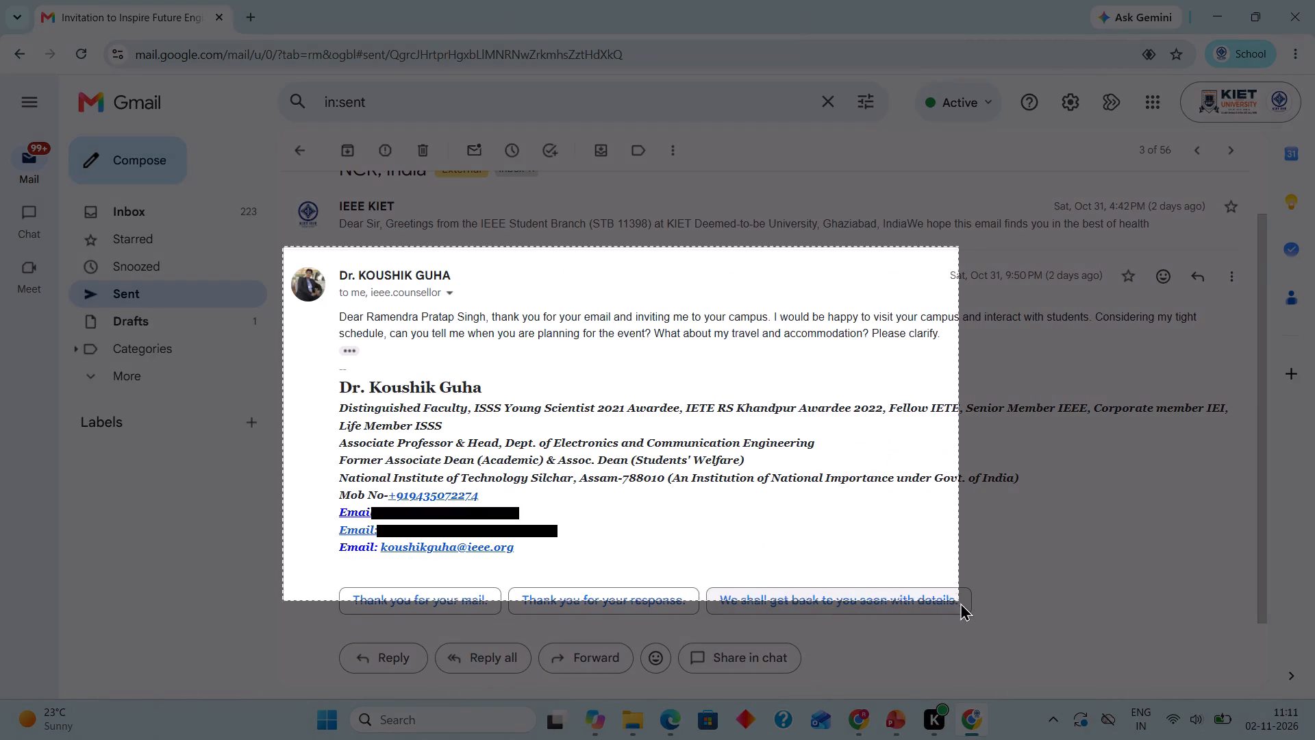
# Capture a rectangular screenshot of the invited professor's email reply, from the sender header through the signature and suggested replies.
pyautogui.moveTo(960, 602); pyautogui.dragTo(1205, 645)
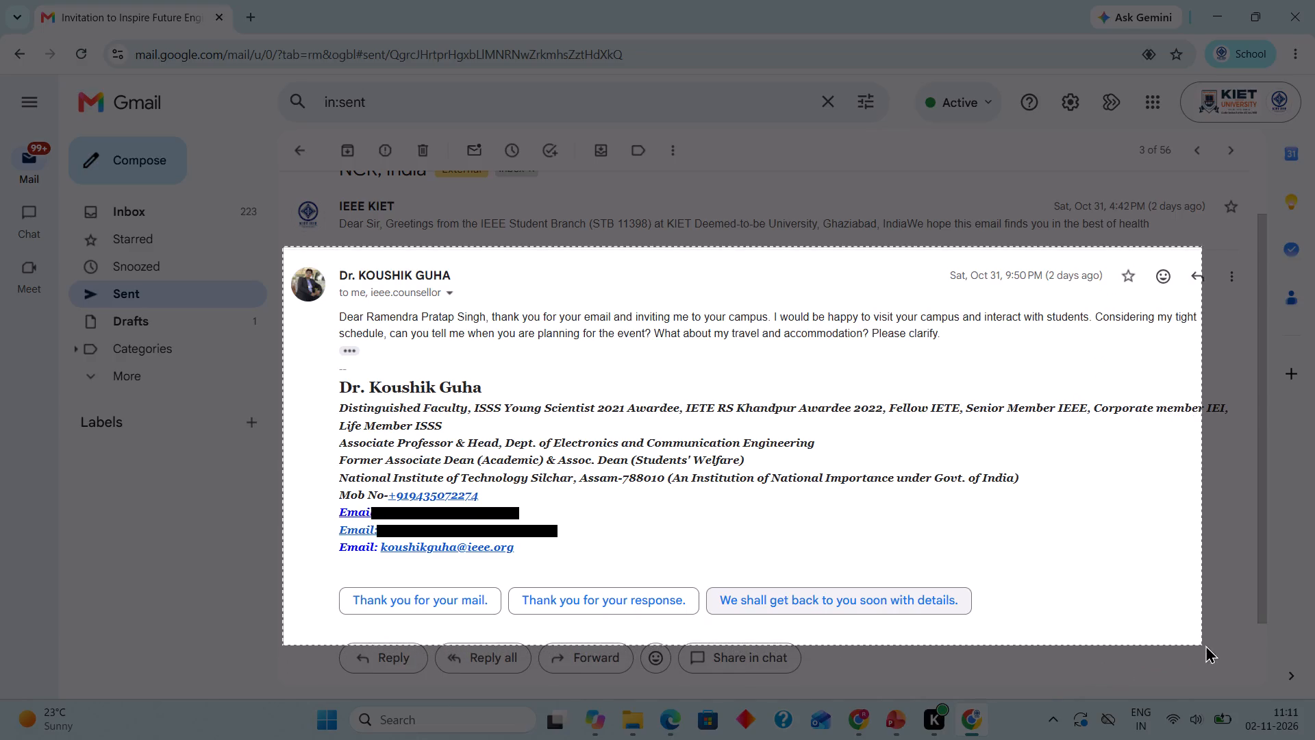
pyautogui.moveTo(1205, 645); pyautogui.dragTo(1240, 643)
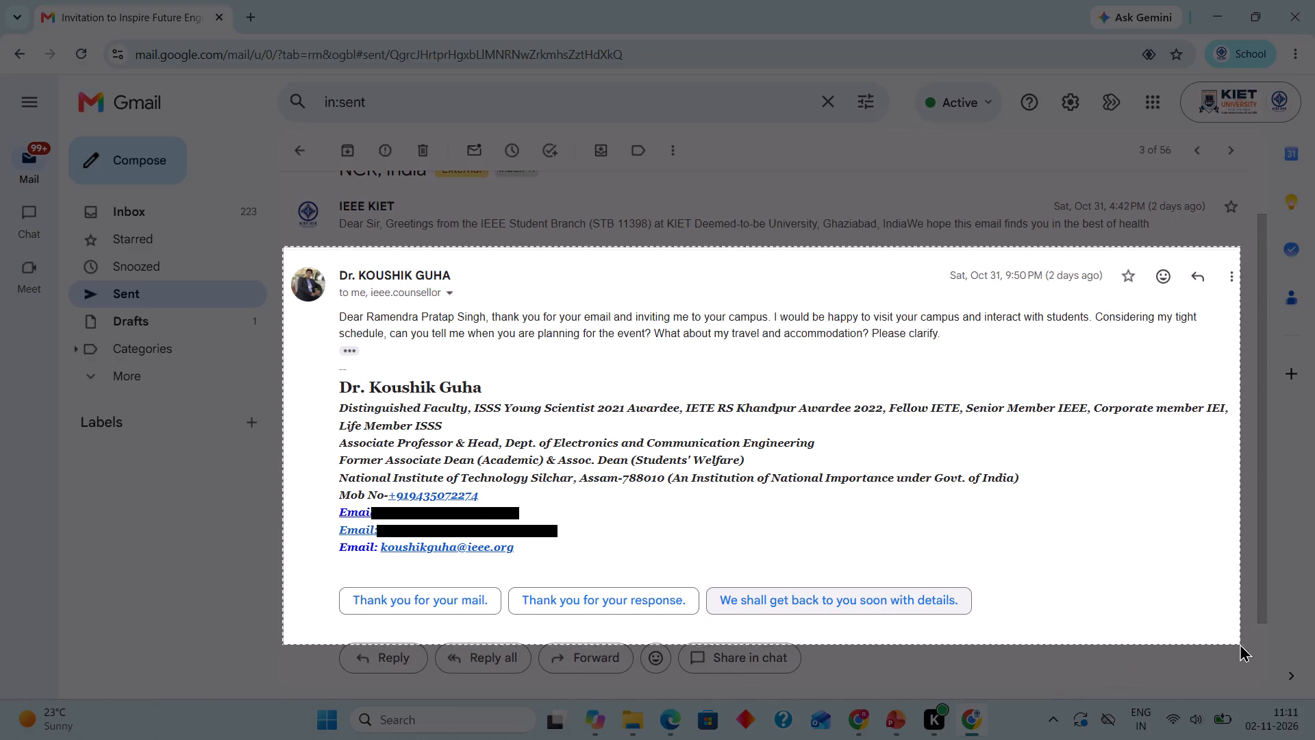
pyautogui.moveTo(1240, 643); pyautogui.dragTo(1238, 633)
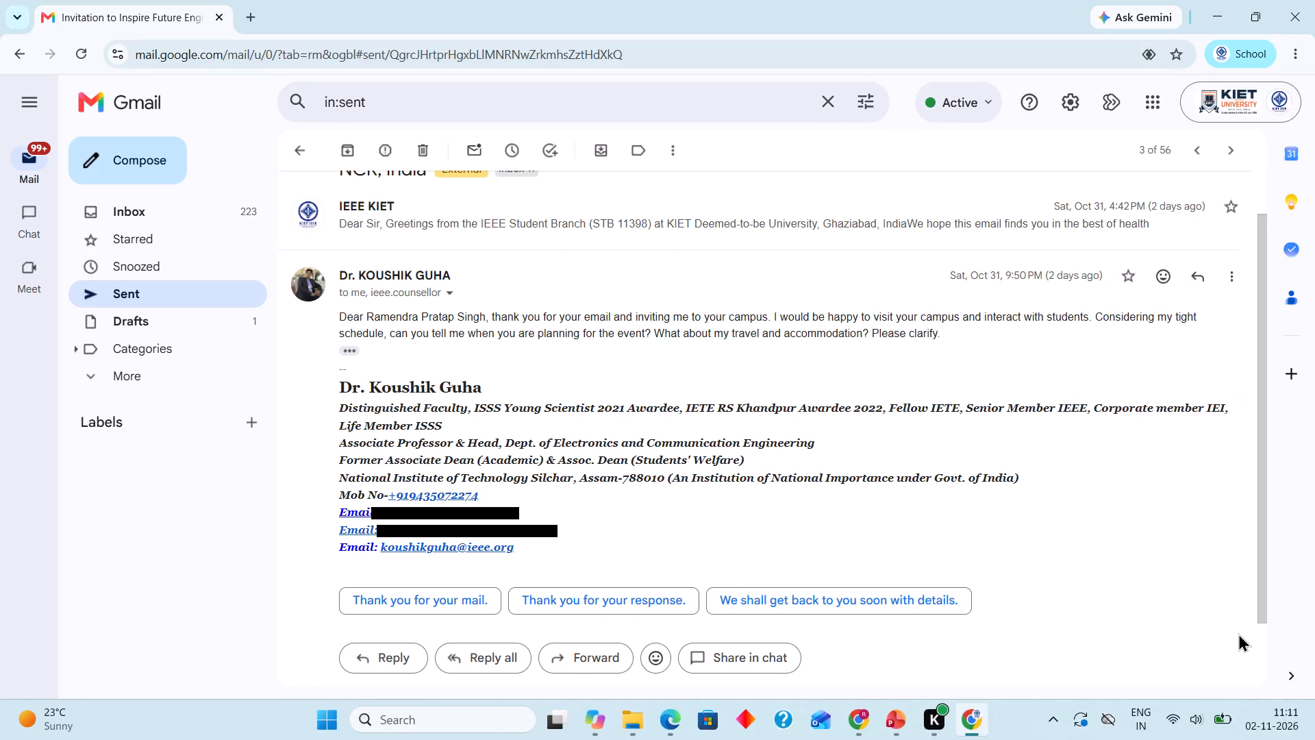
pyautogui.click(836, 542)
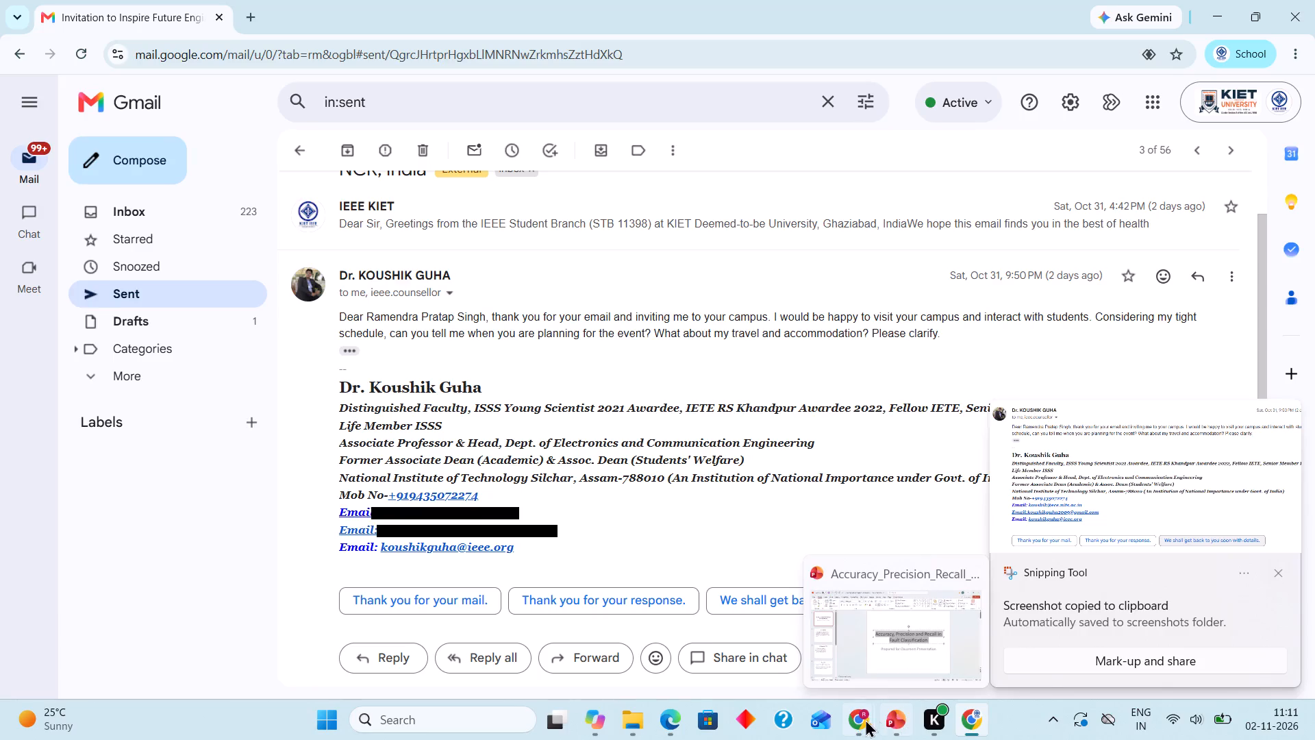
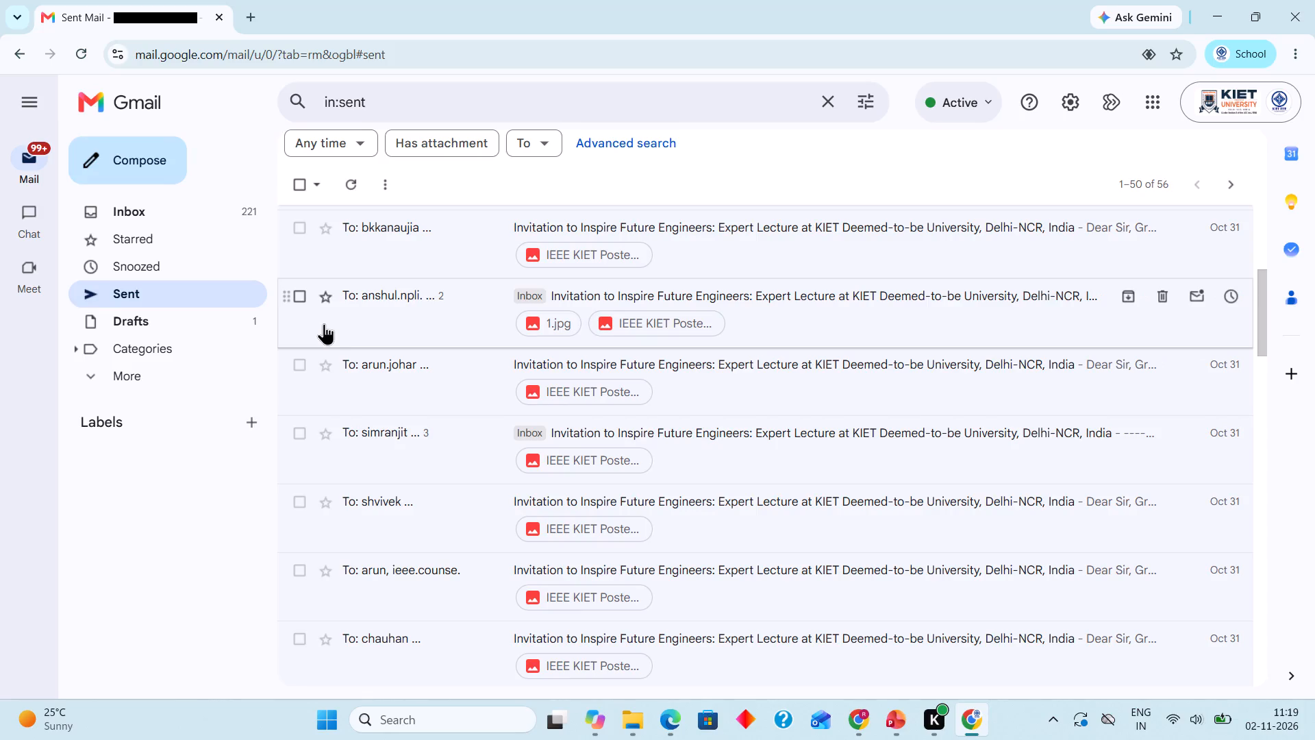
# Look through the sent expert lecture invitations for the conversation containing the Punjab Engineering College professor's reply.
pyautogui.scroll(9, 410, 317)
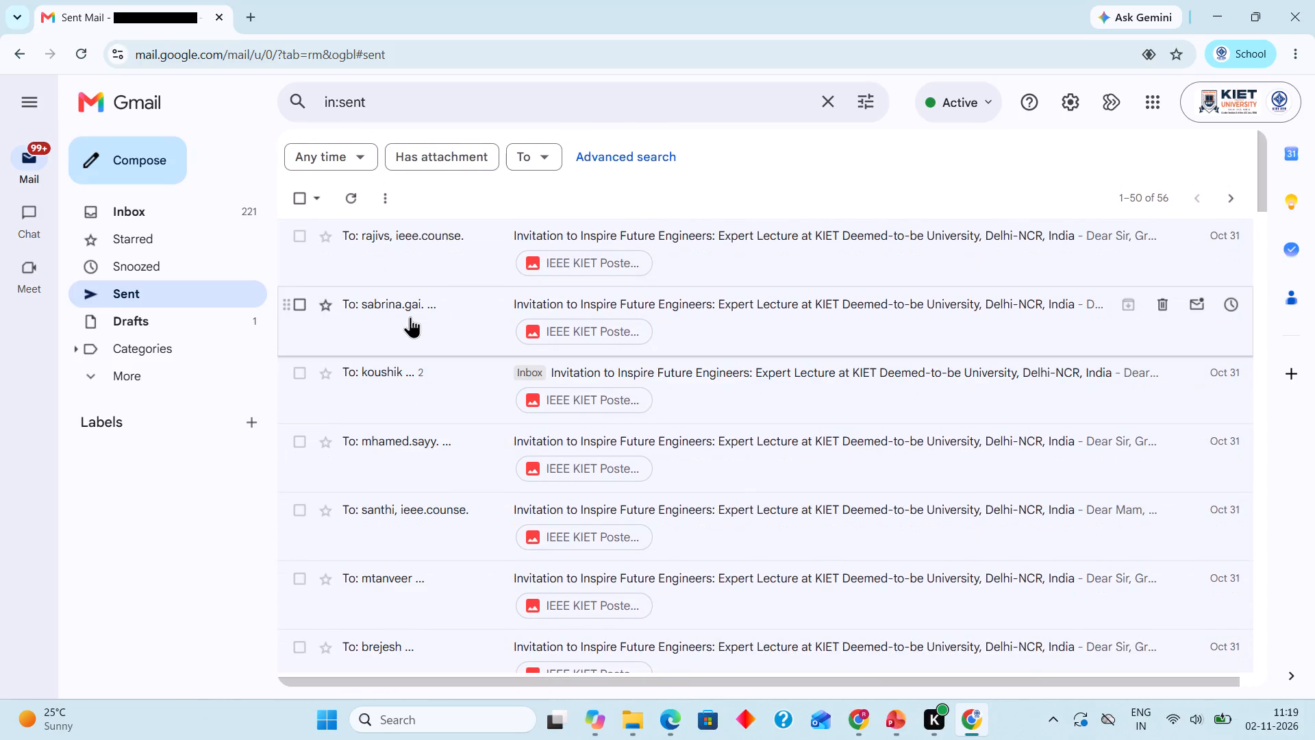
pyautogui.scroll(-5, 410, 317)
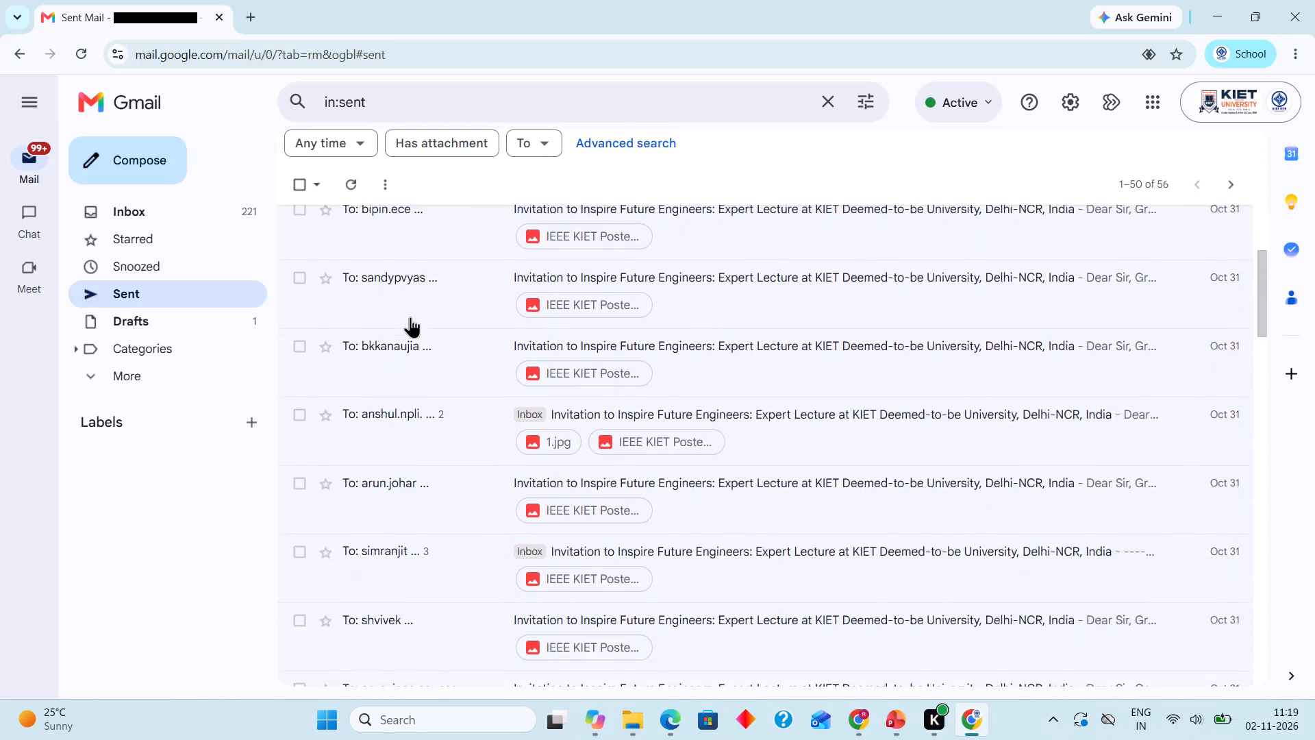
pyautogui.scroll(-1, 410, 317)
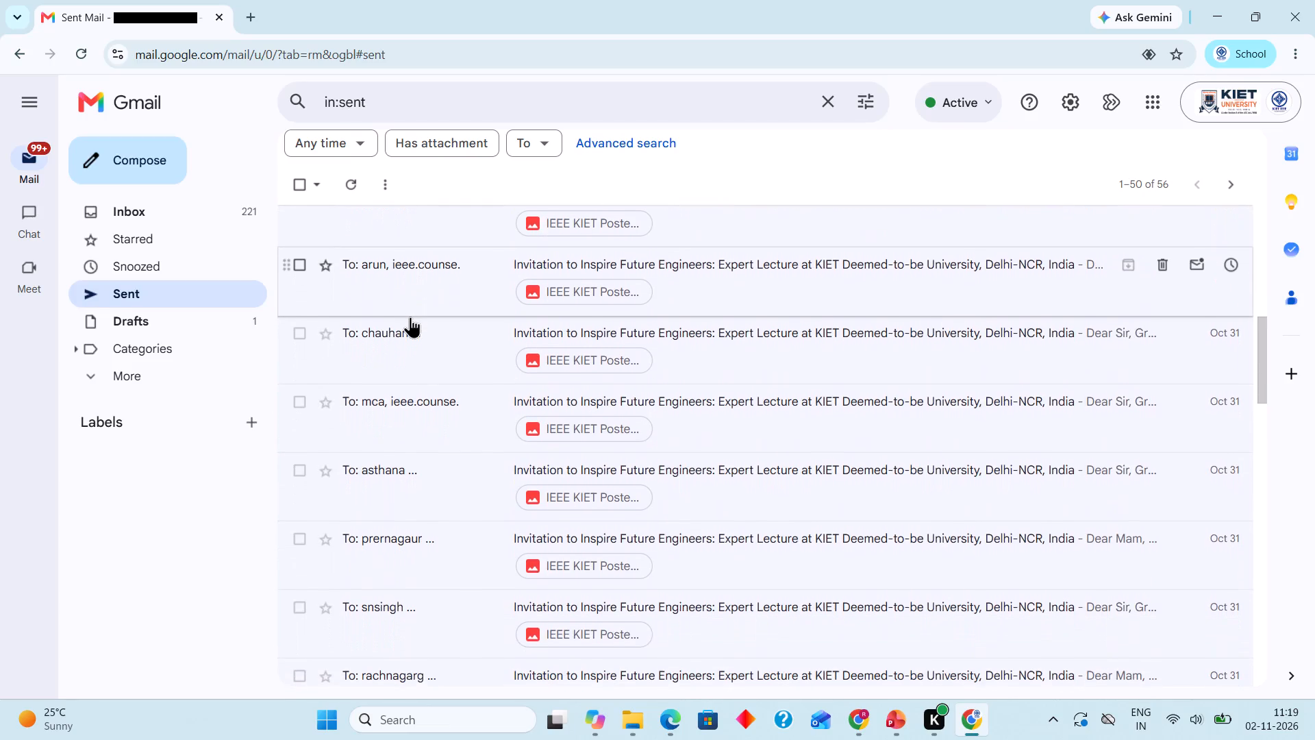
pyautogui.scroll(-1, 410, 317)
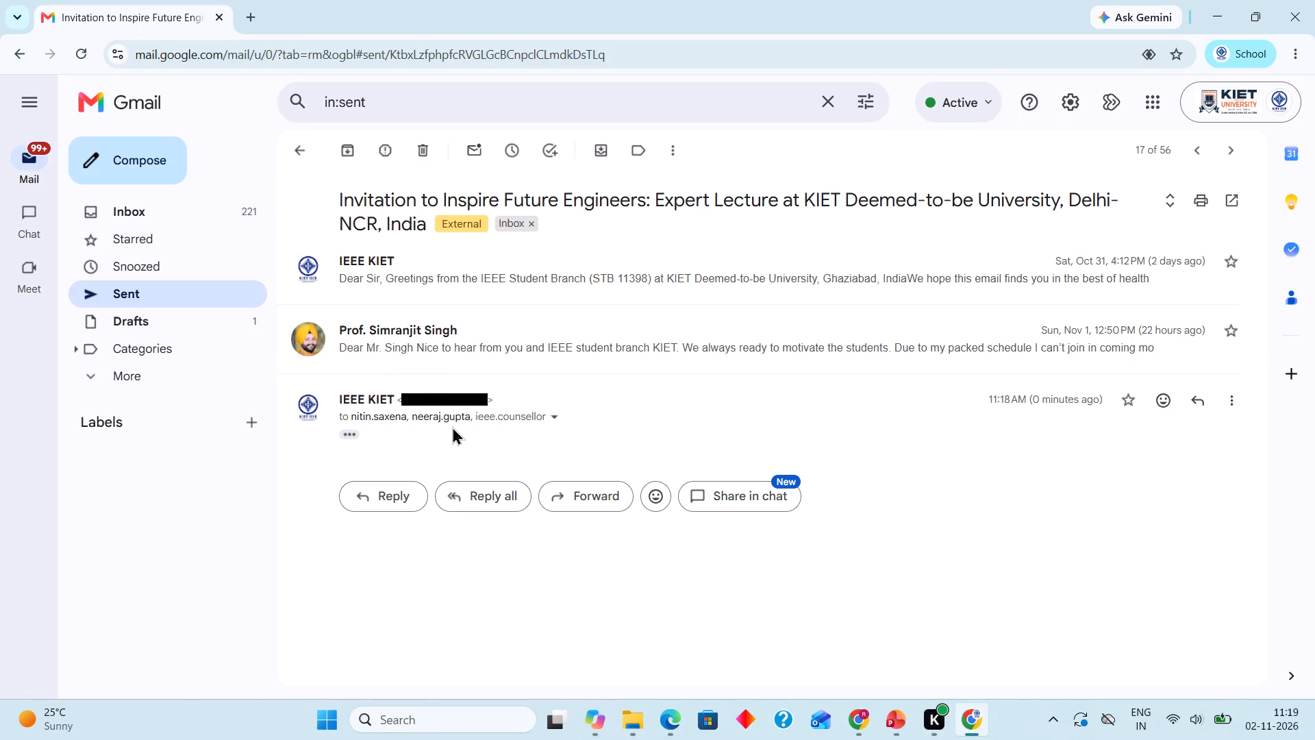
# Expand the trimmed content of the latest forwarded message and read the professor's reply, signature and quoted invitation.
pyautogui.click(350, 432)
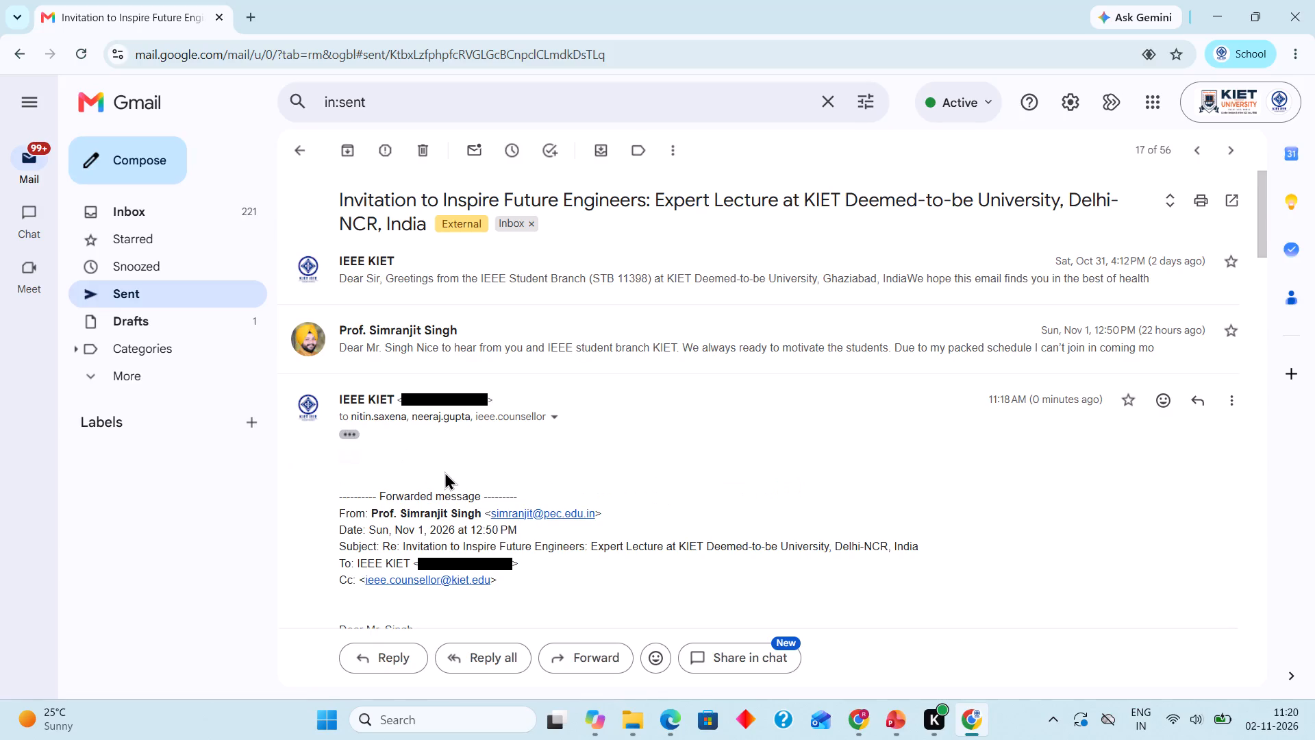
pyautogui.scroll(-1, 444, 471)
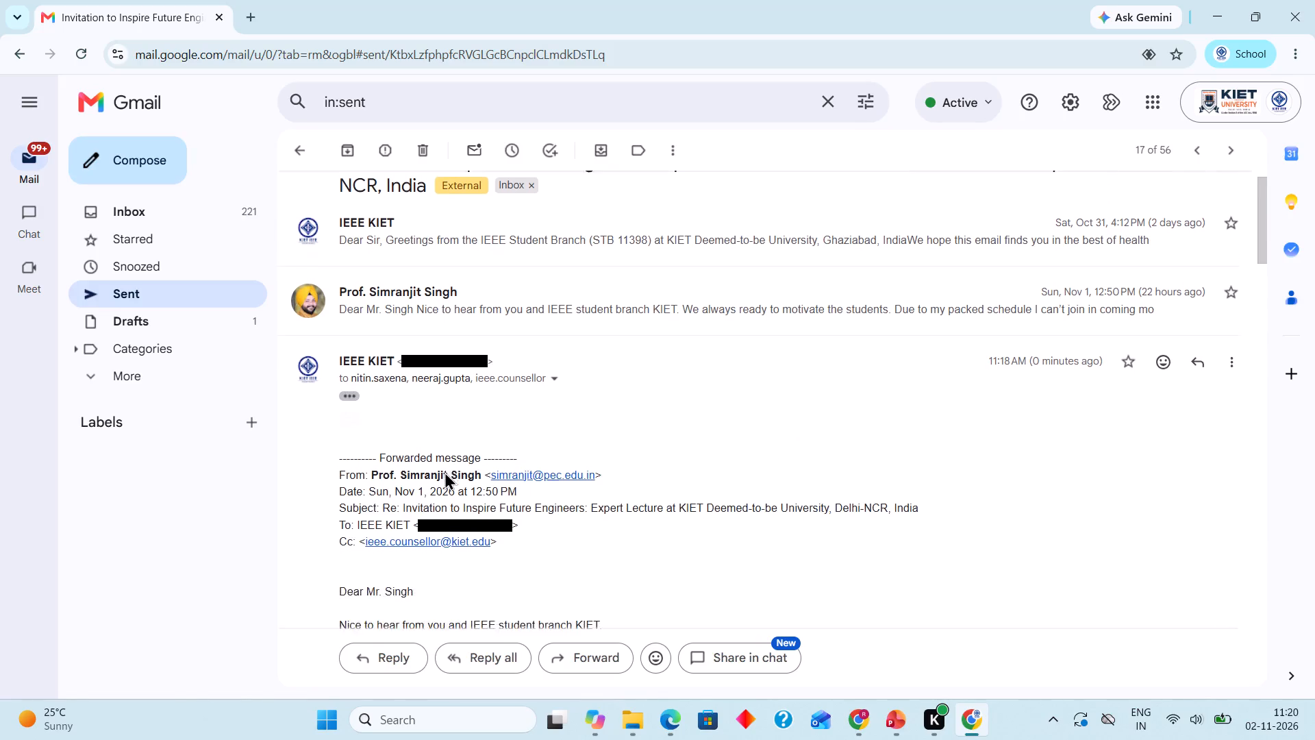
pyautogui.scroll(-1, 444, 471)
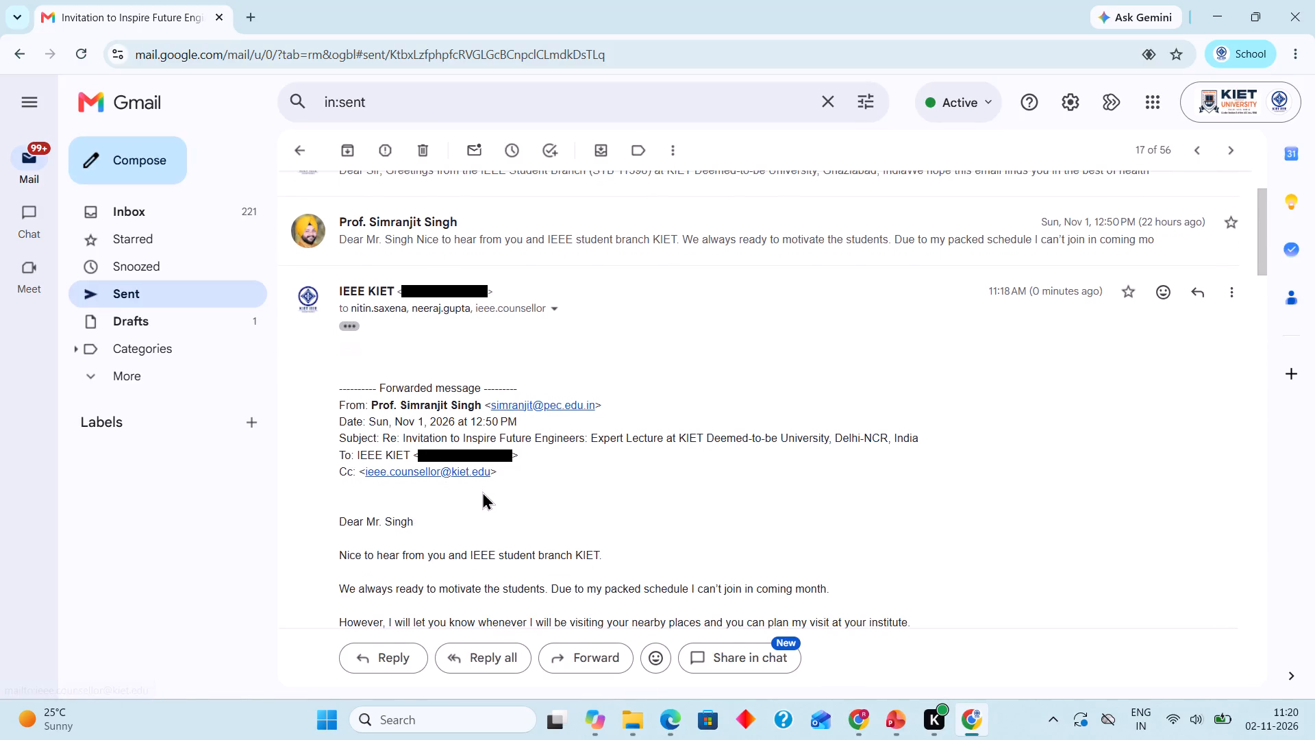
pyautogui.scroll(-5, 508, 495)
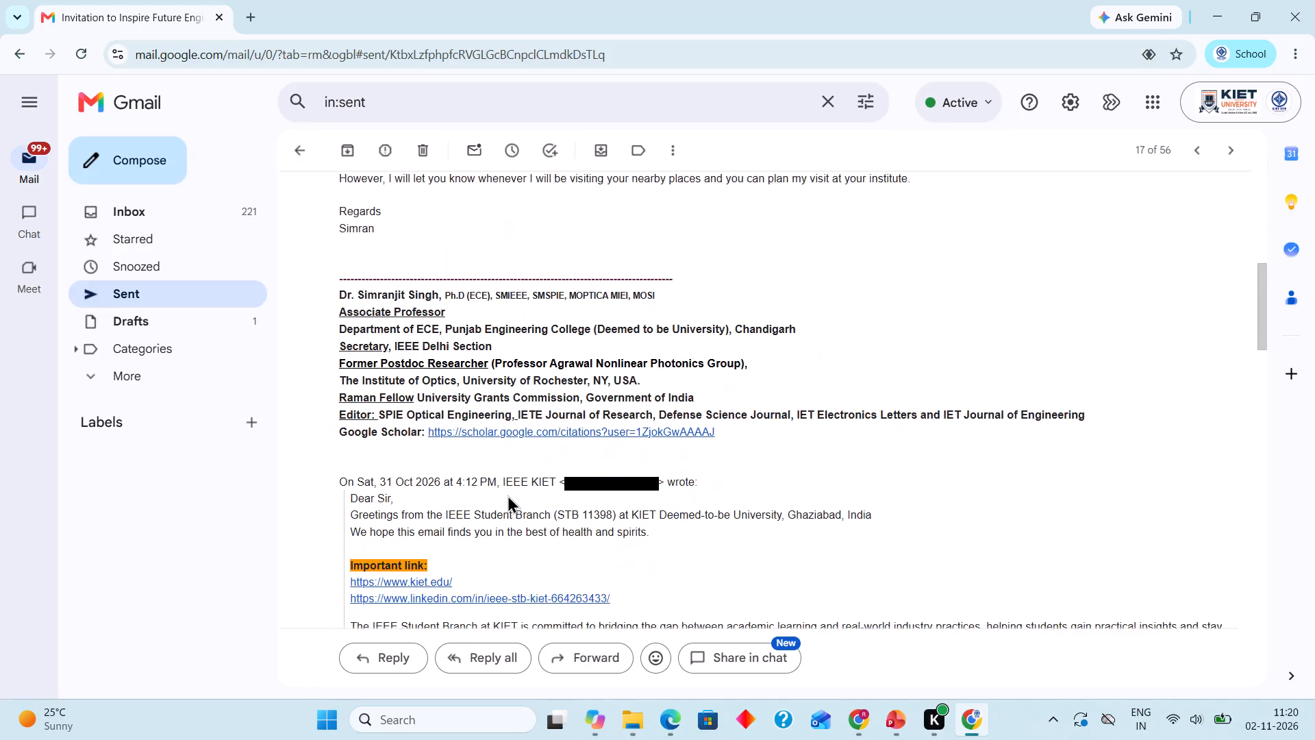
pyautogui.scroll(-2, 508, 495)
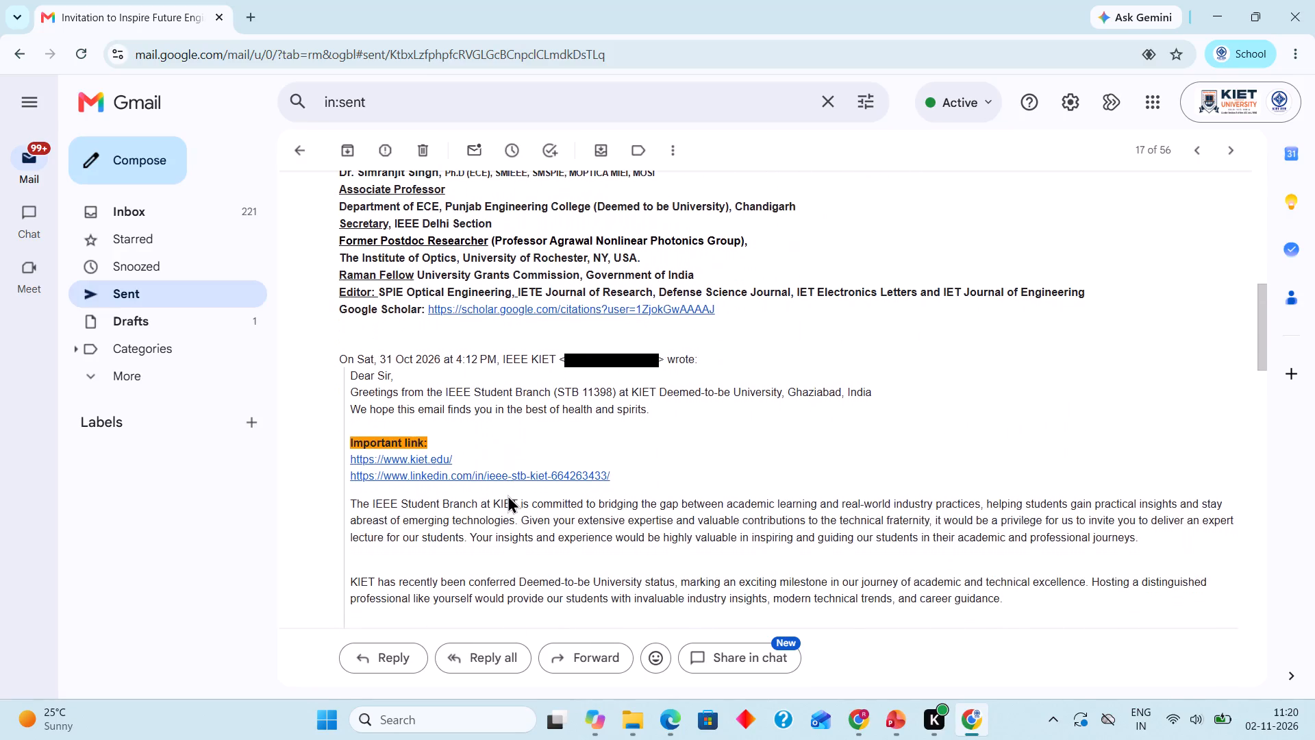
pyautogui.scroll(2, 508, 495)
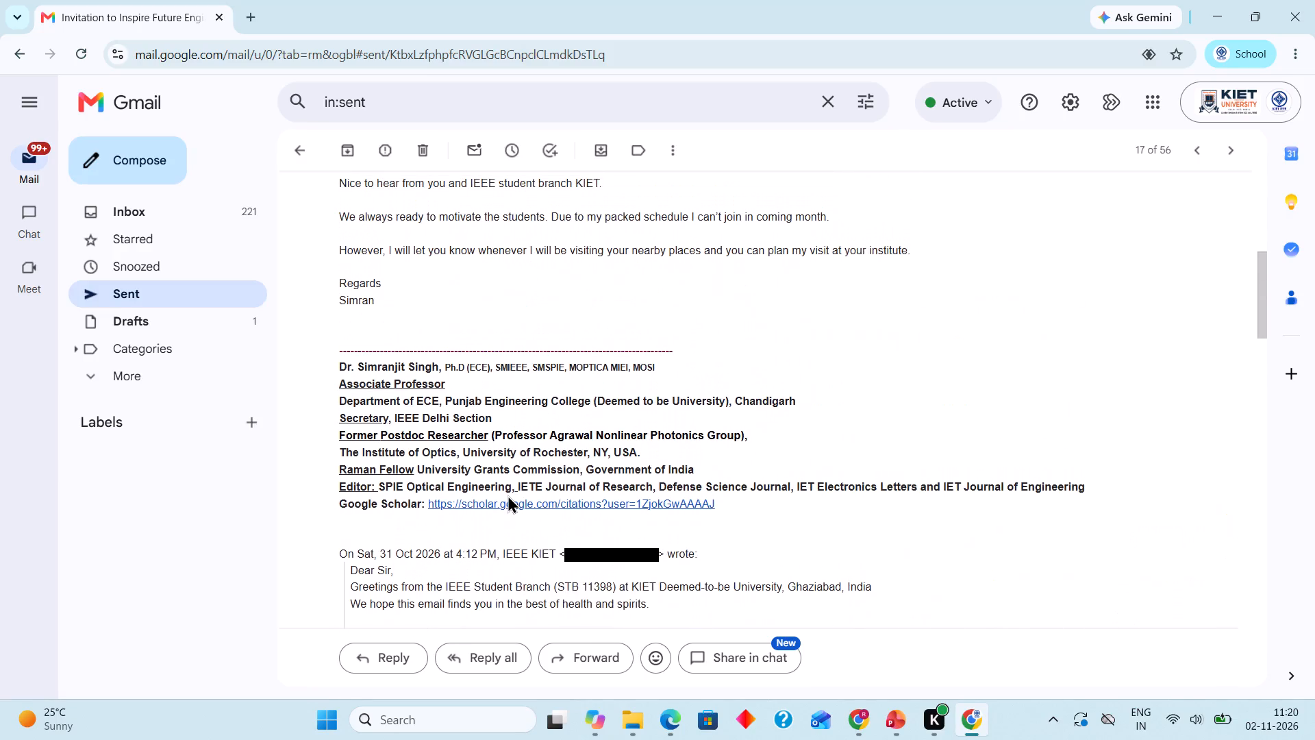
pyautogui.scroll(2, 534, 449)
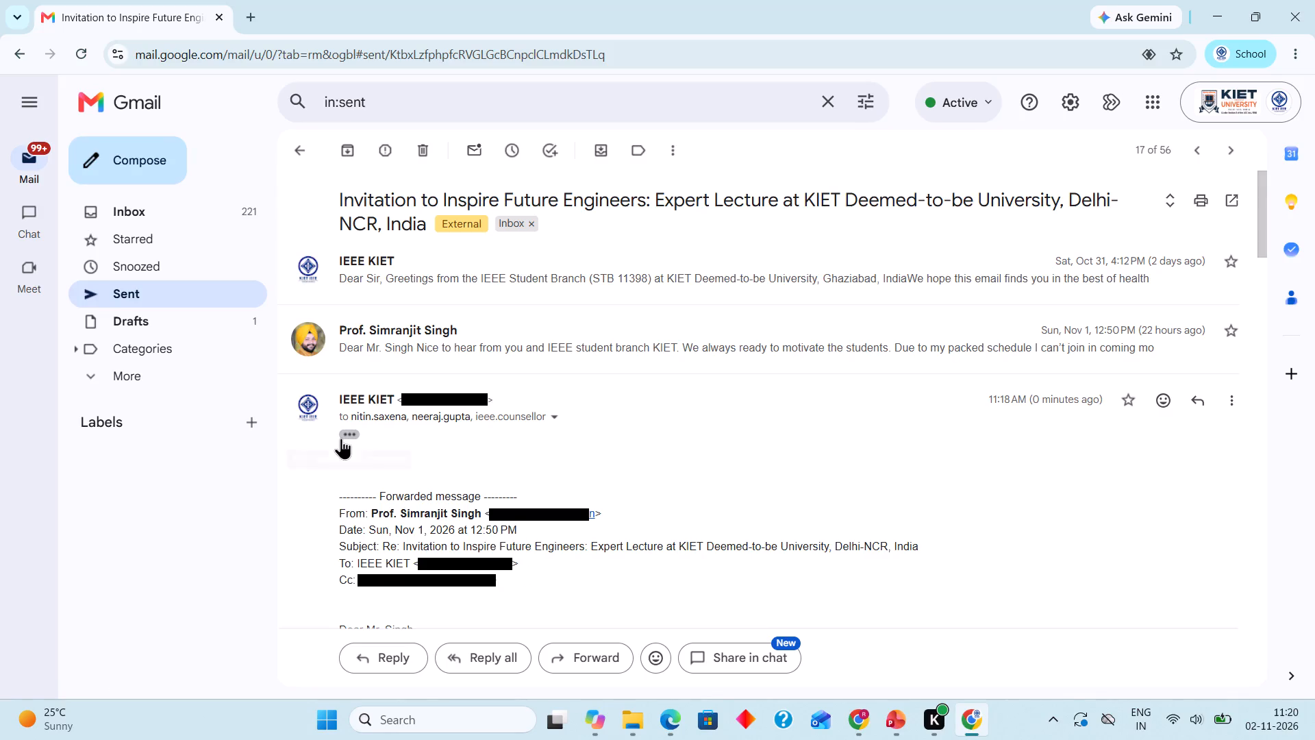
# Check the sender, recipient, date and subject details of the forwarded message, closing them when done.
pyautogui.click(551, 410)
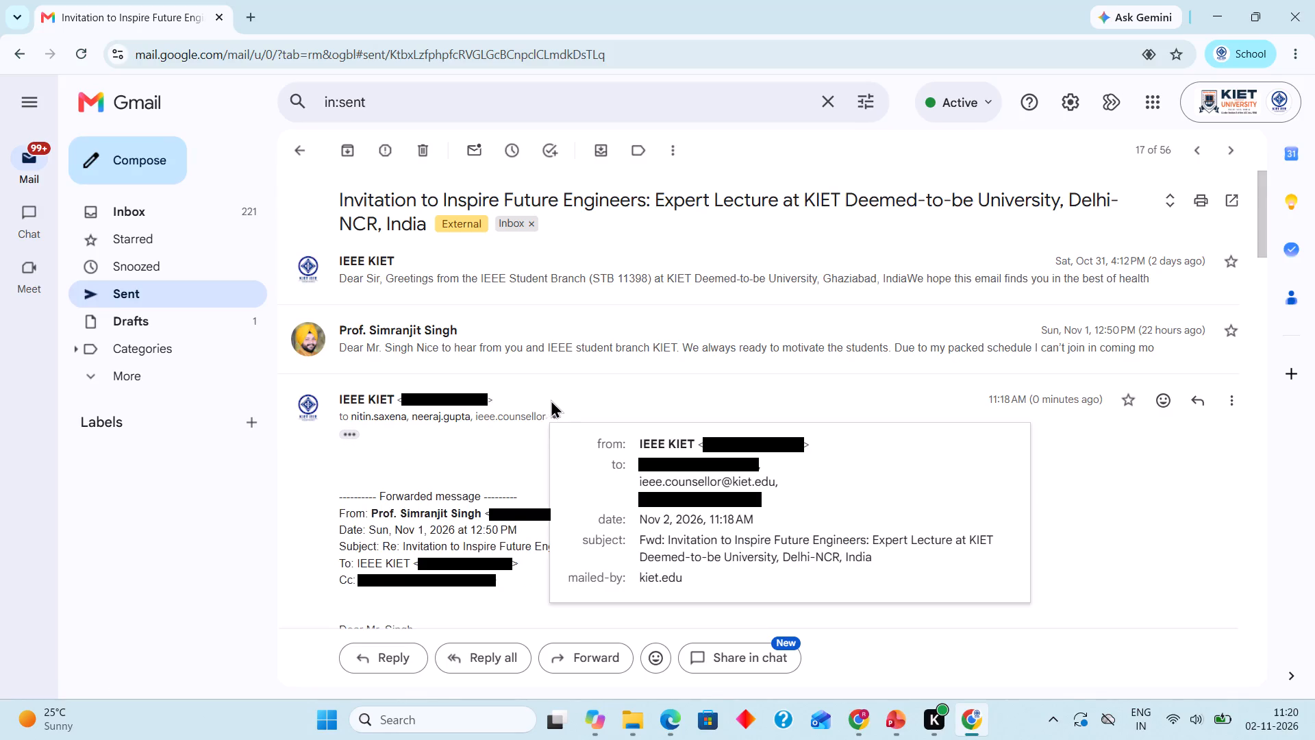
pyautogui.click(568, 397)
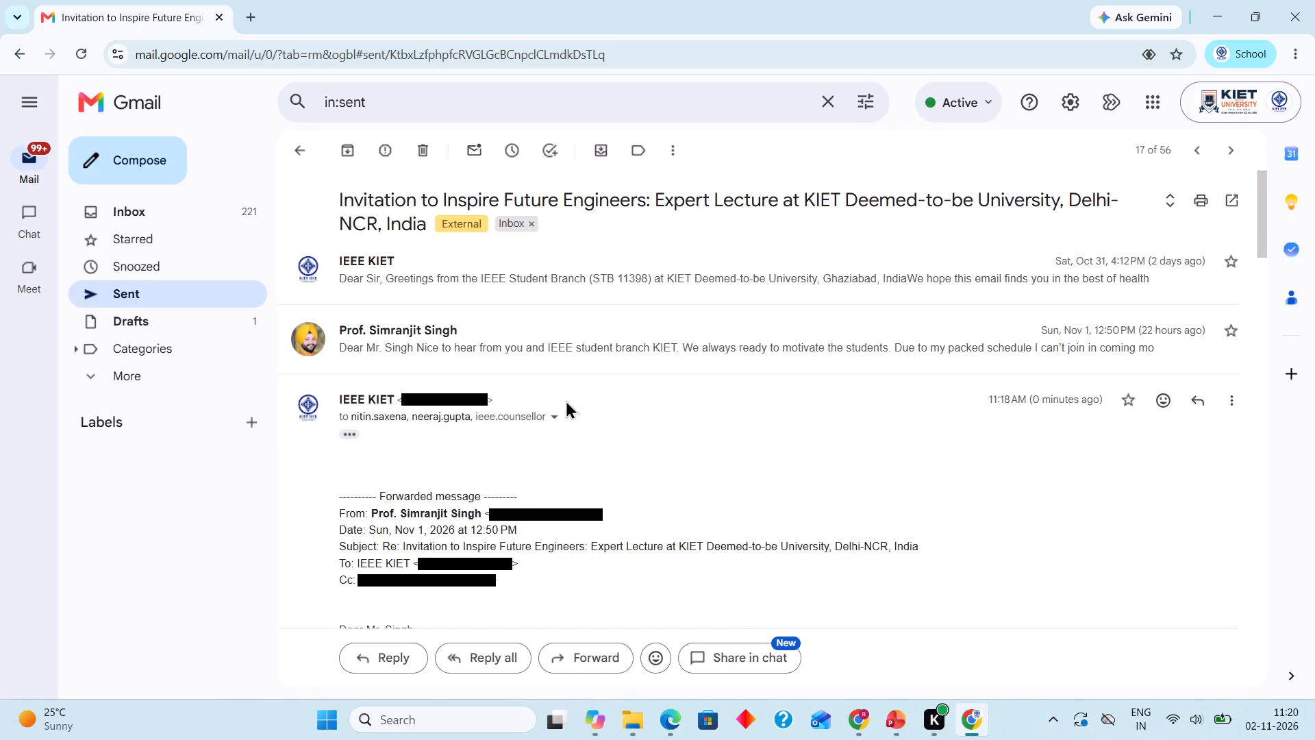
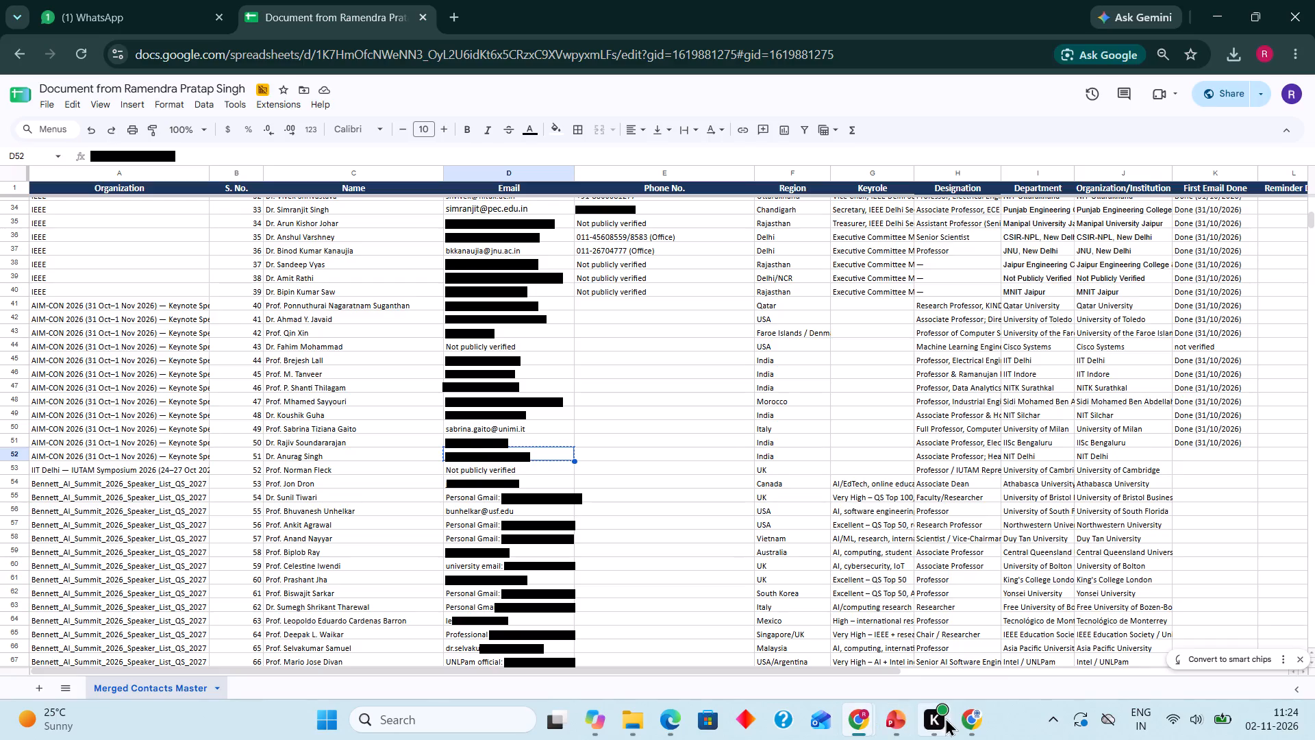
pyautogui.click(977, 726)
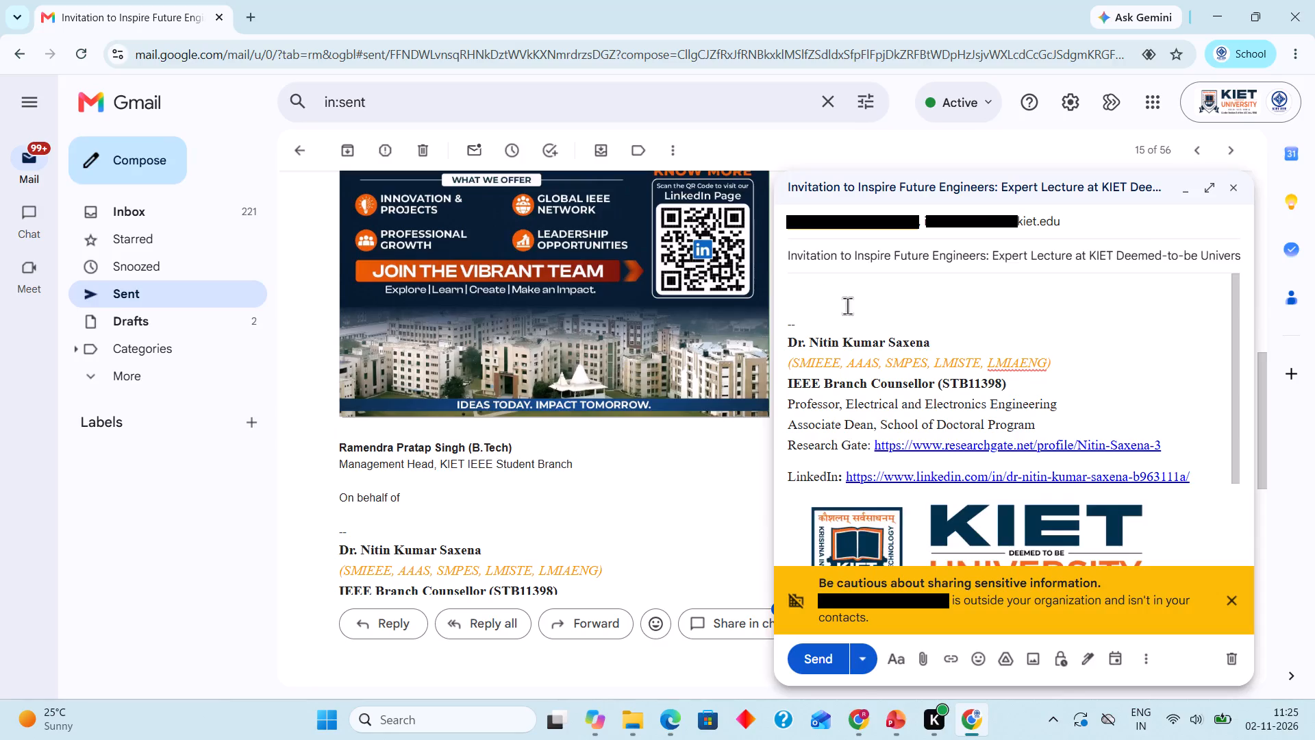
pyautogui.hotkey('ctrl', 'v')
# Review the drafted invitation from its closing signature and logo back to its opening, checking the text, links and poster.
pyautogui.scroll(1, 880, 408)
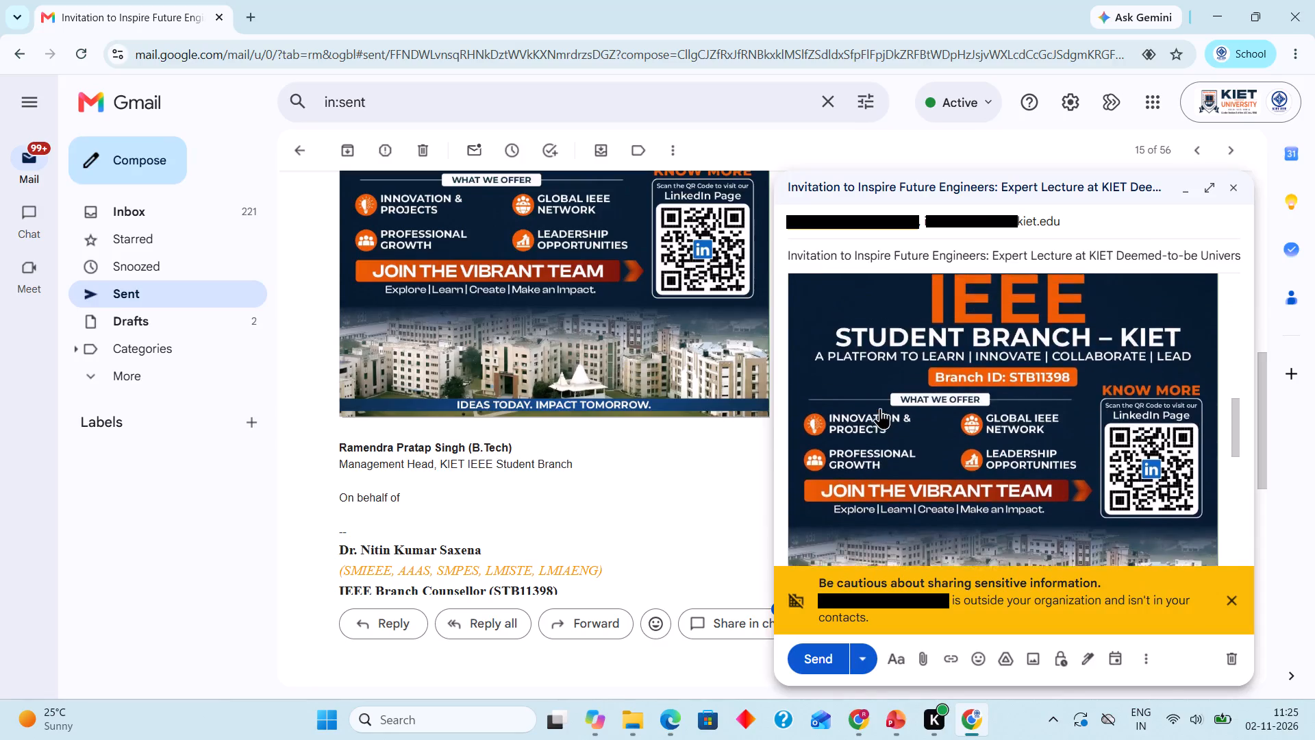
pyautogui.scroll(4, 880, 408)
pyautogui.scroll(-7, 880, 408)
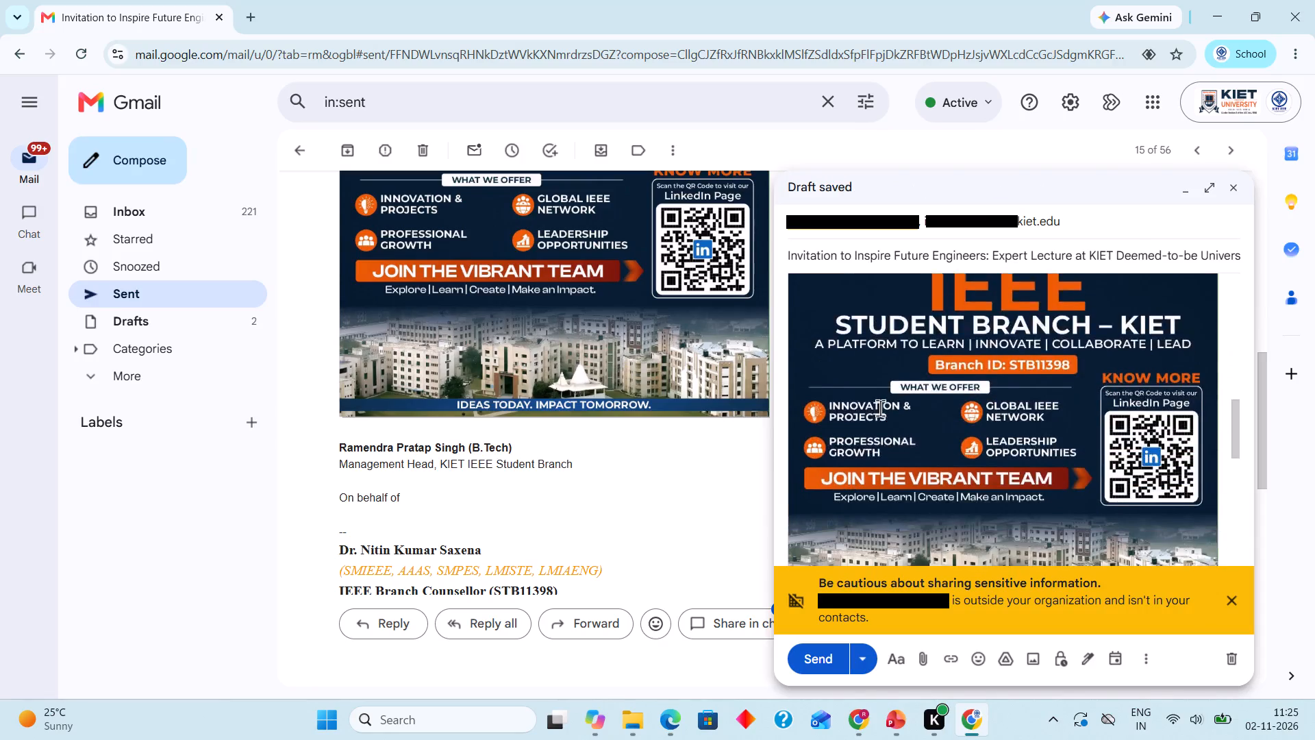
pyautogui.scroll(-5, 880, 408)
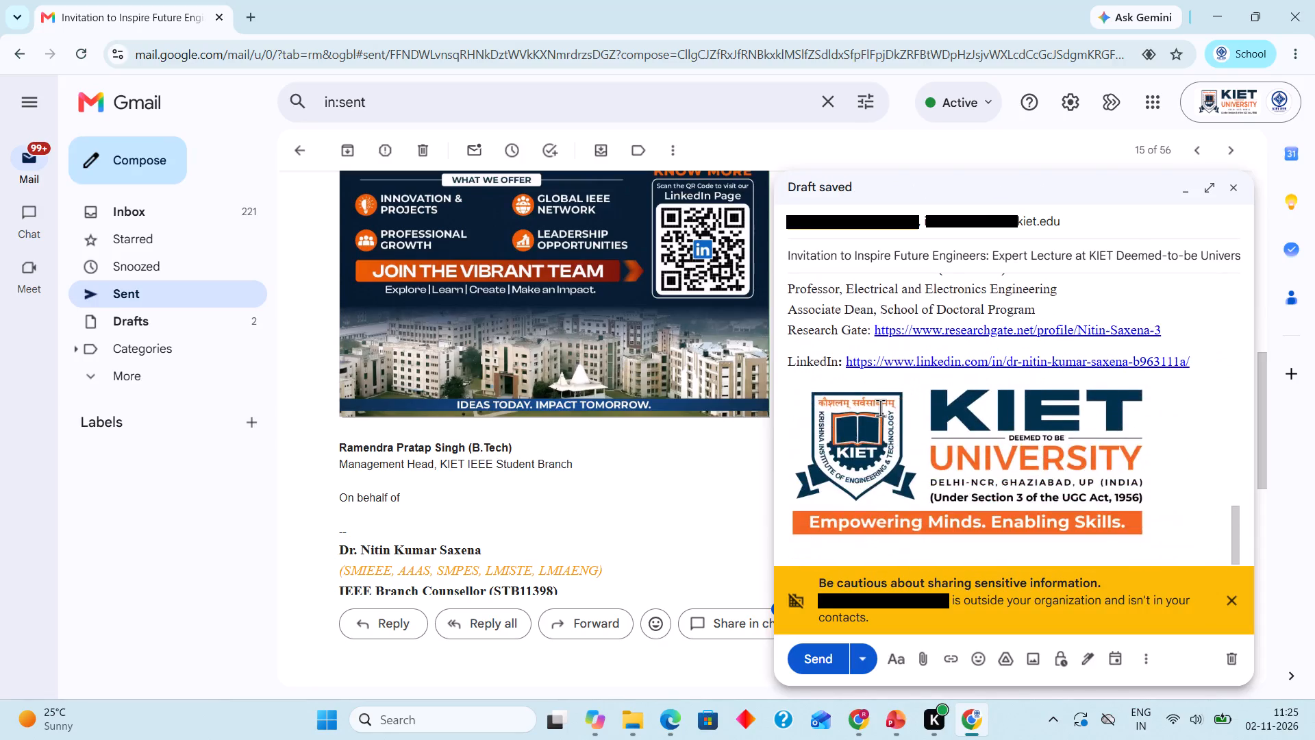
pyautogui.scroll(-1, 880, 408)
pyautogui.scroll(3, 880, 408)
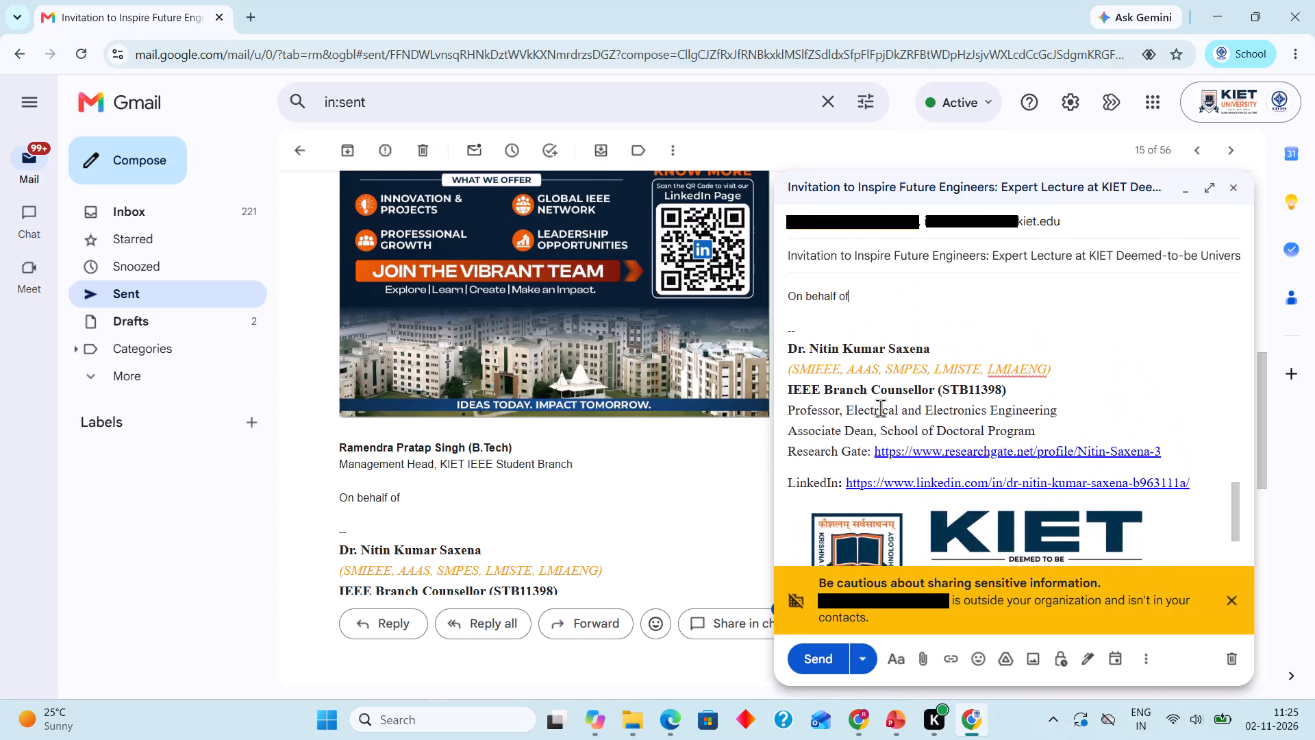
pyautogui.scroll(1, 880, 408)
pyautogui.scroll(-1, 880, 408)
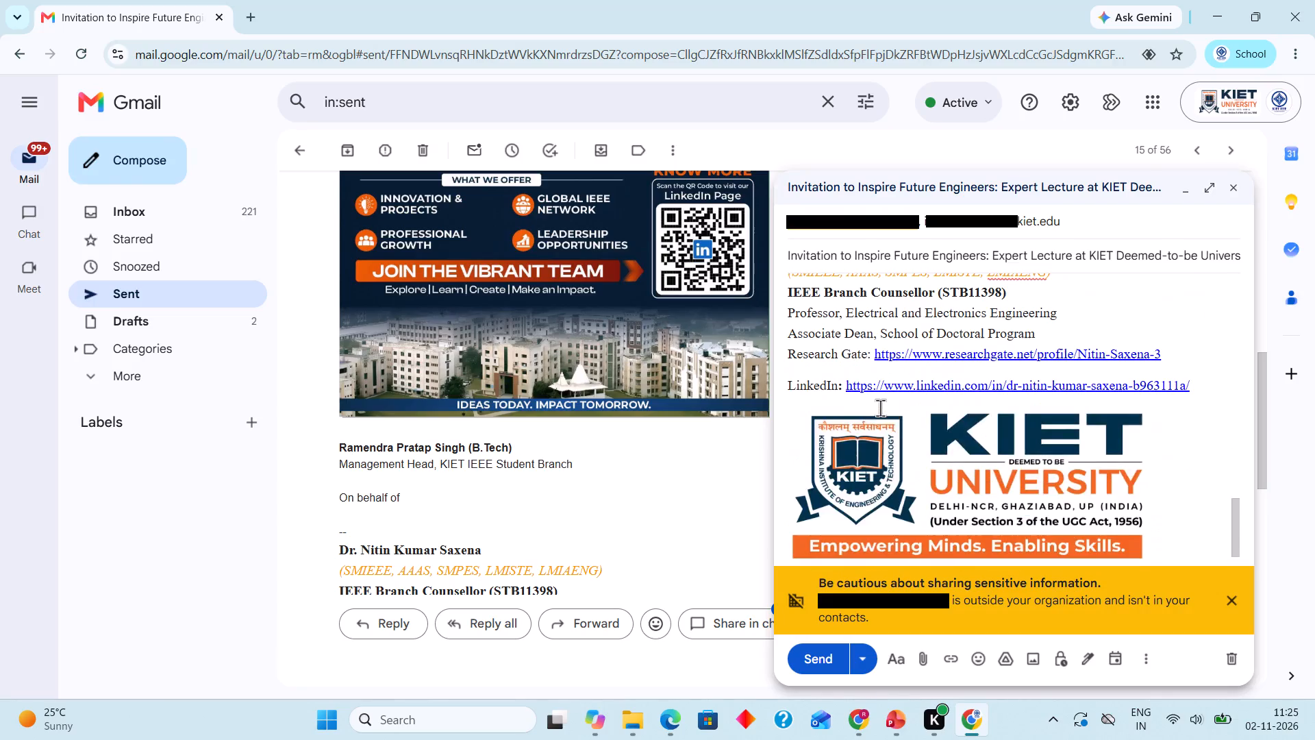
pyautogui.scroll(11, 880, 408)
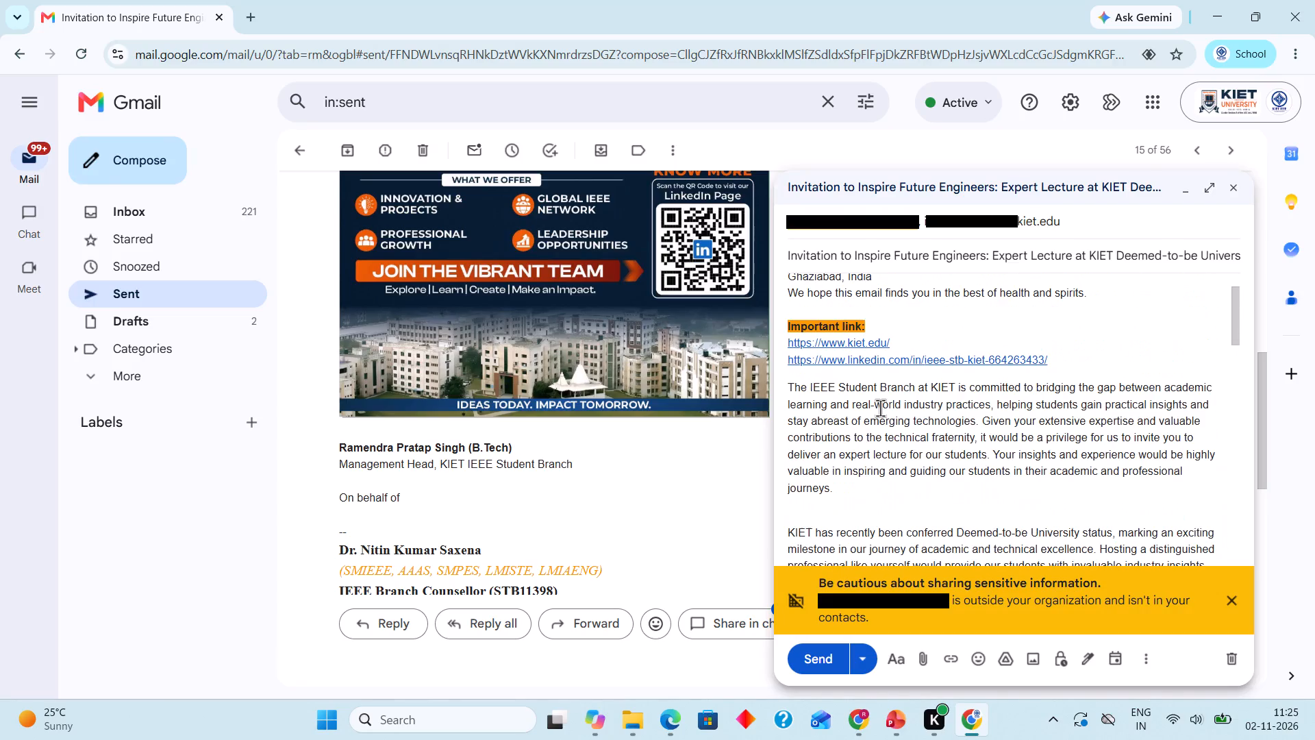
pyautogui.scroll(1, 880, 408)
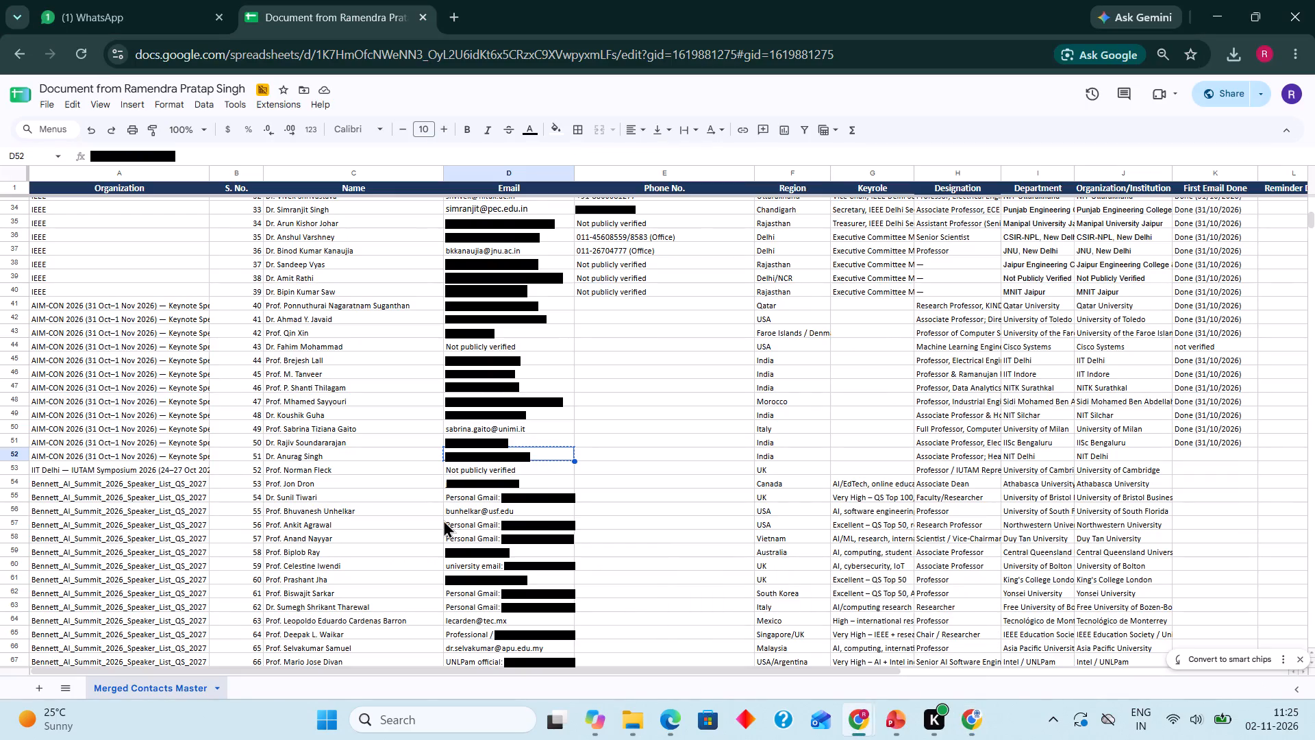
pyautogui.click(323, 467)
pyautogui.hotkey('ctrl', 'c')
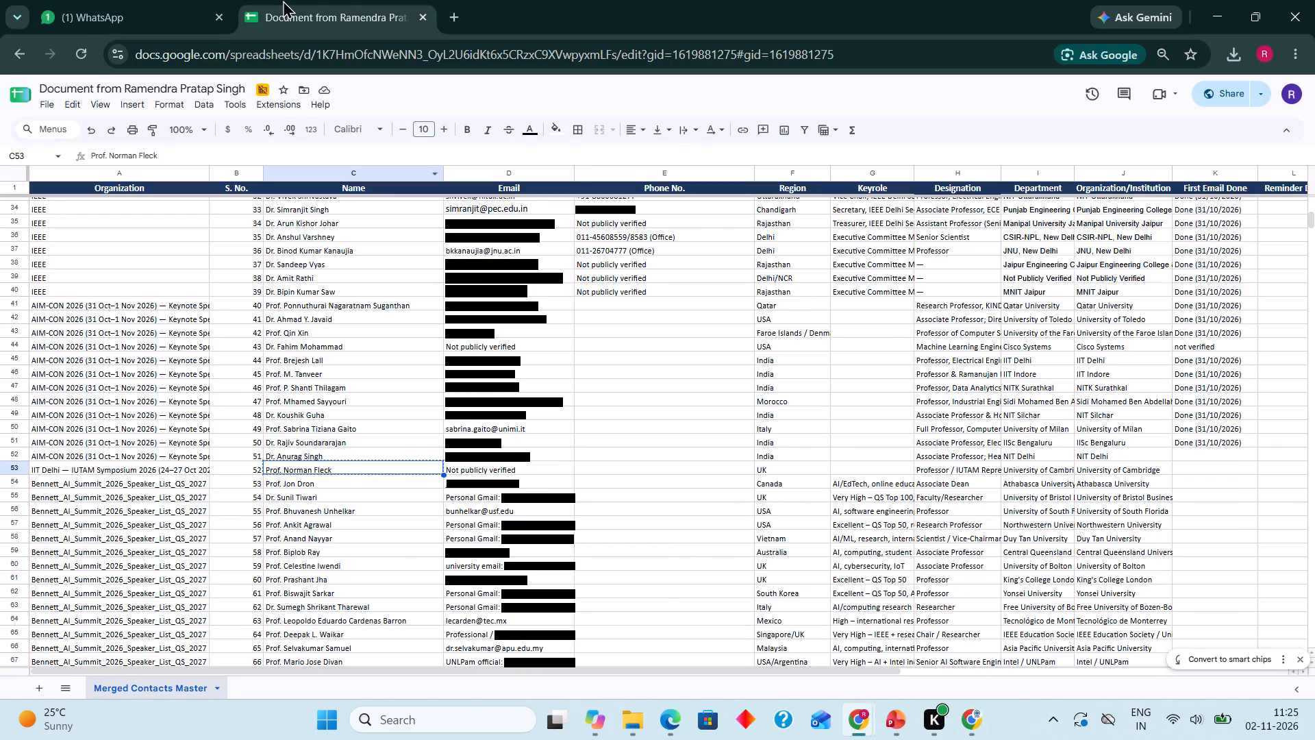
pyautogui.click(460, 11)
pyautogui.click(508, 322)
pyautogui.hotkey('ctrl', 'v')
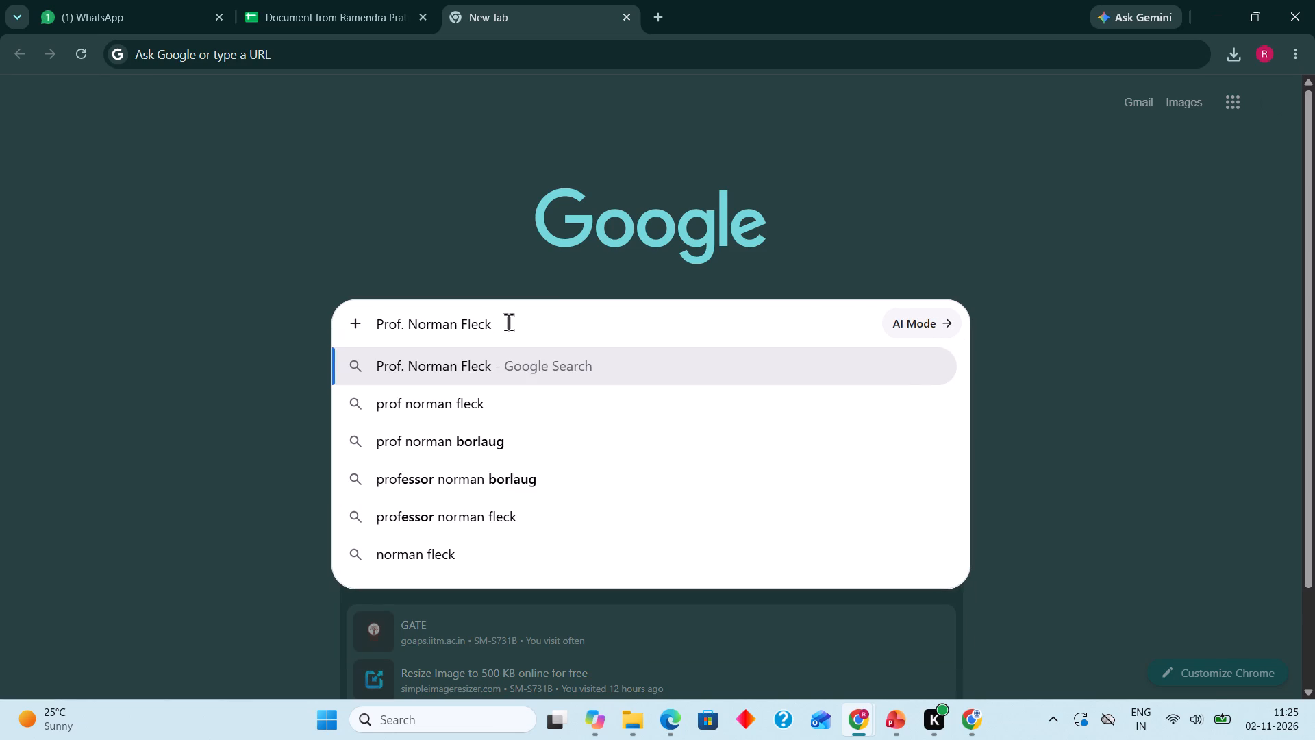
# Search Google for Prof. Norman Fleck and look over the first results.
pyautogui.press('Return')
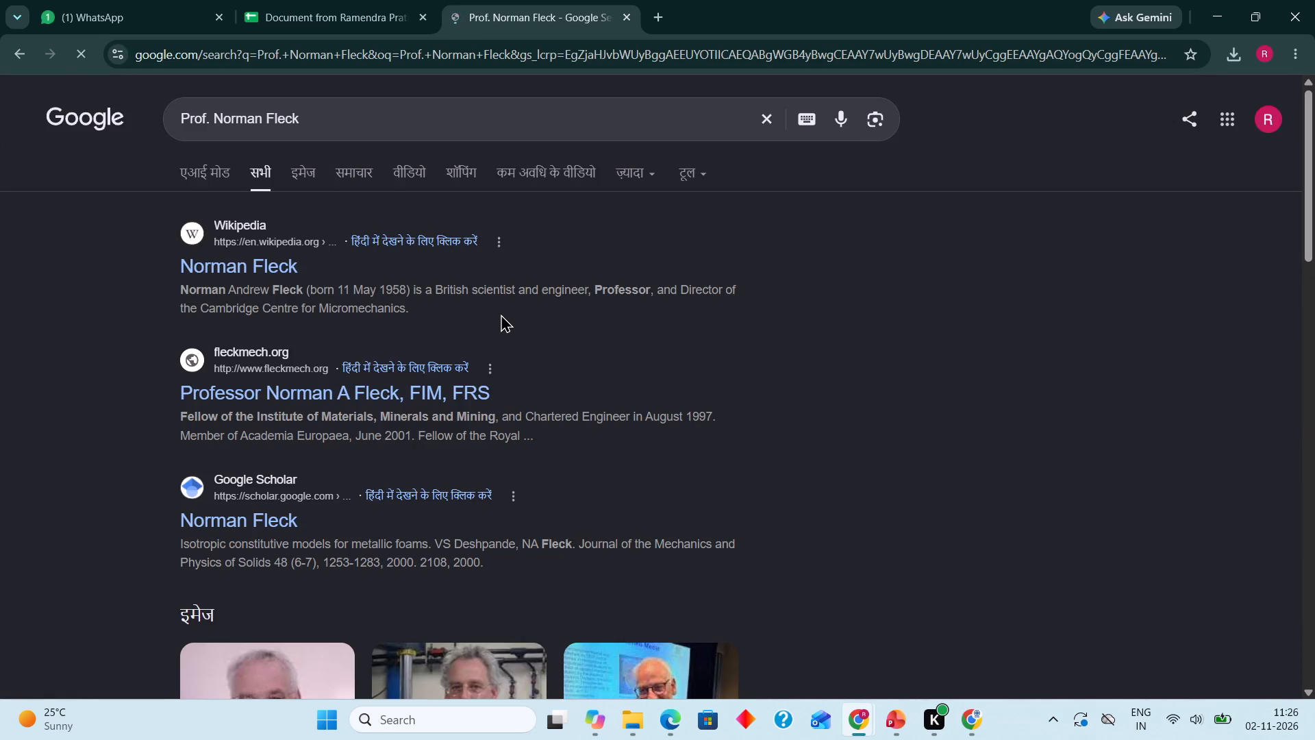
pyautogui.scroll(-1, 482, 460)
pyautogui.scroll(1, 482, 460)
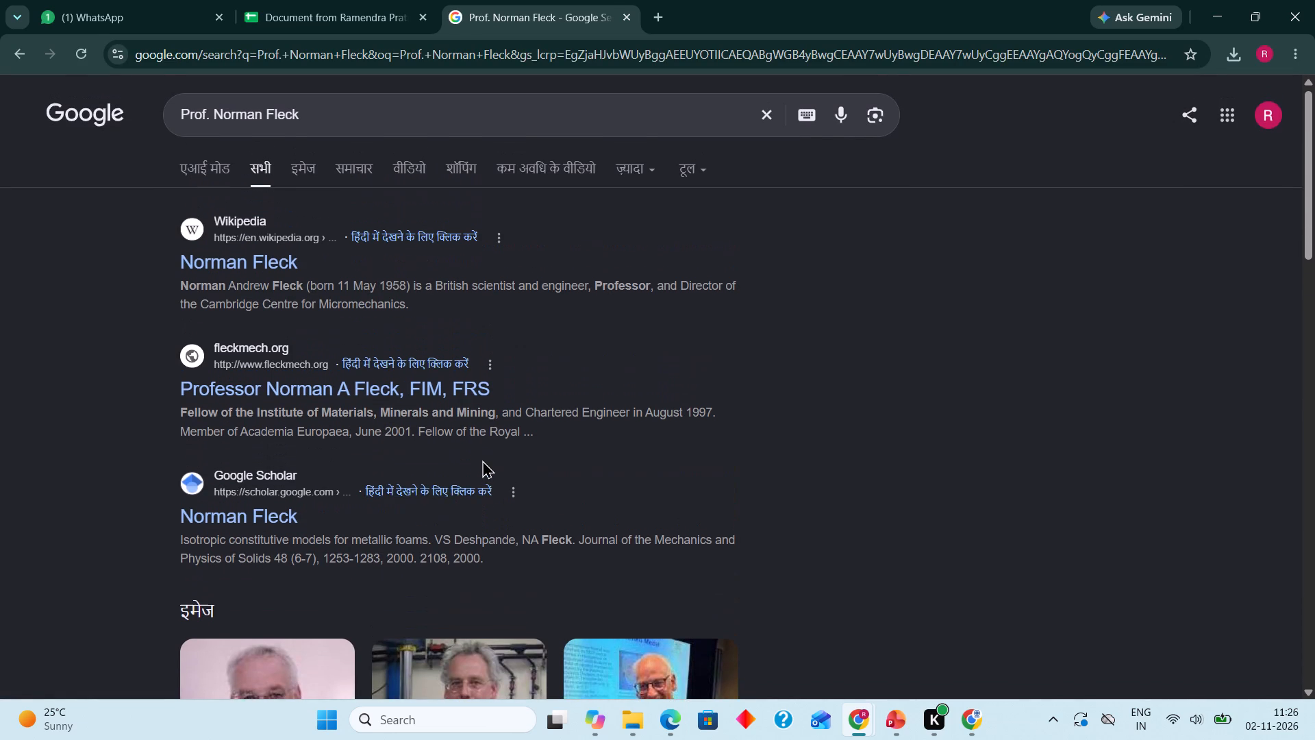
# Extend the Prof. Norman Fleck web search with his designation, "Professor / IUTAM Representative", copied from the contacts spreadsheet.
pyautogui.click(443, 124)
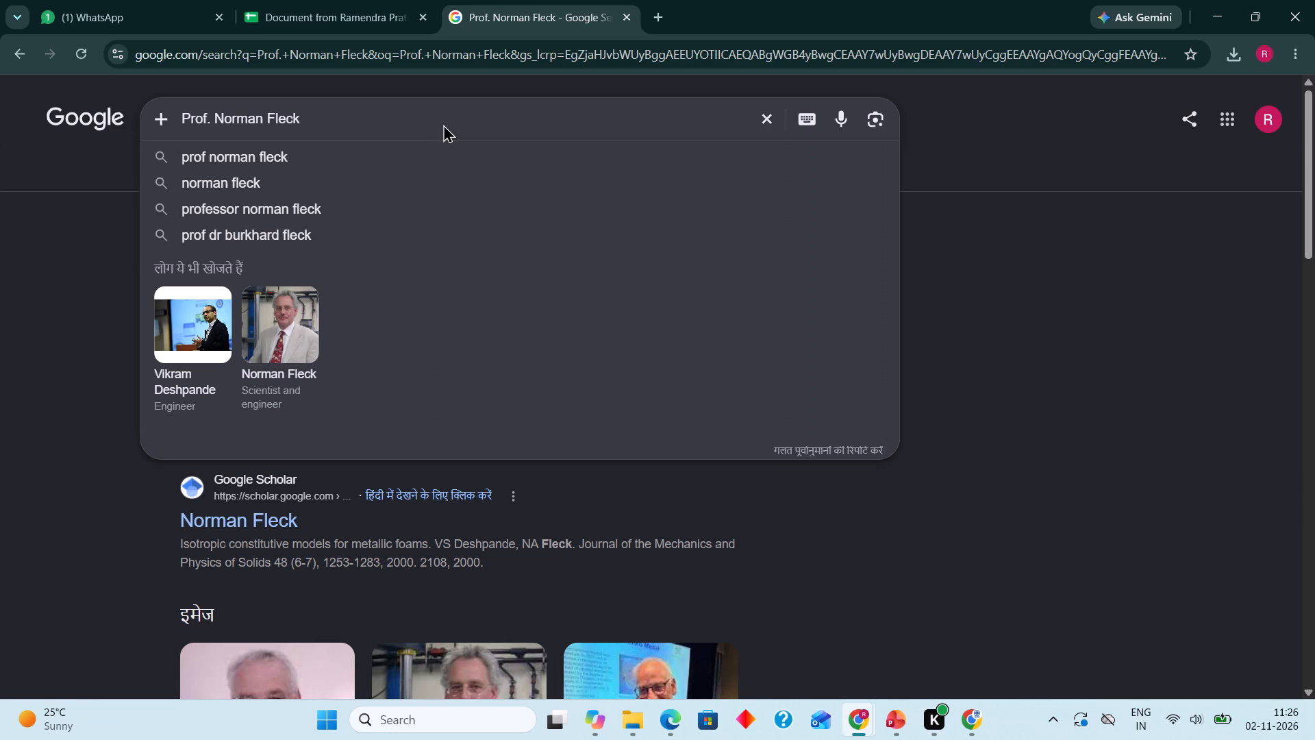
pyautogui.click(370, 3)
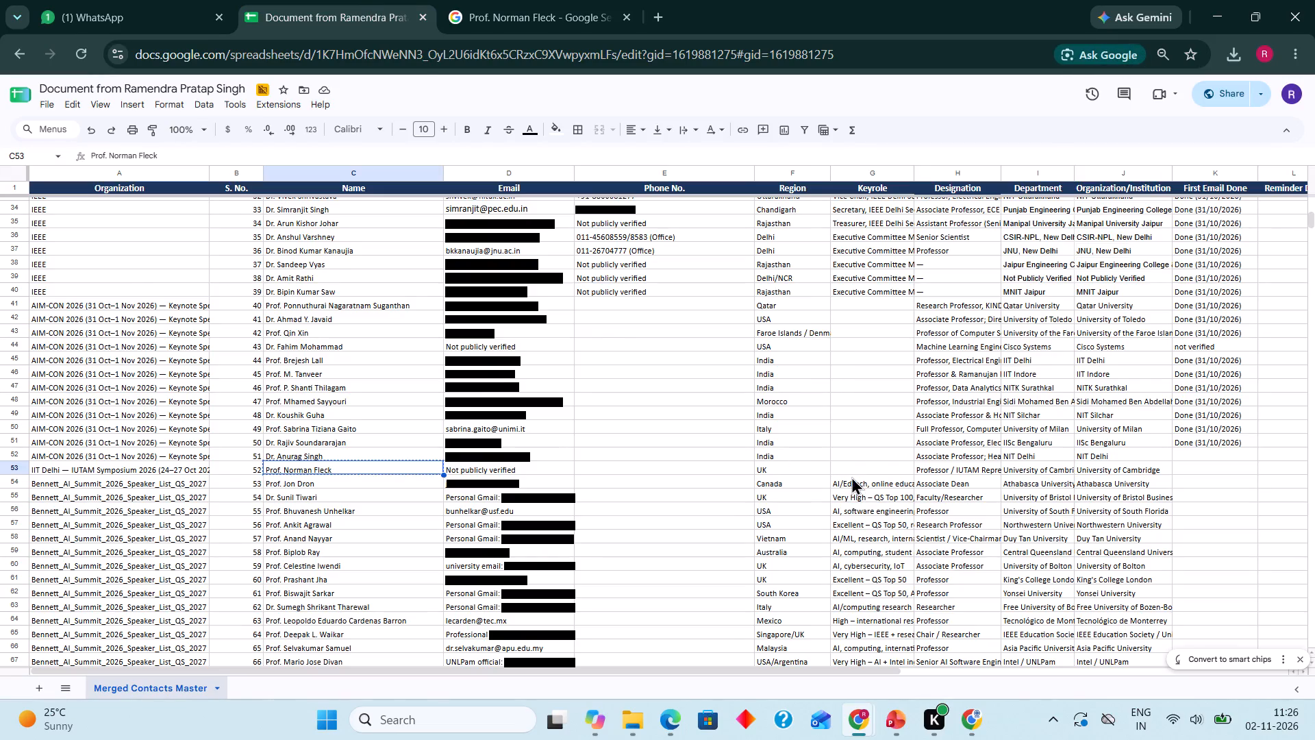
pyautogui.click(935, 464)
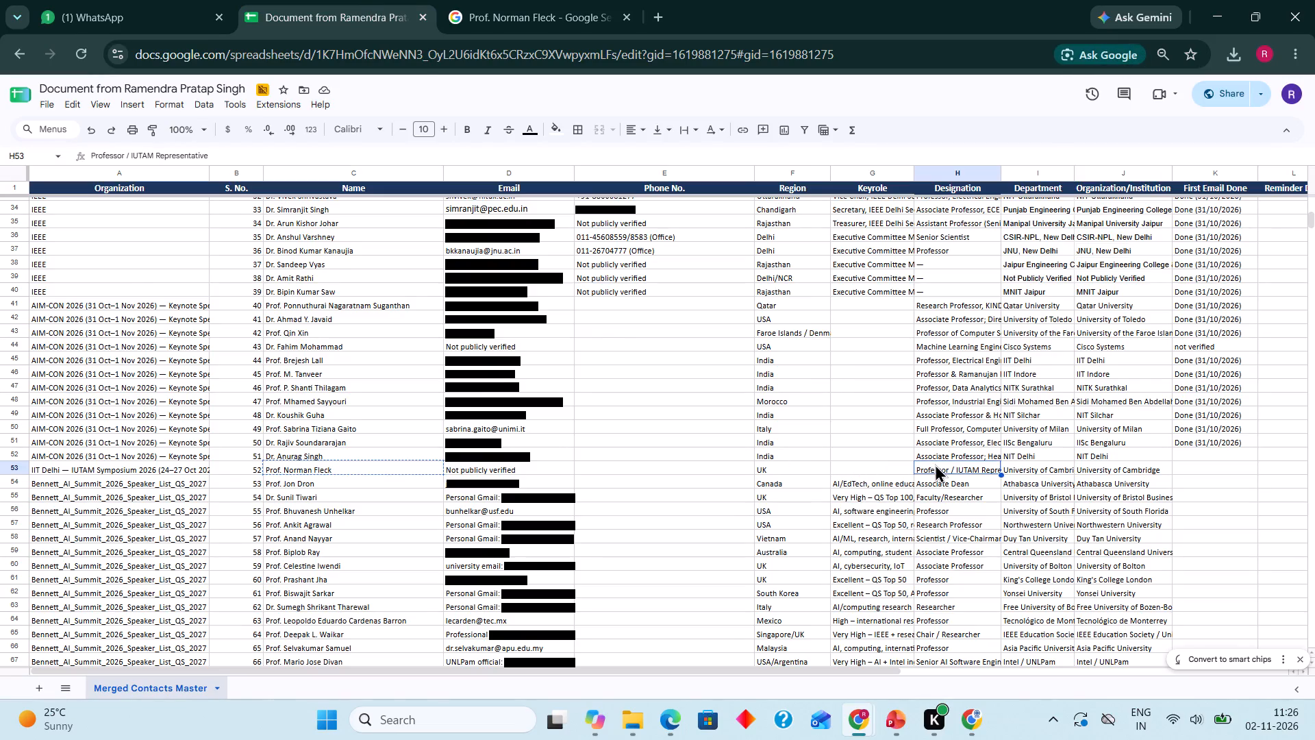
pyautogui.hotkey('ctrl', 'c')
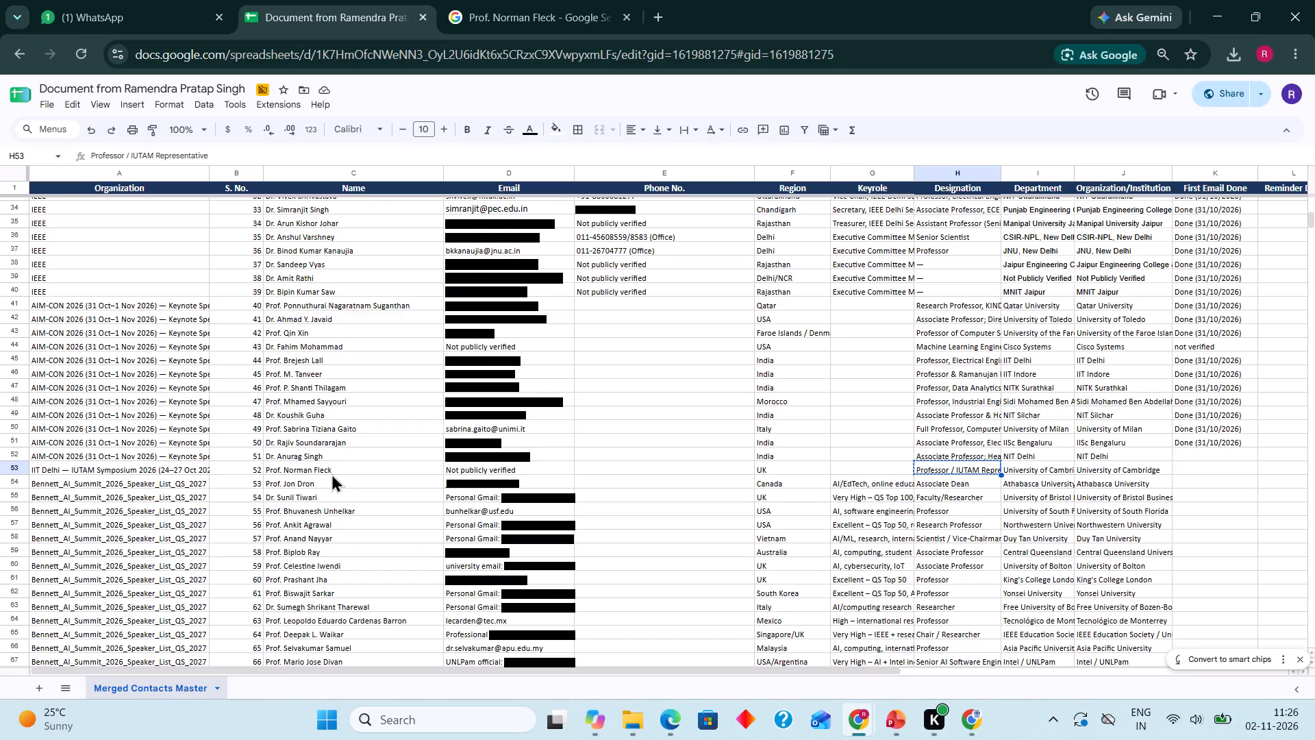
pyautogui.click(570, 0)
pyautogui.click(451, 124)
pyautogui.press('space')
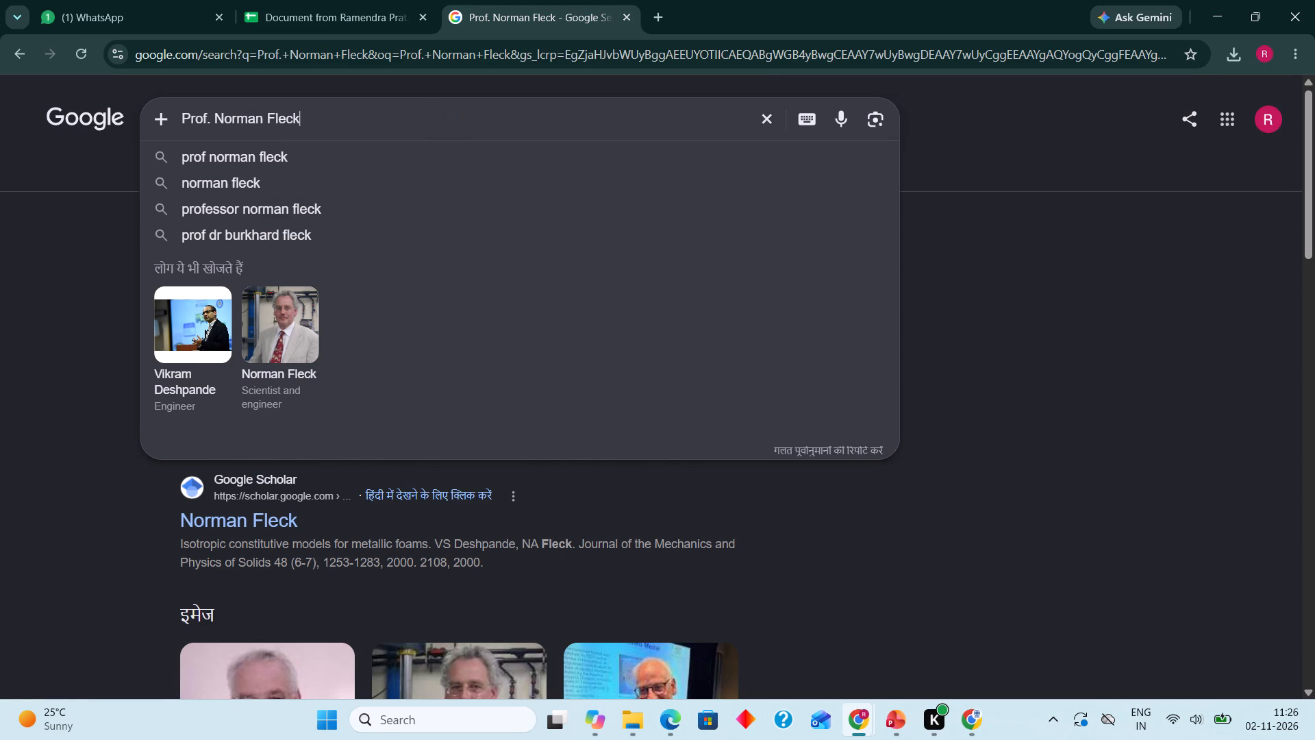
pyautogui.hotkey('ctrl', 'v')
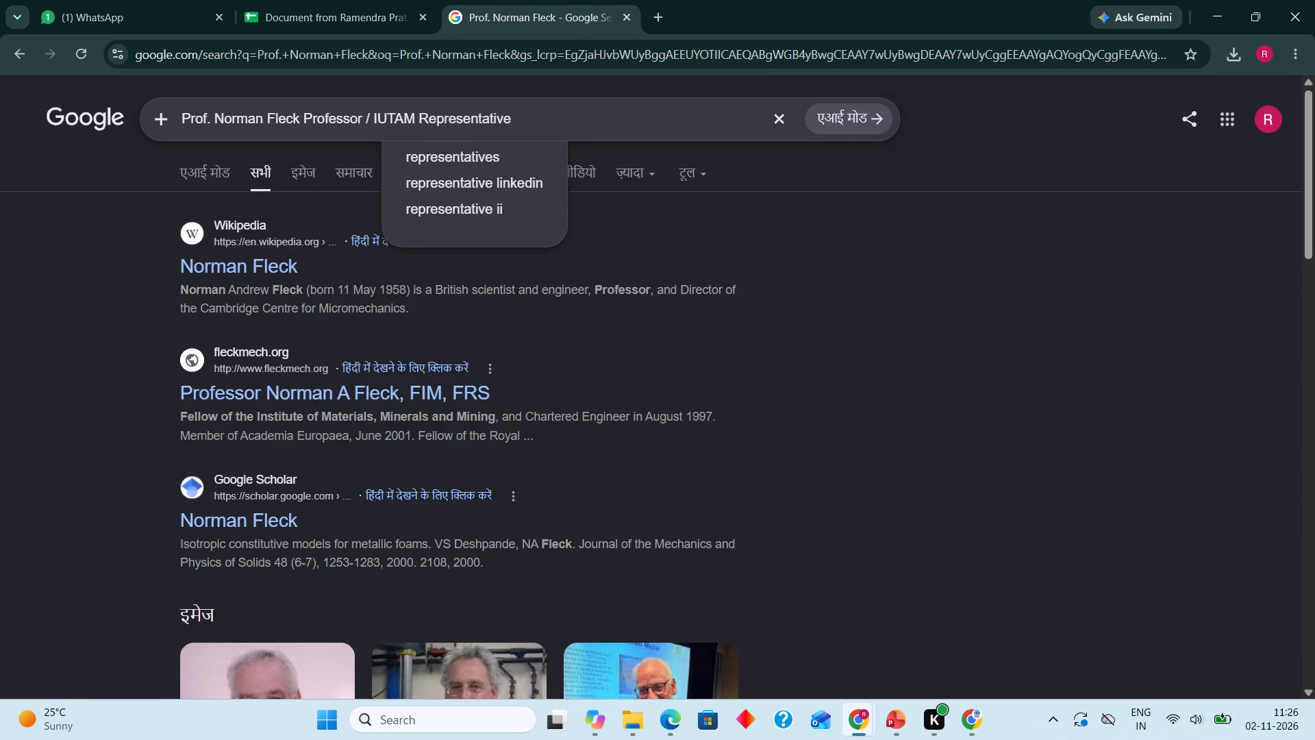
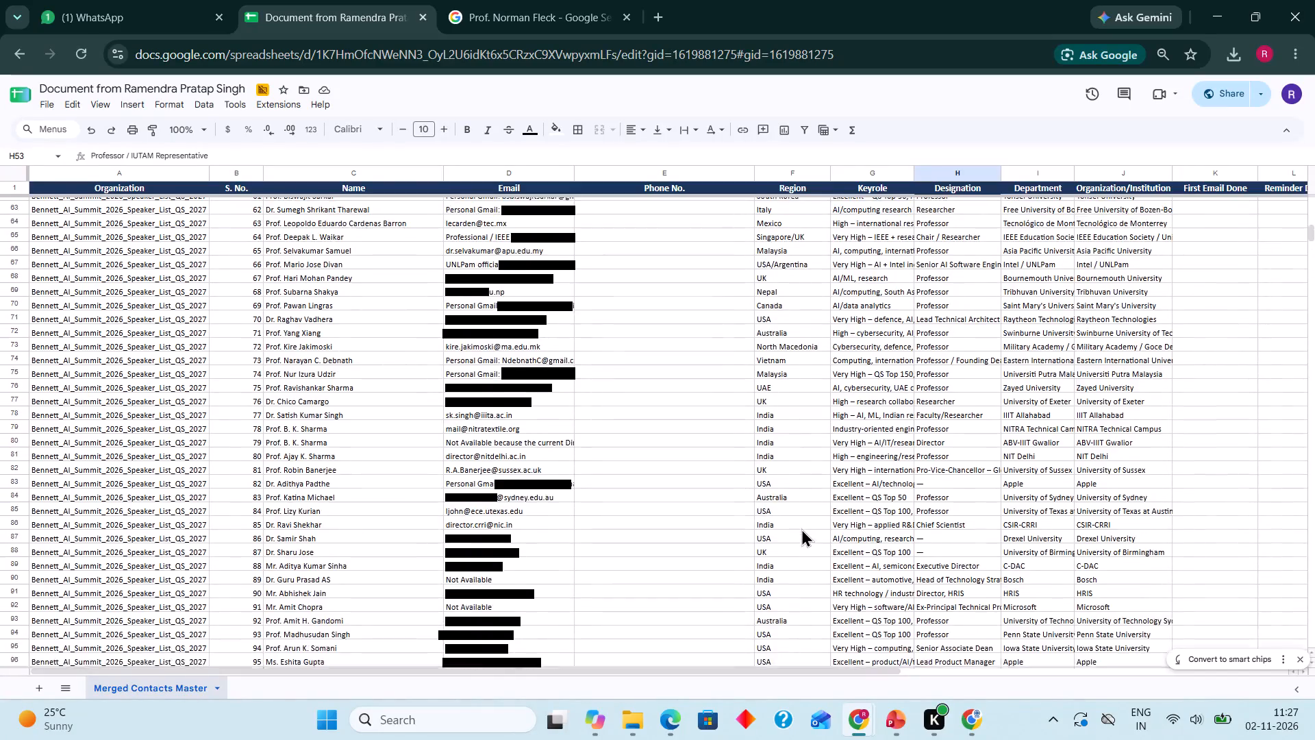
# Enter "Done ()" under First Email Done in row 52, the NIT Delhi contact, of the contacts spreadsheet.
pyautogui.scroll(-3, 801, 528)
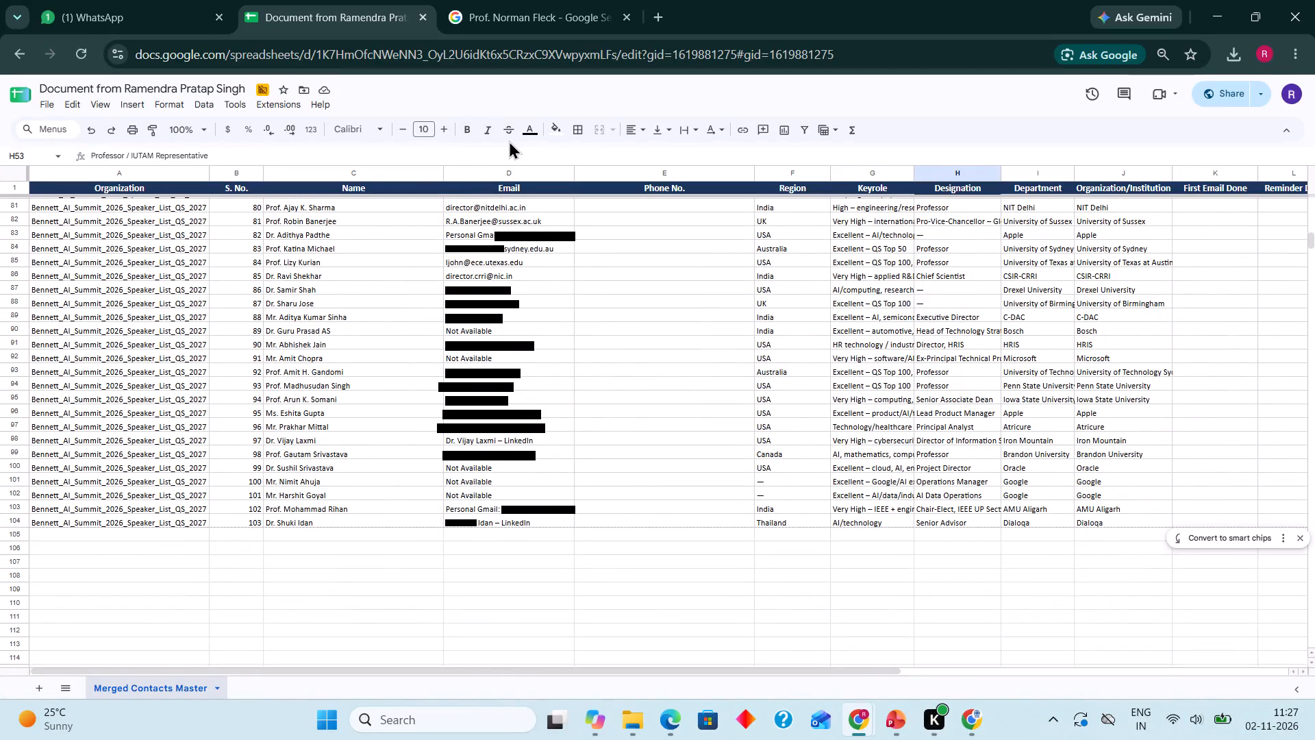
pyautogui.click(1227, 476)
pyautogui.scroll(6, 1227, 476)
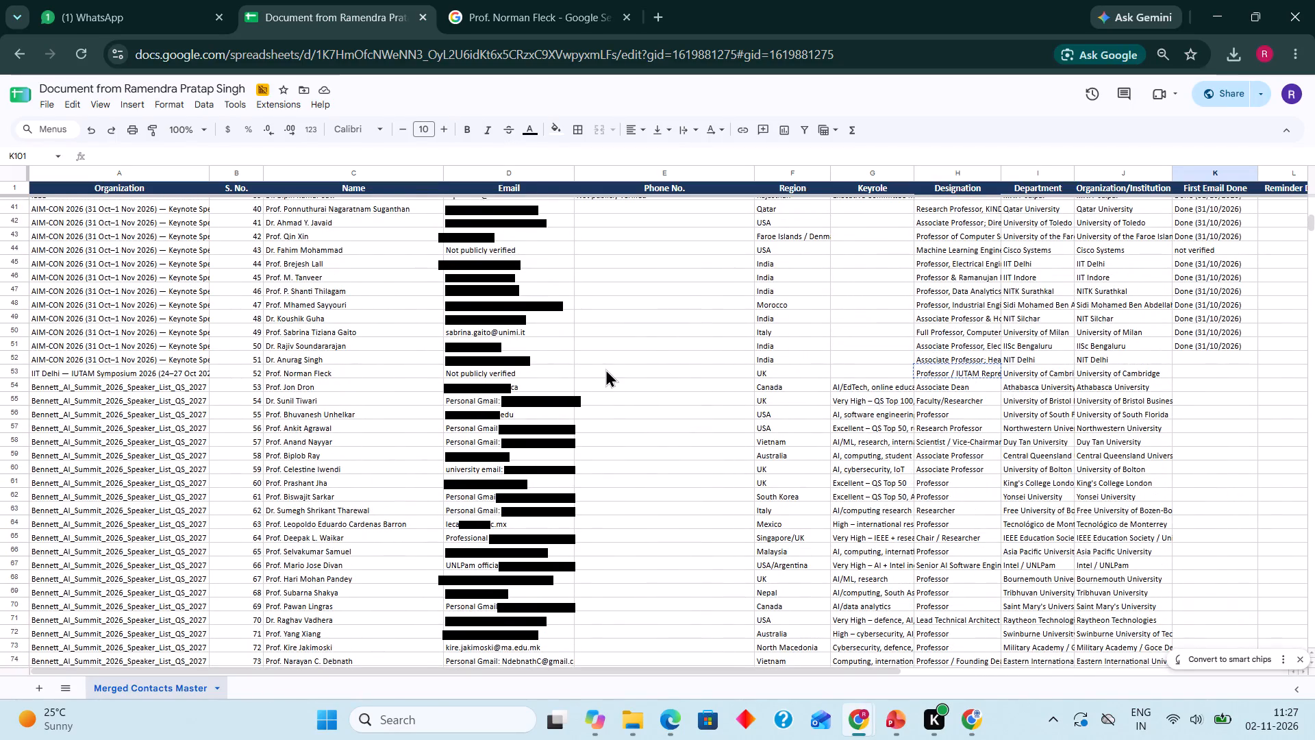
pyautogui.click(1179, 352)
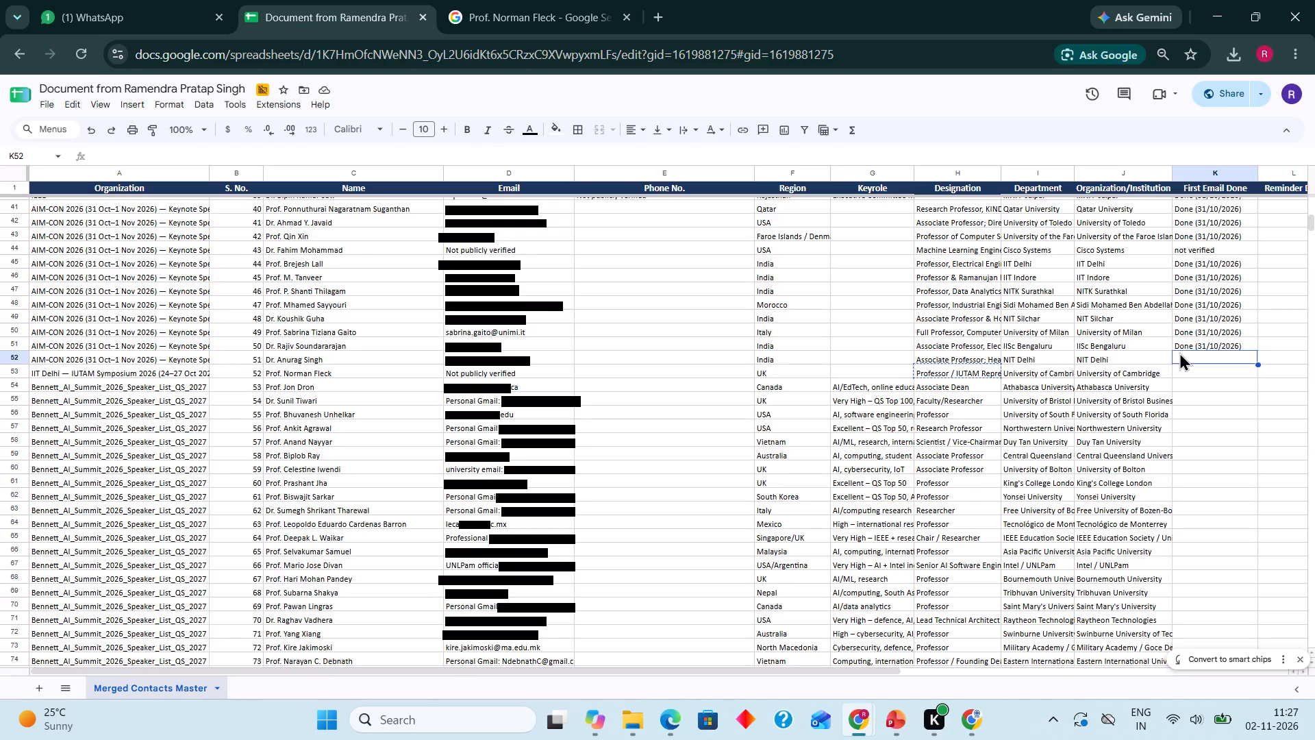
pyautogui.hotkey('shift', 'd')
pyautogui.write('one')
pyautogui.press('space')
pyautogui.write('()')
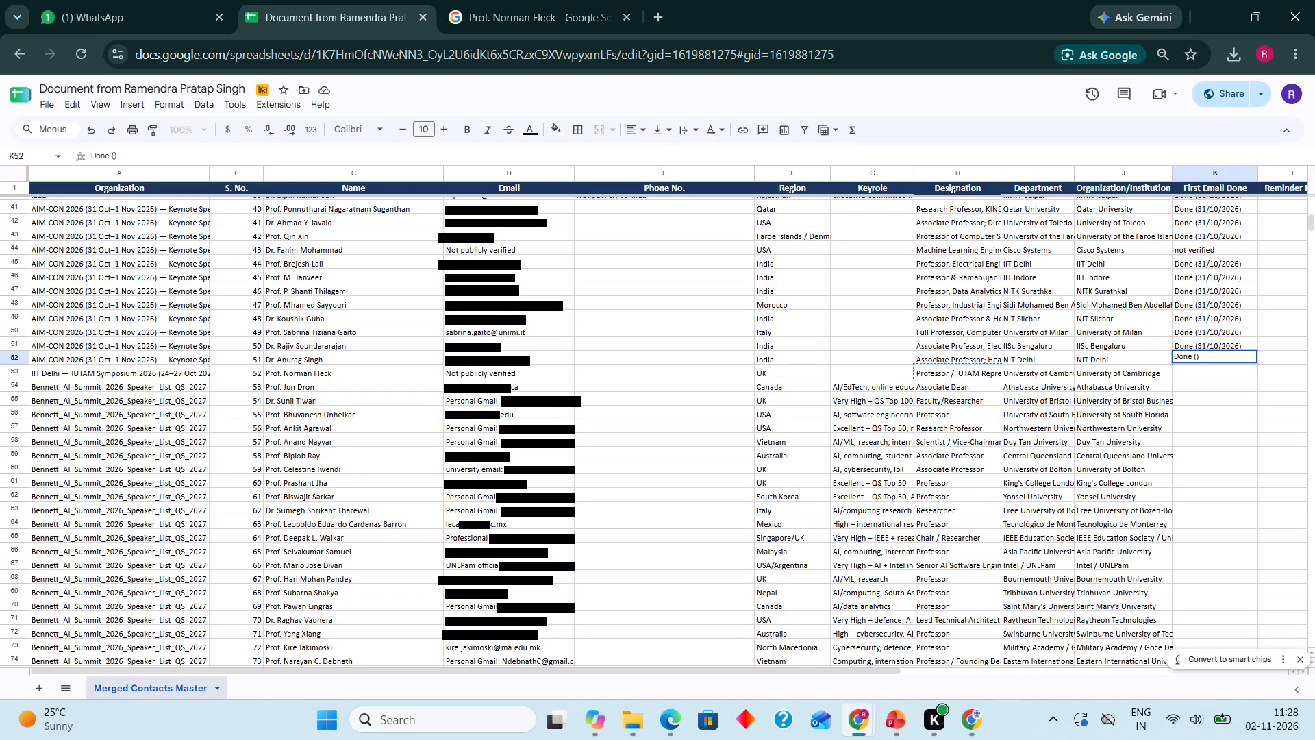
pyautogui.press('space')
pyautogui.press('Left')
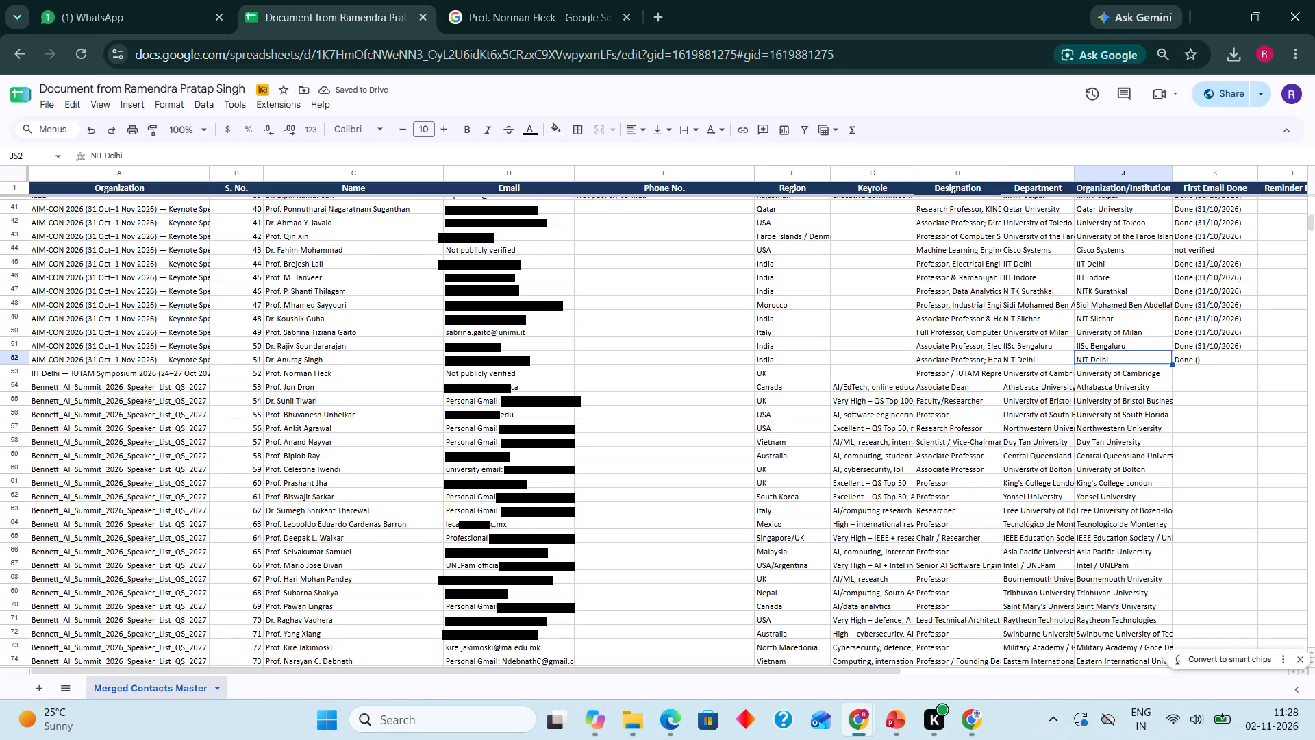
# Insert the date 02/11/2026 between the parentheses of row 52's First Email Done entry.
pyautogui.click(1195, 360)
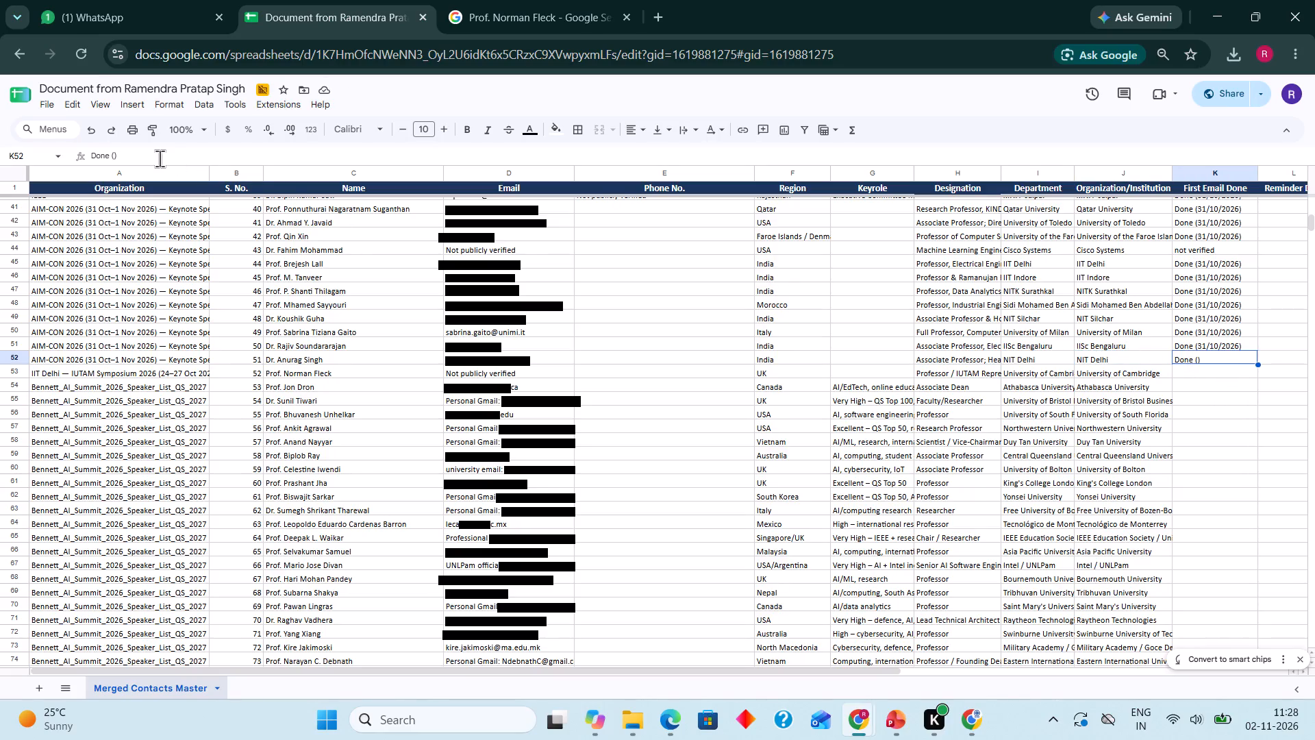
pyautogui.click(110, 155)
pyautogui.press('Right')
pyautogui.press('Right')
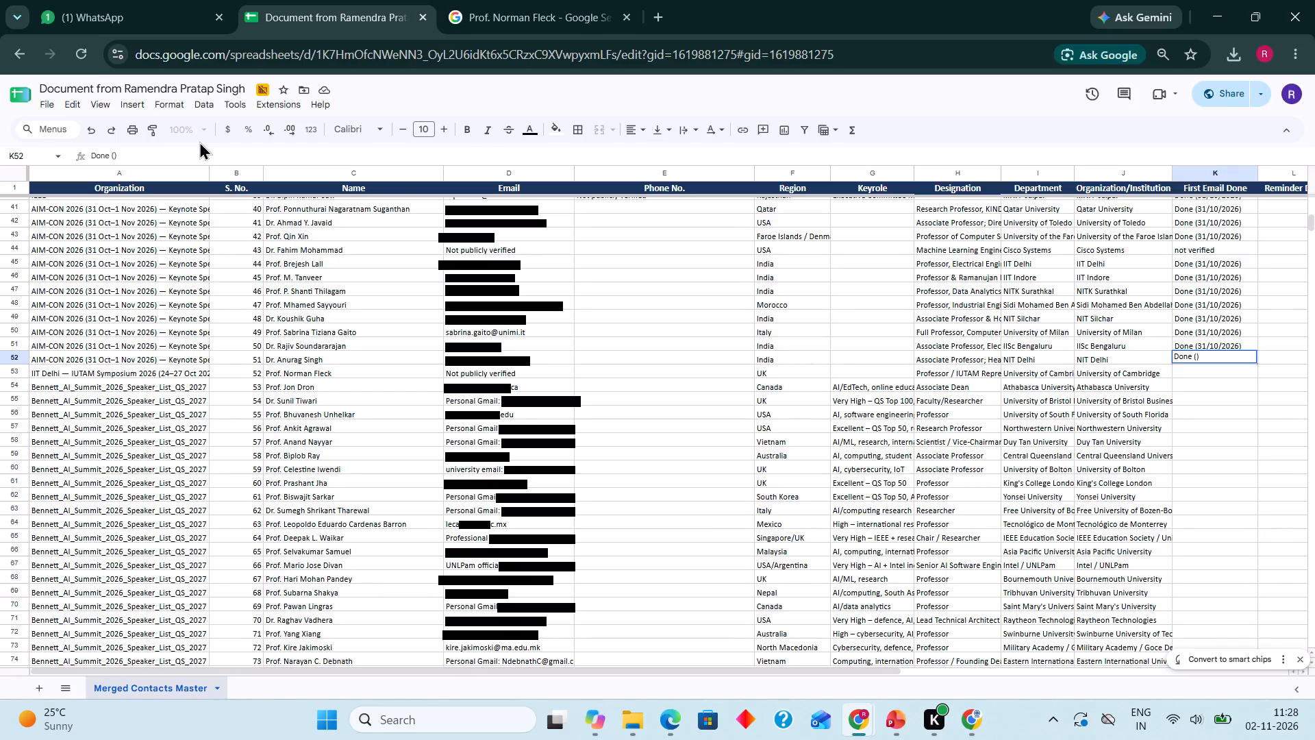
pyautogui.press('2')
pyautogui.press('BackSpace')
pyautogui.write('02')
pyautogui.press('/')
pyautogui.write('11')
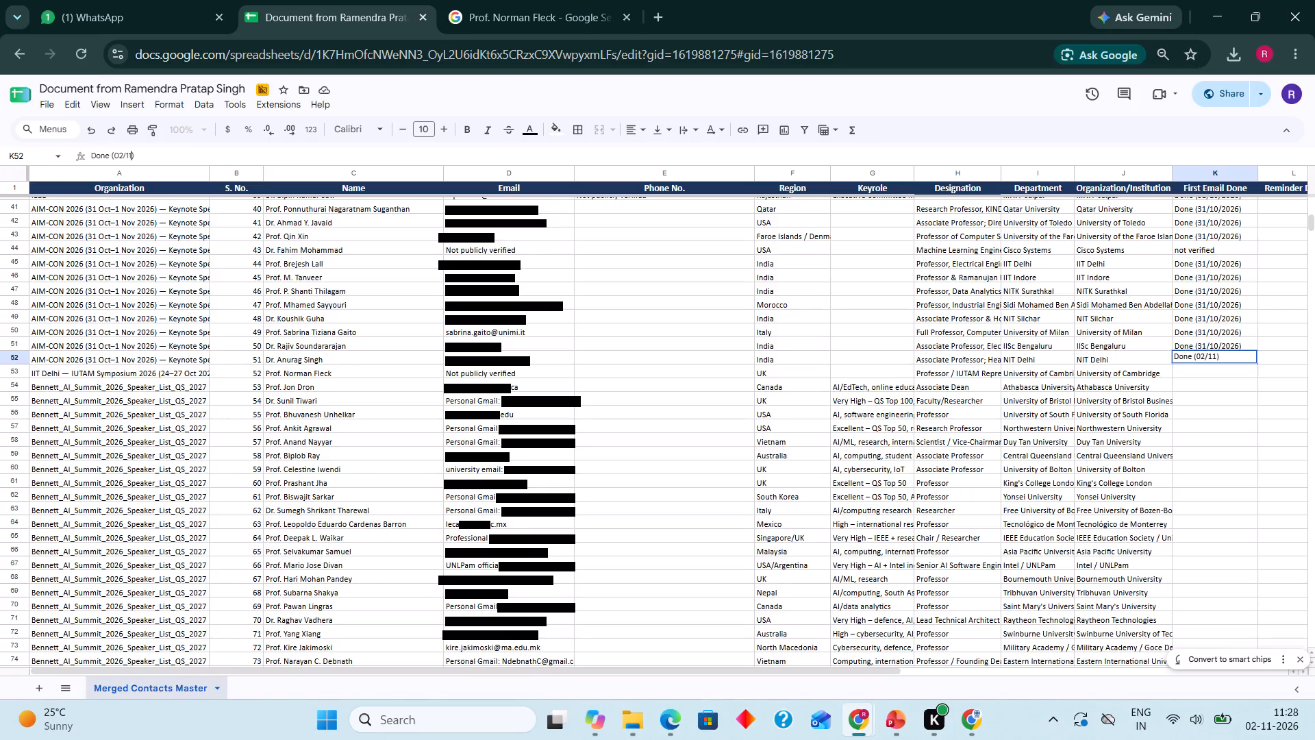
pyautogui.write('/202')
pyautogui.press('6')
pyautogui.click(936, 371)
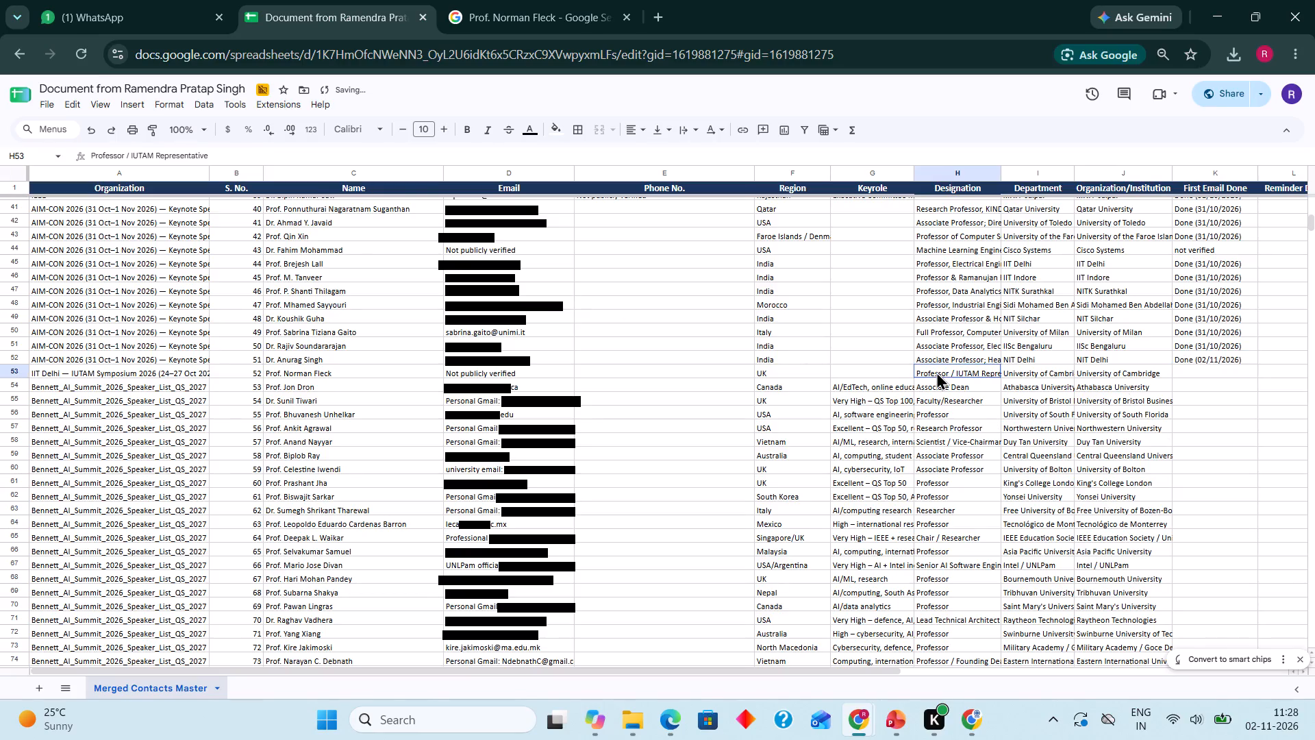
pyautogui.click(573, 8)
pyautogui.click(623, 129)
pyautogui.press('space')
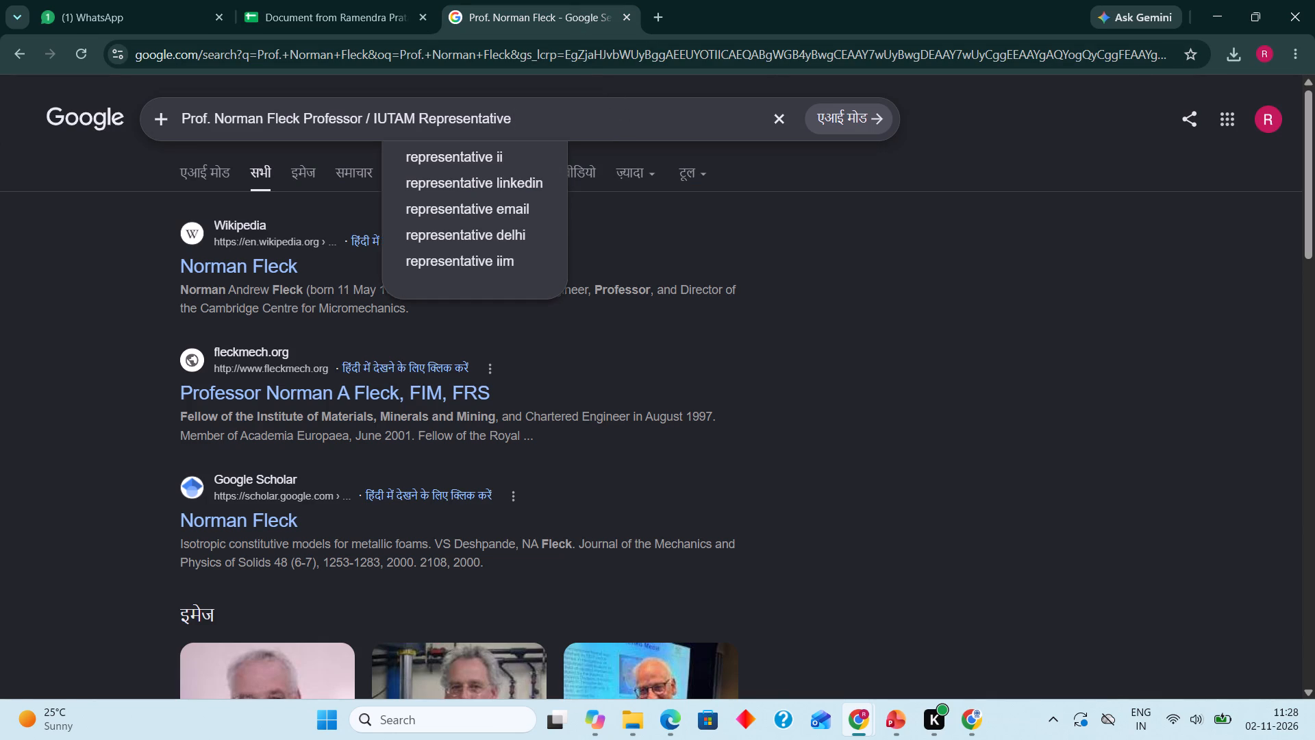
pyautogui.click(533, 200)
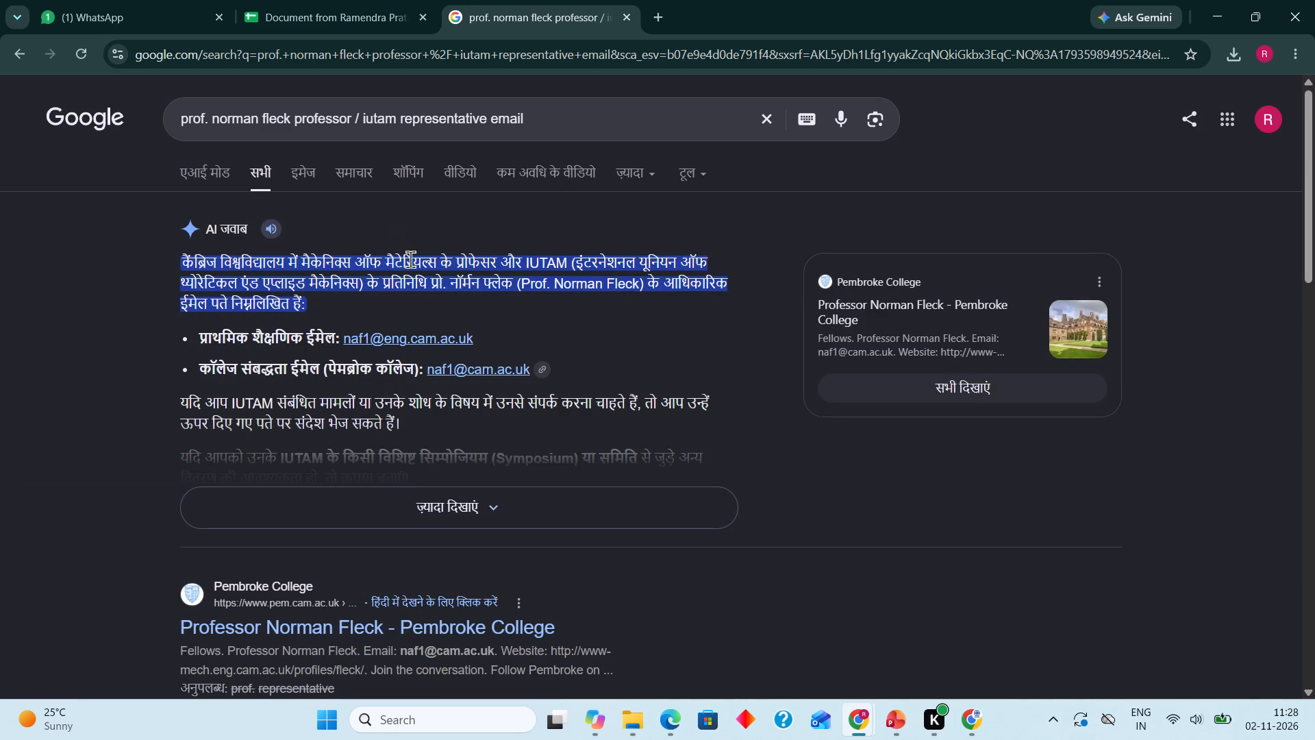
# Expand the AI answer and ask it "give me the mail on which i can send a guest lecture invitation from my college side".
pyautogui.click(410, 499)
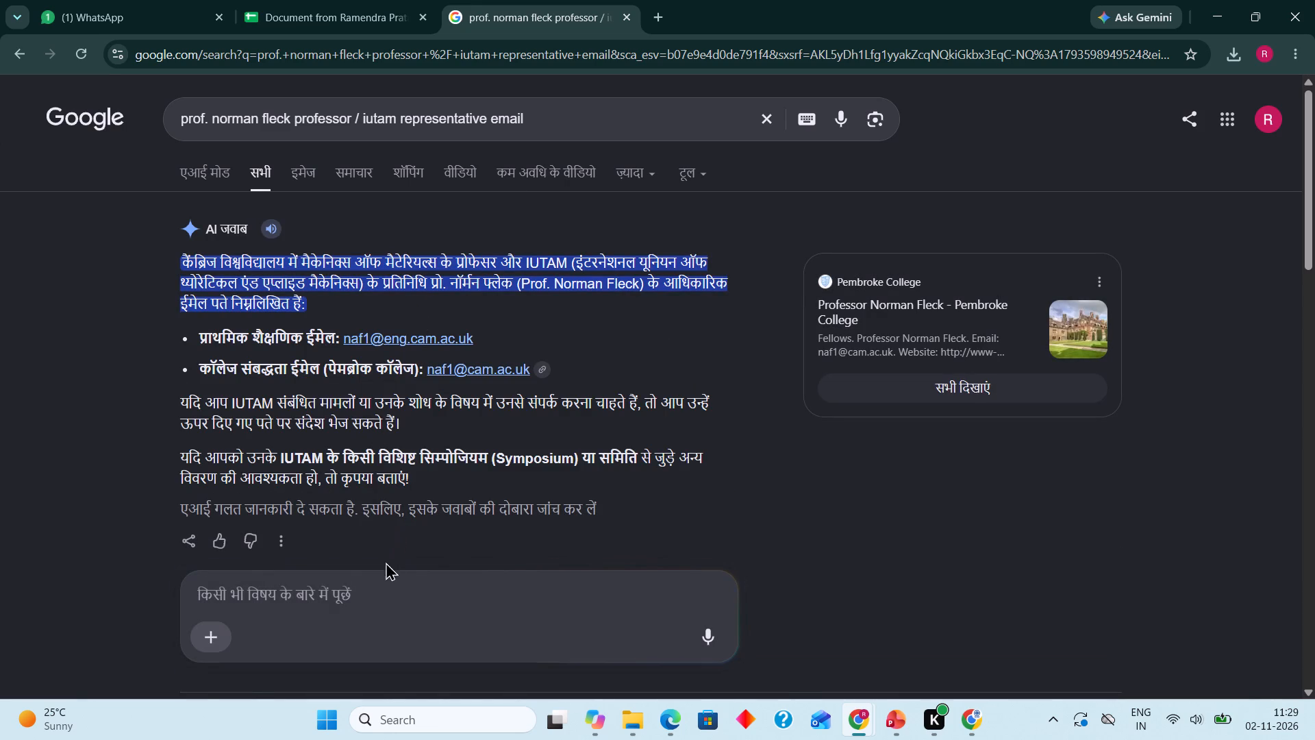
pyautogui.click(377, 590)
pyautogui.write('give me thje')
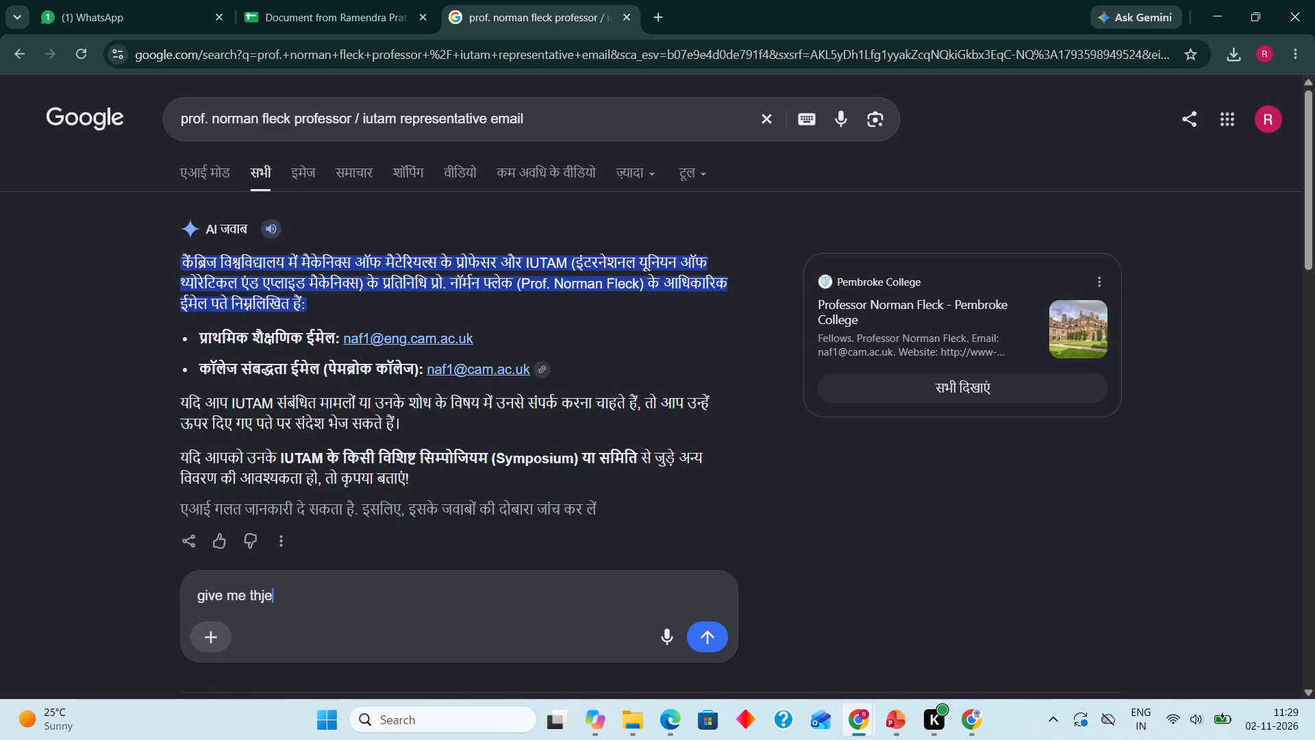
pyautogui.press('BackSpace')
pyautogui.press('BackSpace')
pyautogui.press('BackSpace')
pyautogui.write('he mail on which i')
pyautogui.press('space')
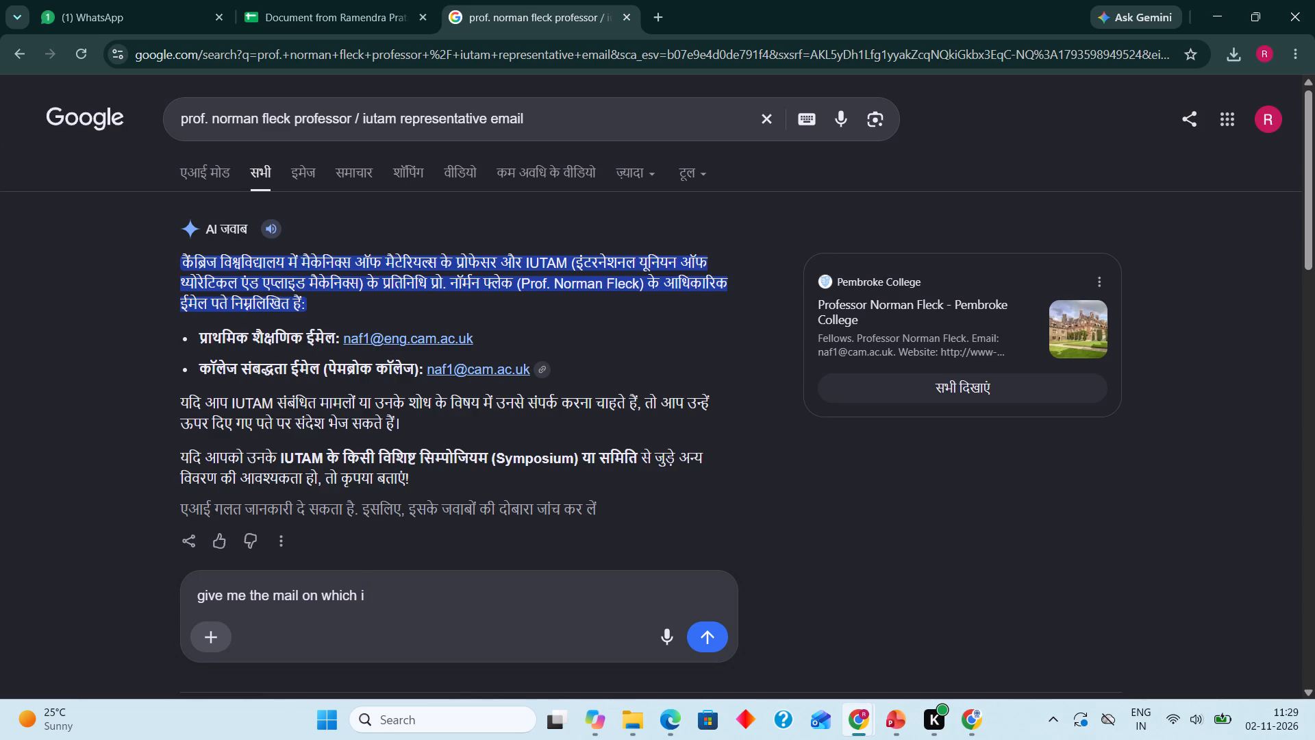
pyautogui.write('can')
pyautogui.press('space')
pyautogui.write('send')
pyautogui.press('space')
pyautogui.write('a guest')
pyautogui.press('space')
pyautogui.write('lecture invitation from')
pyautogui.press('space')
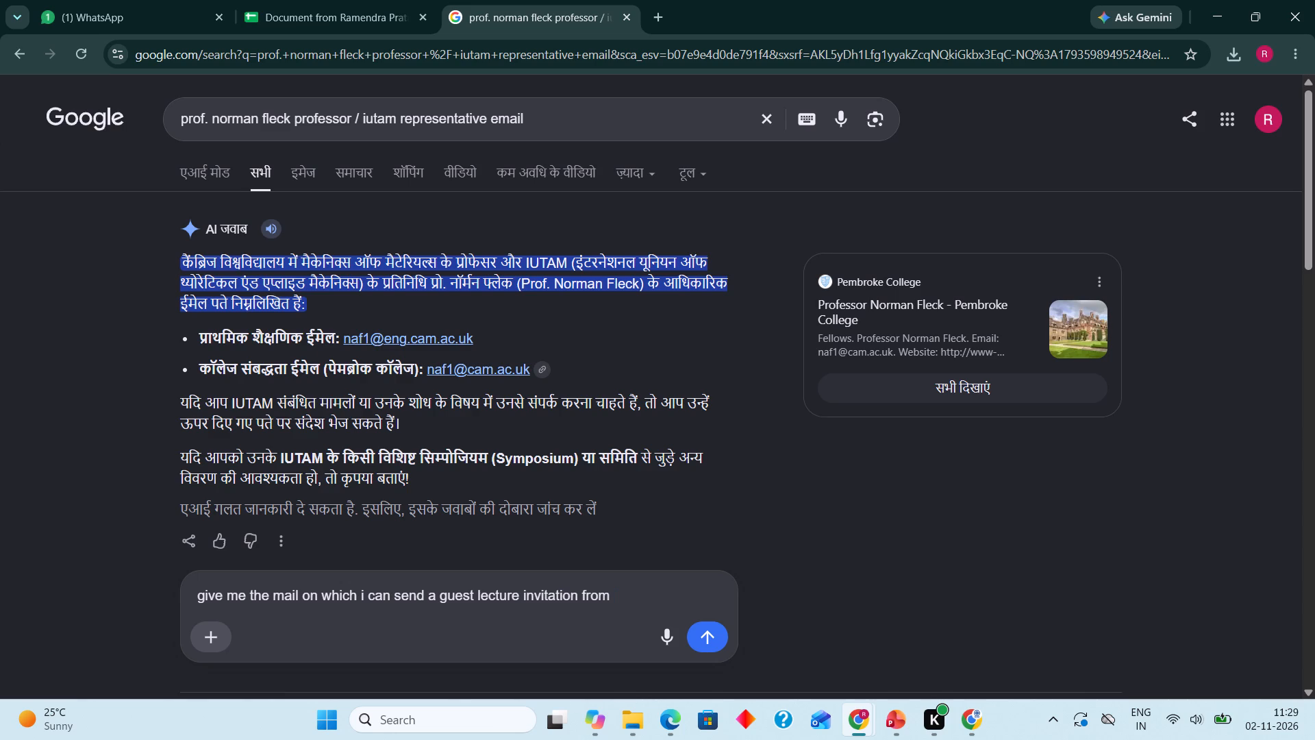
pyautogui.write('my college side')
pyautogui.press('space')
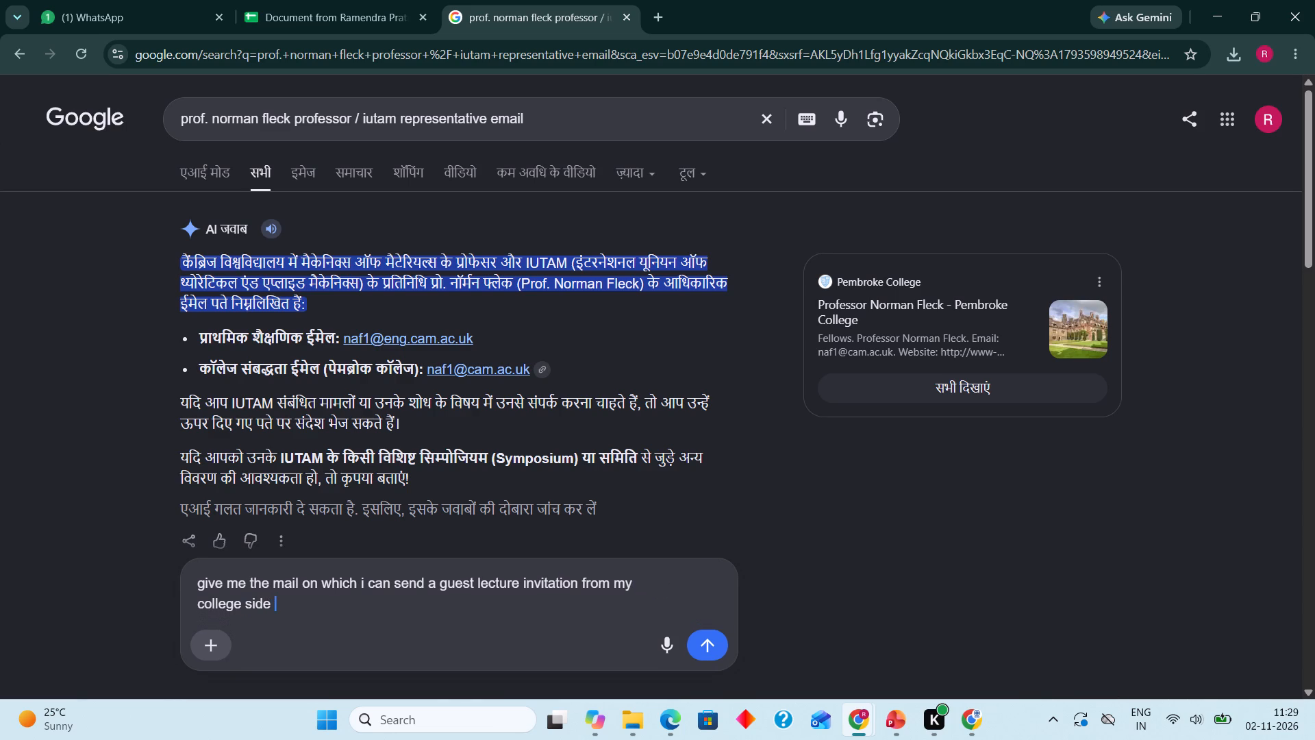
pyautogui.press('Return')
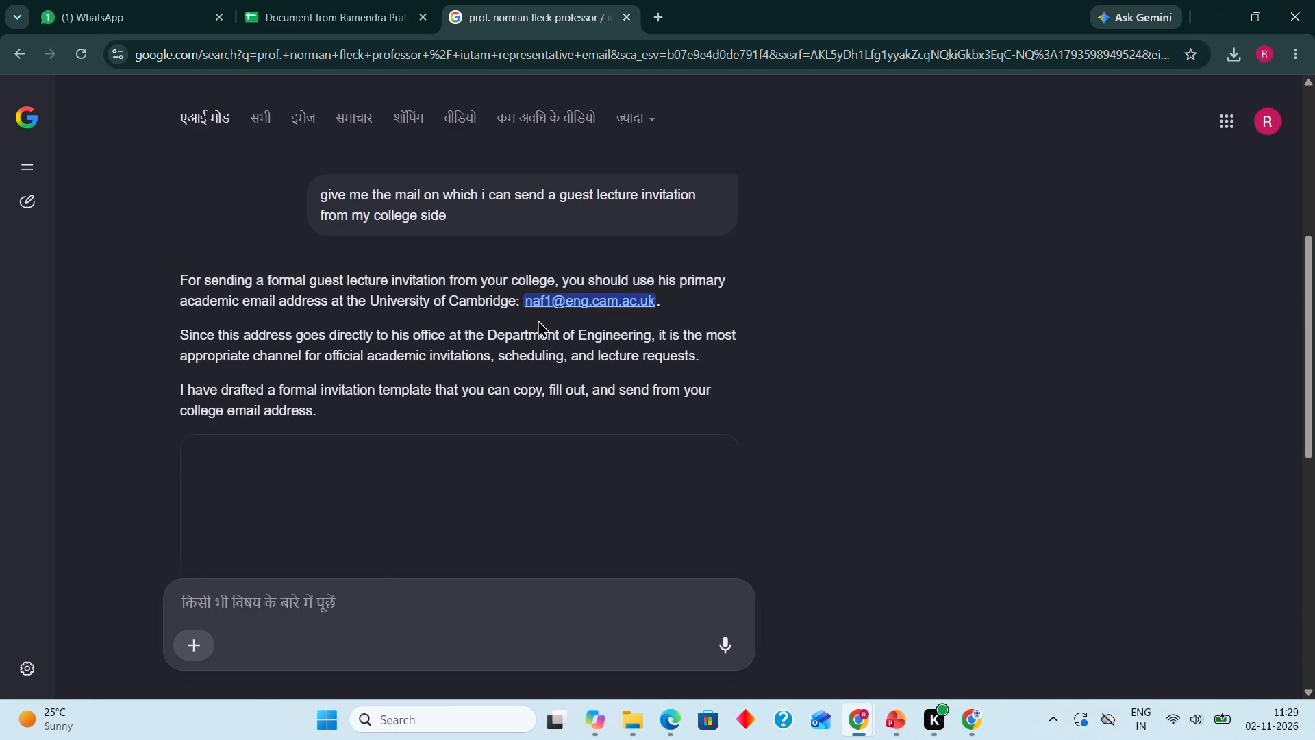
# Copy Prof. Fleck's recommended University of Cambridge email address from the AI reply.
pyautogui.rightClick(537, 304)
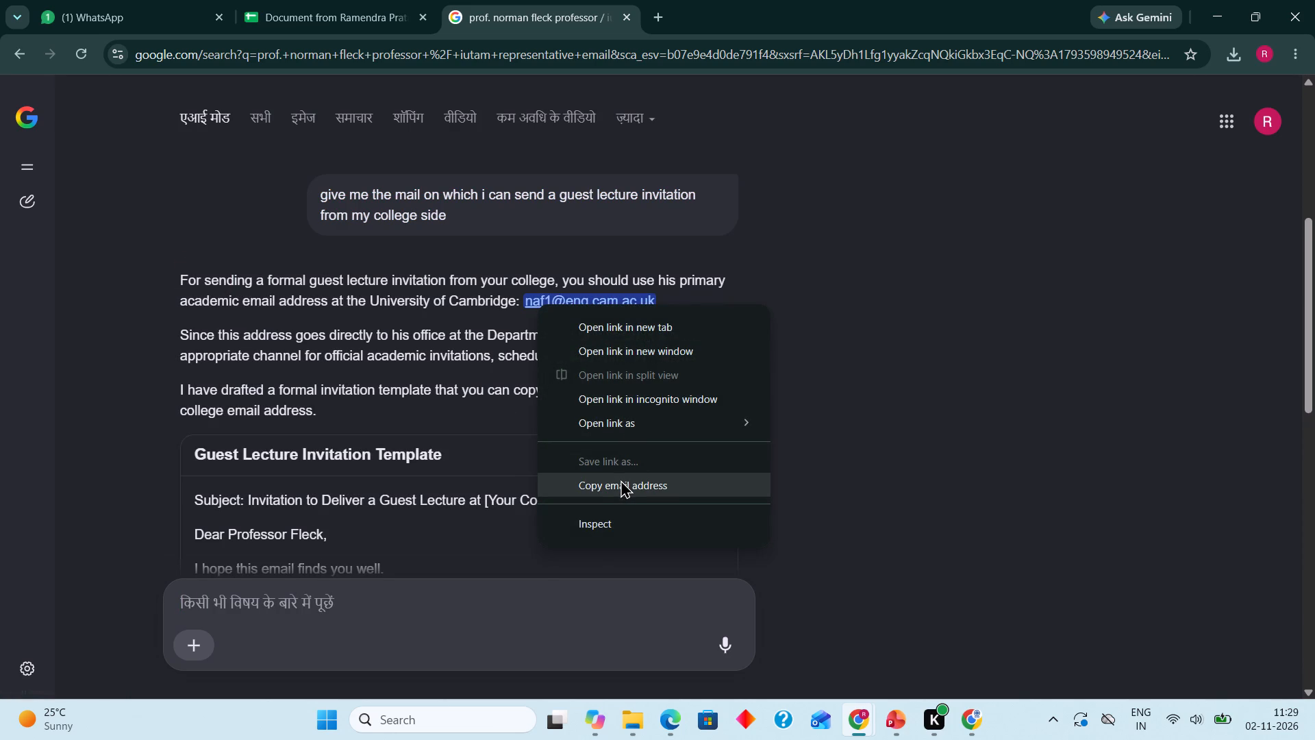
pyautogui.click(621, 480)
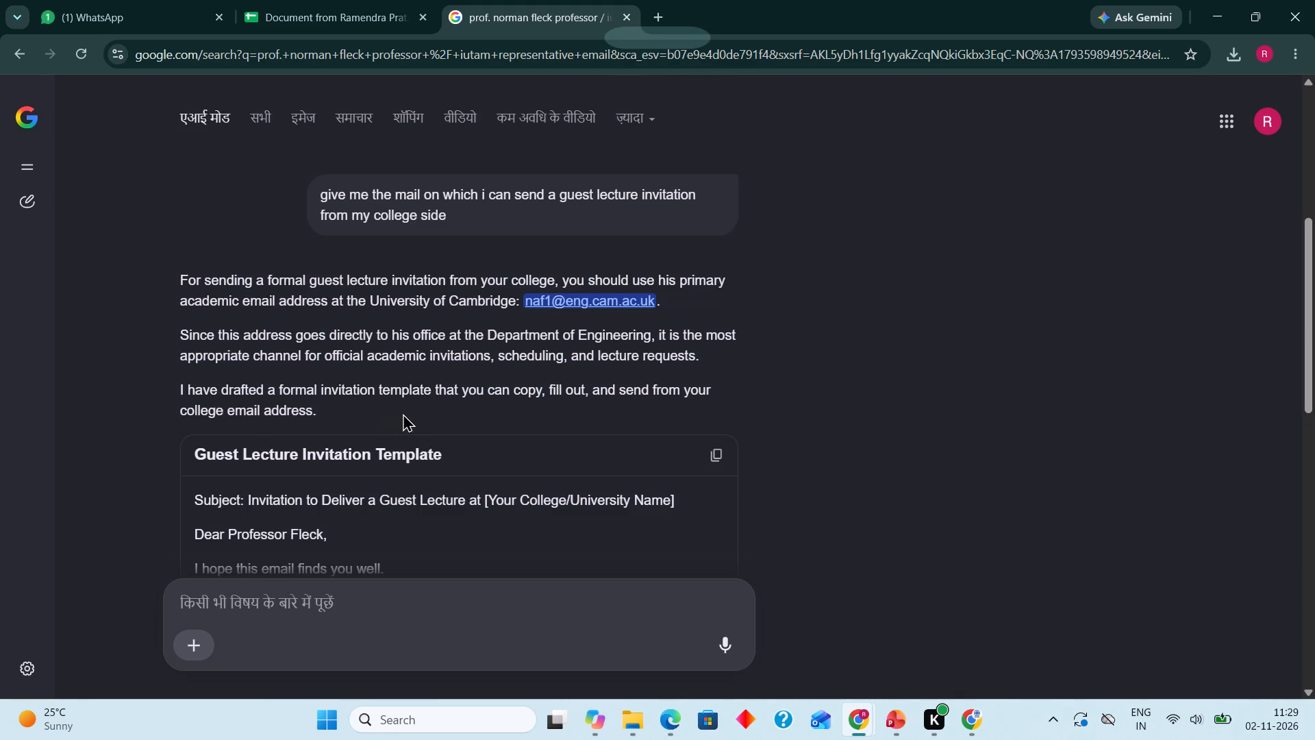
pyautogui.scroll(-3, 360, 410)
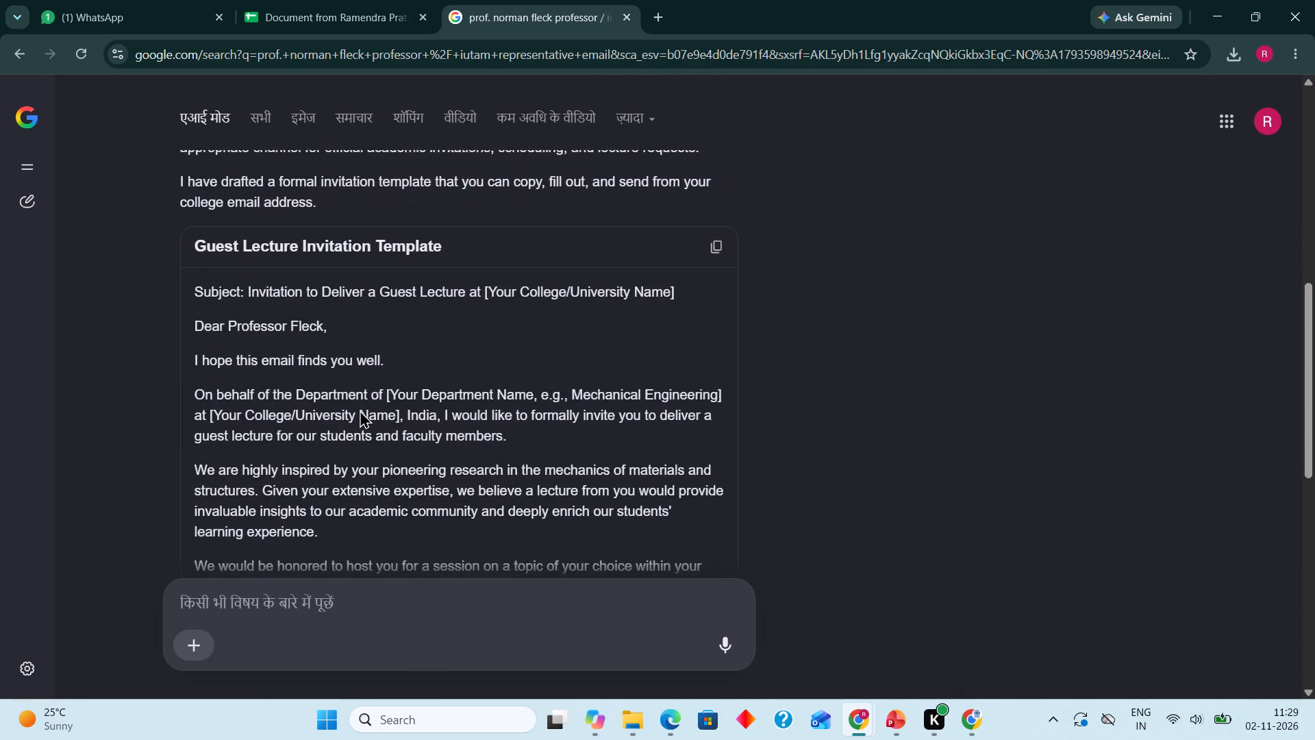
pyautogui.scroll(-3, 360, 410)
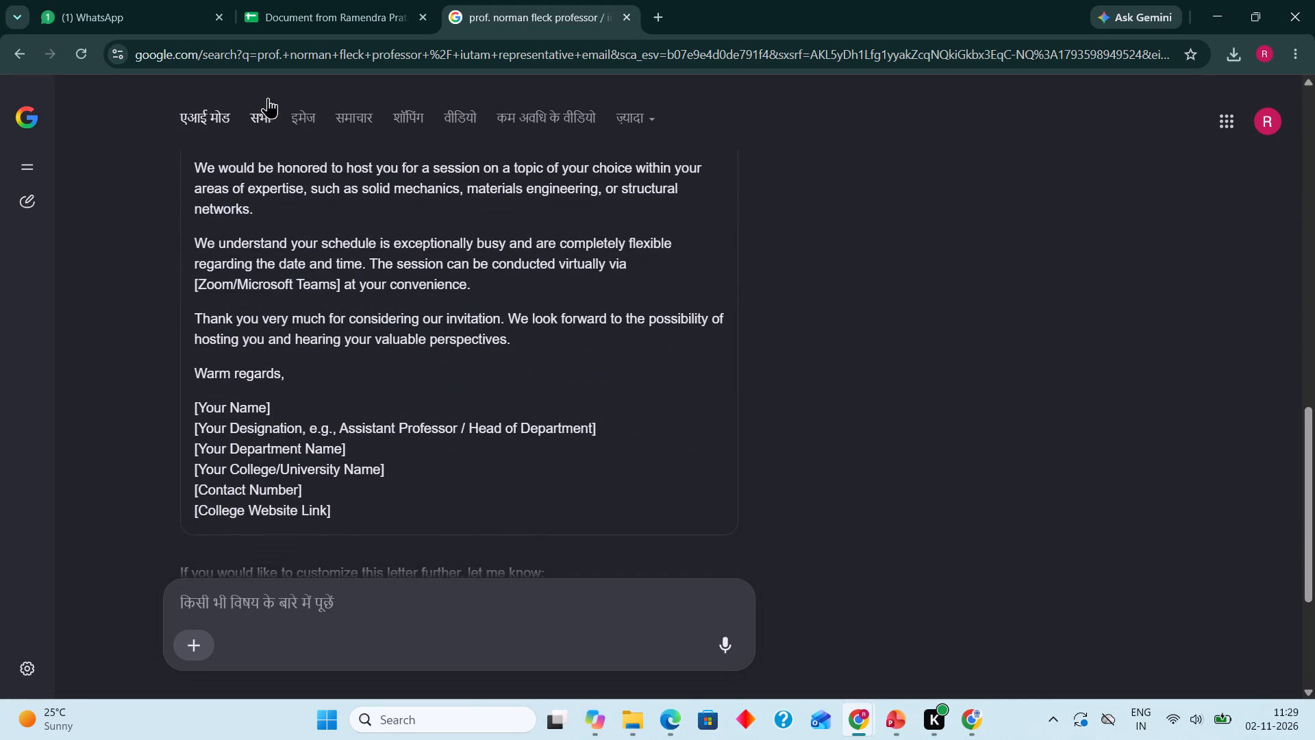
pyautogui.click(264, 112)
pyautogui.scroll(-1, 453, 360)
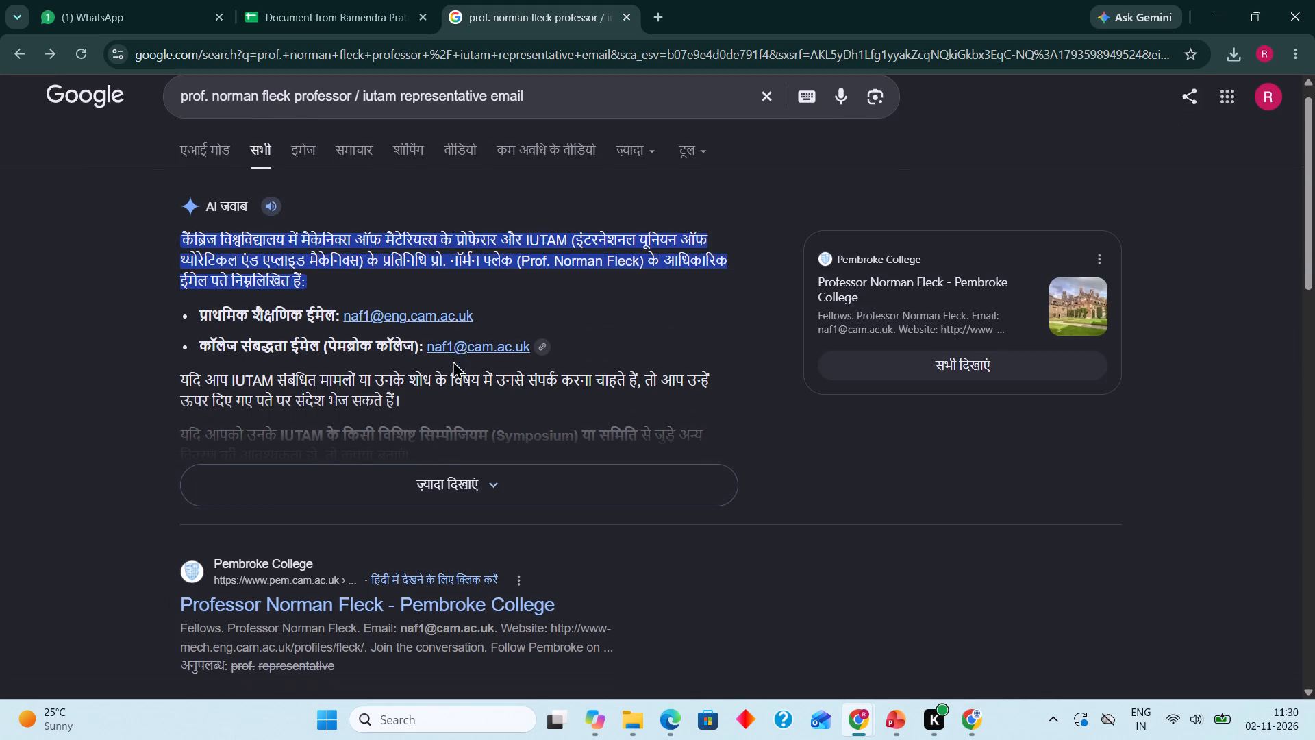
pyautogui.scroll(-1, 453, 360)
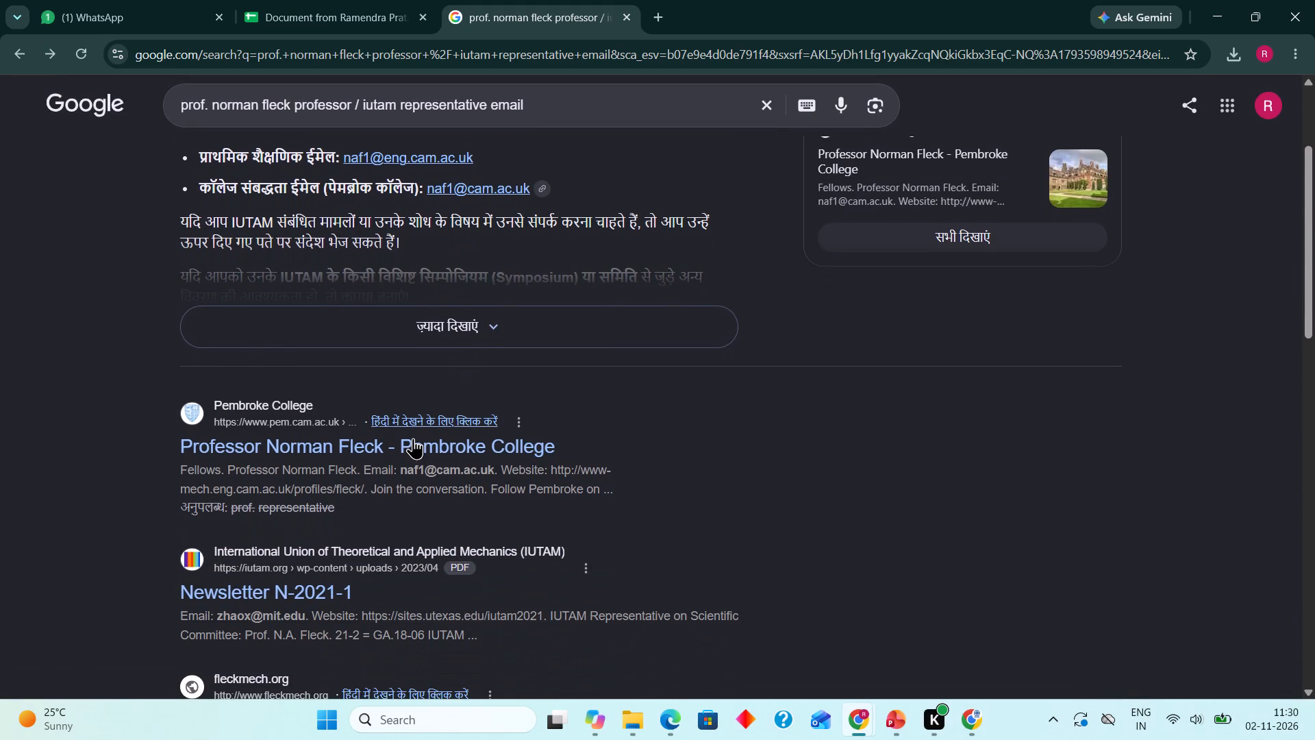
# Open Professor Norman Fleck's Pembroke College page from the results and examine his university position and contact details.
pyautogui.click(414, 443)
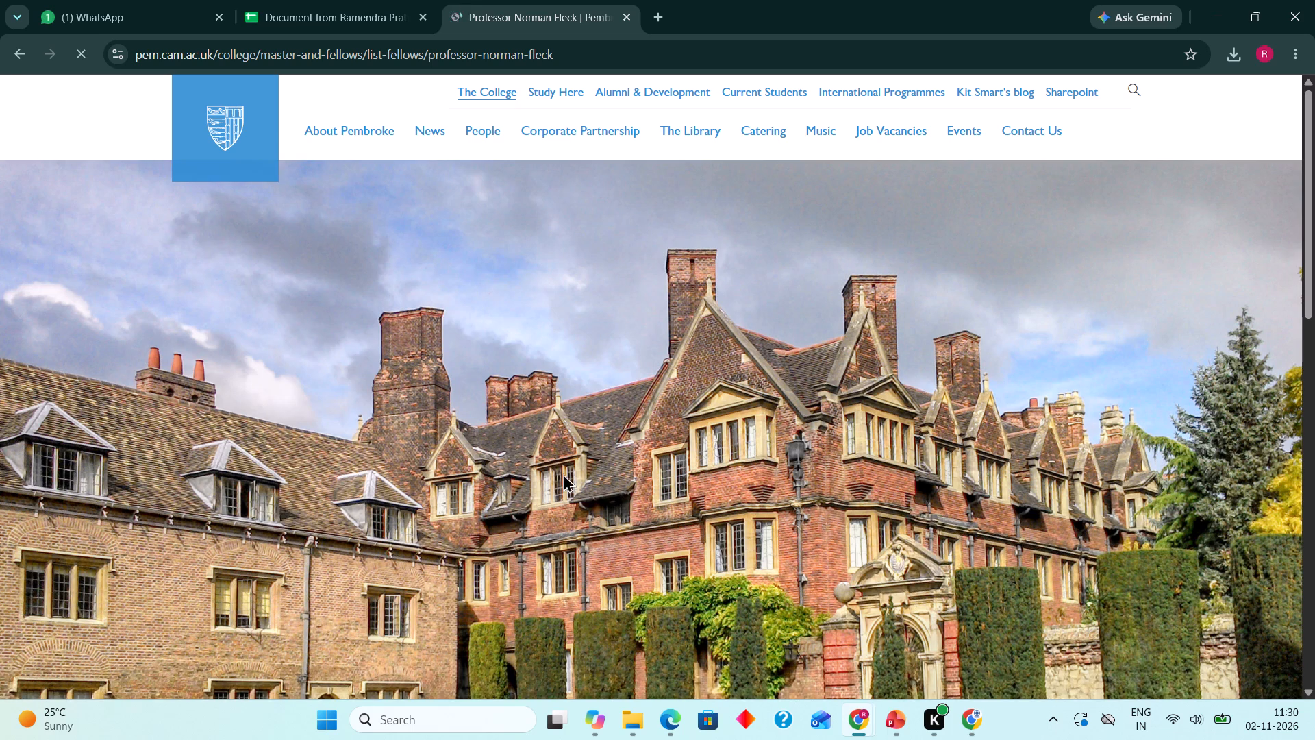
pyautogui.scroll(-5, 563, 473)
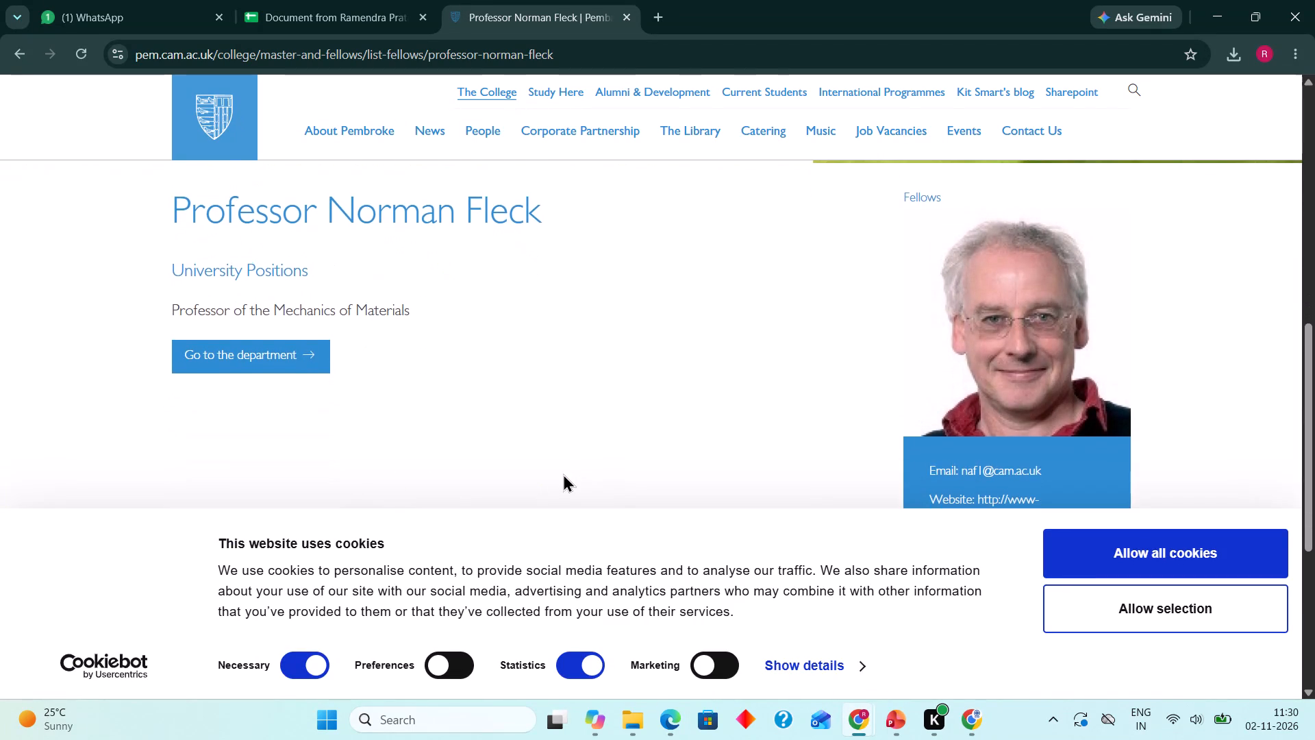
pyautogui.scroll(-1, 621, 441)
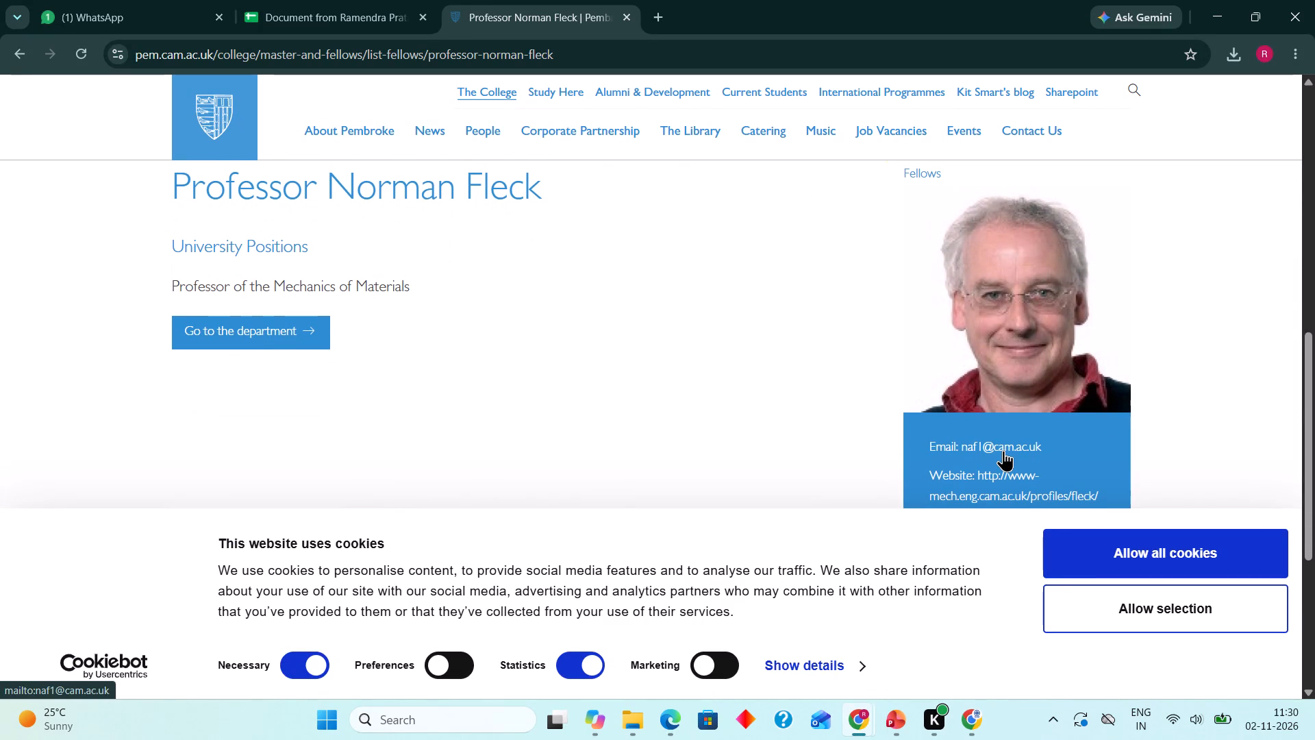
pyautogui.scroll(-2, 1003, 450)
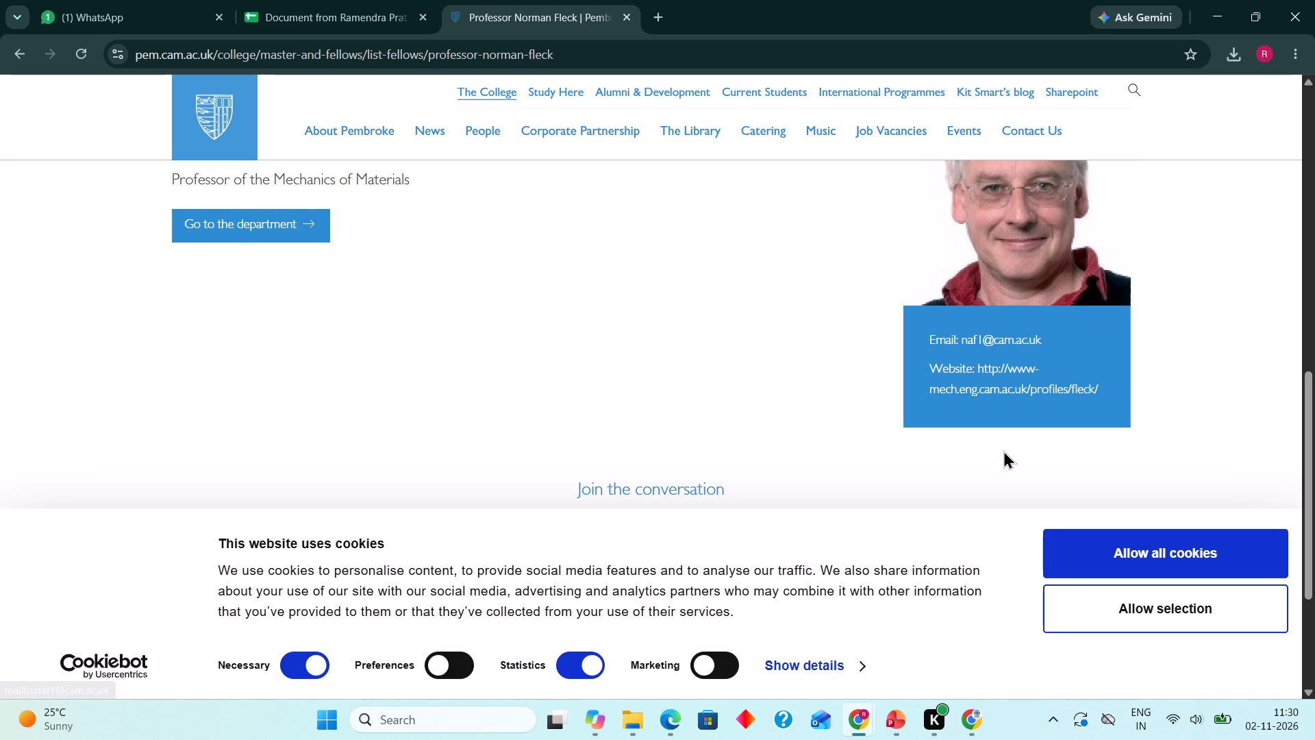
pyautogui.scroll(-1, 1003, 450)
pyautogui.scroll(3, 1003, 450)
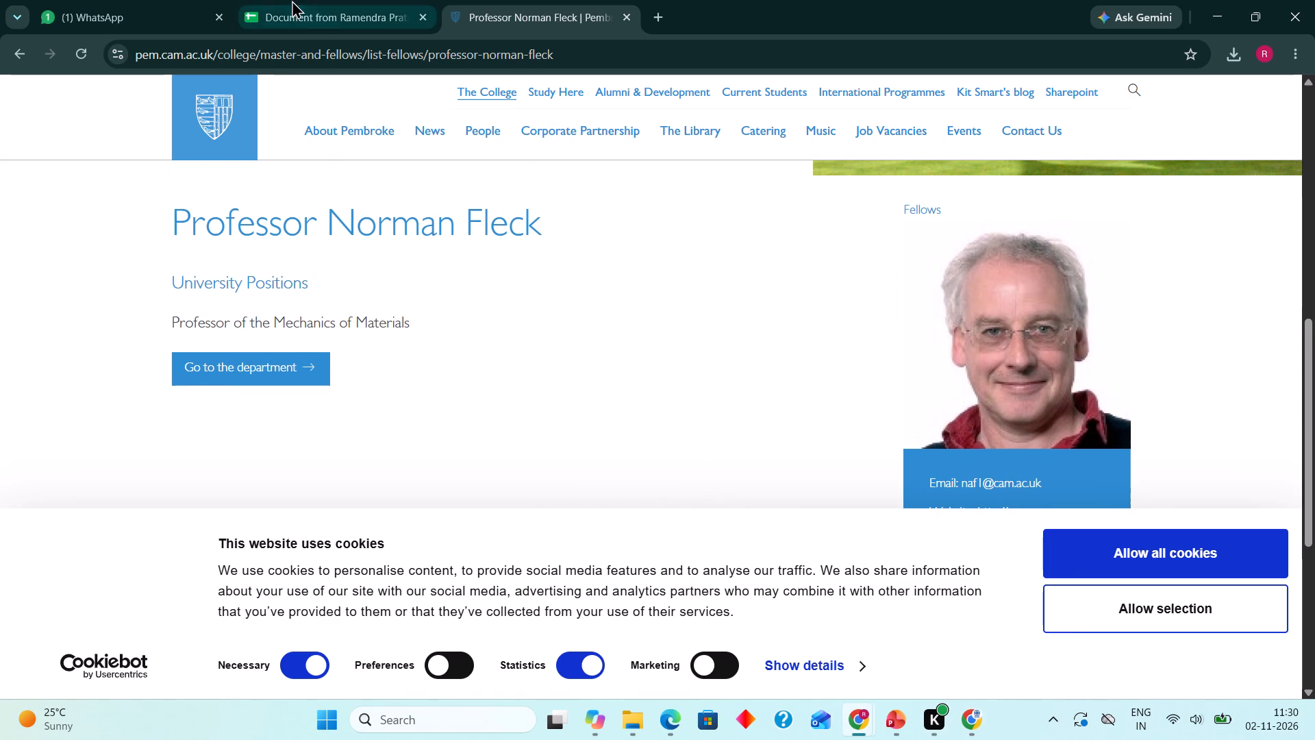
# Check Prof. Norman Fleck's department and designation in the contacts spreadsheet.
pyautogui.click(308, 8)
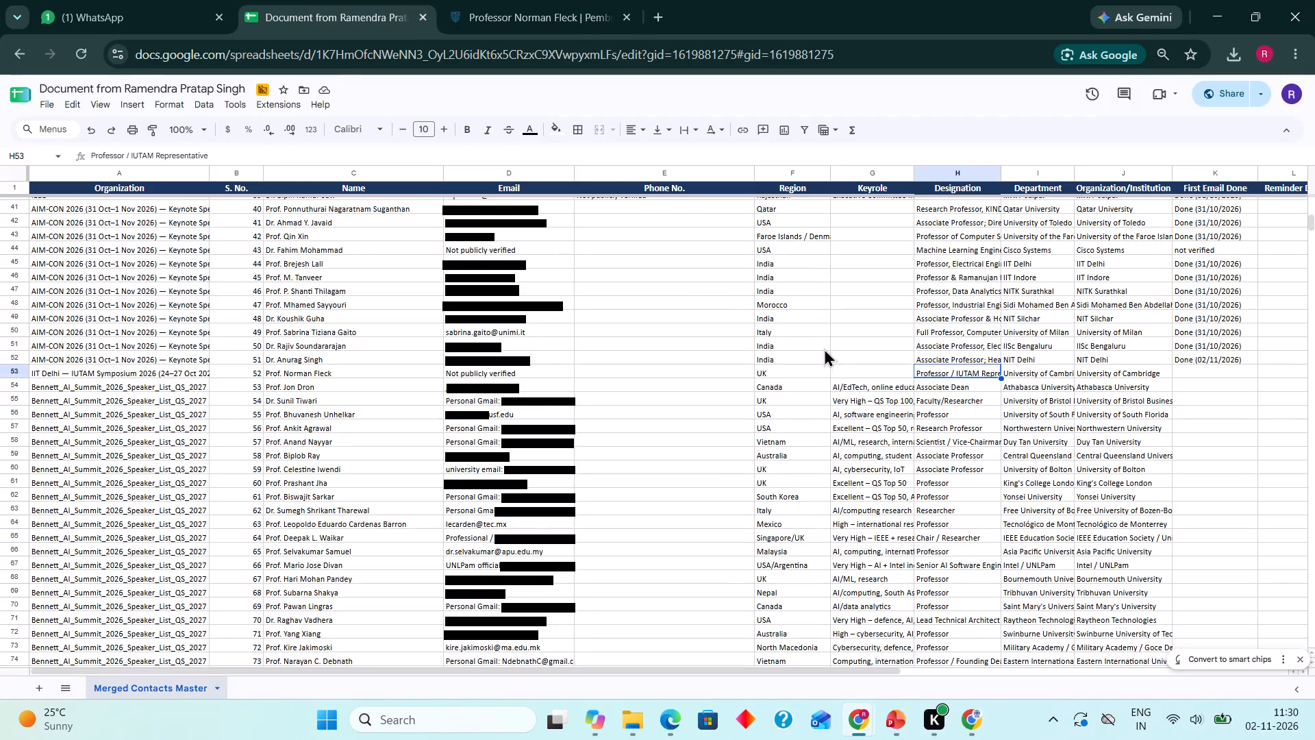
pyautogui.click(1031, 371)
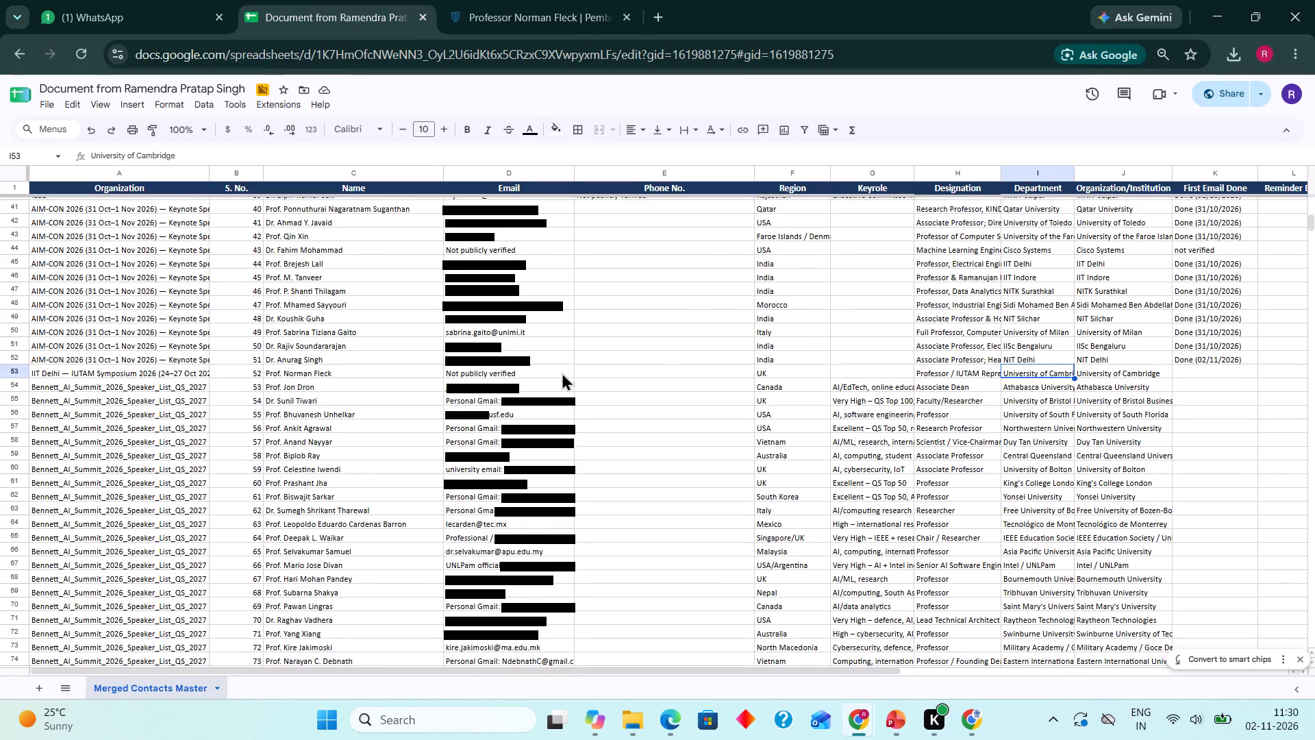
pyautogui.click(990, 367)
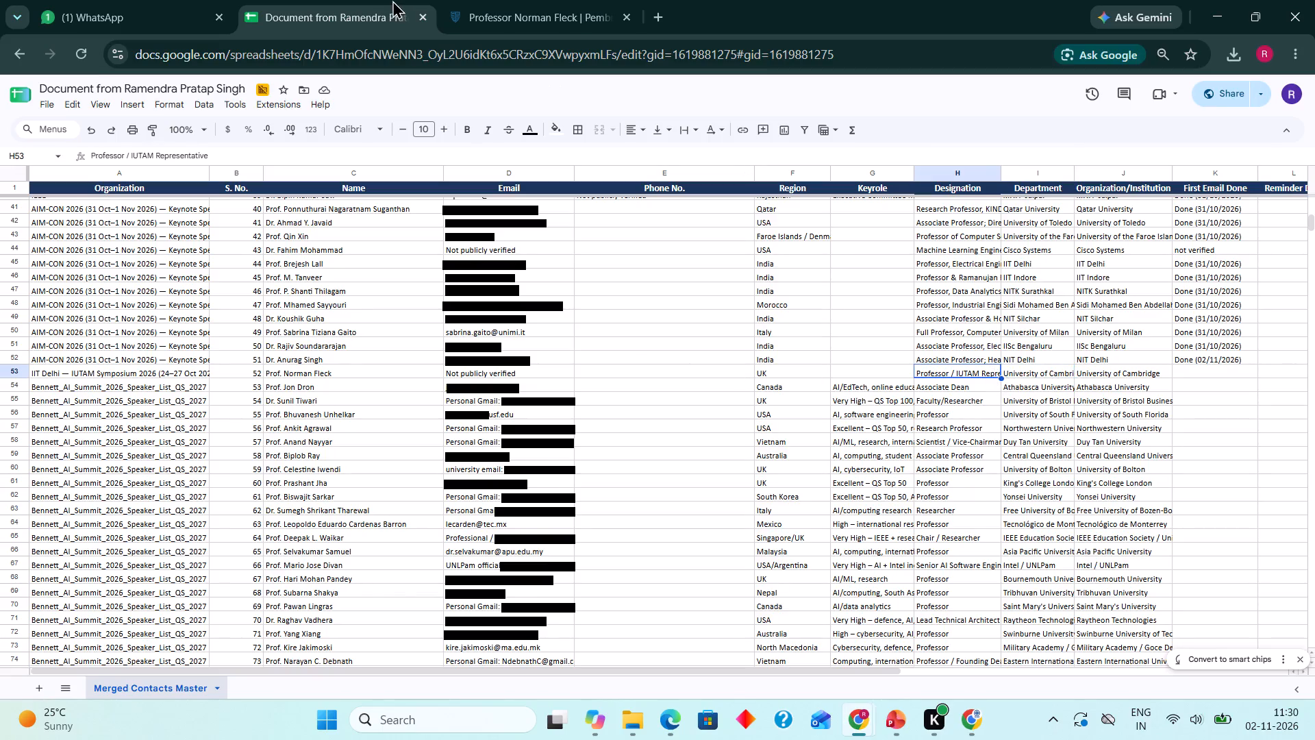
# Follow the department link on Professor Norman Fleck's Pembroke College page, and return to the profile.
pyautogui.click(505, 0)
pyautogui.scroll(-2, 488, 249)
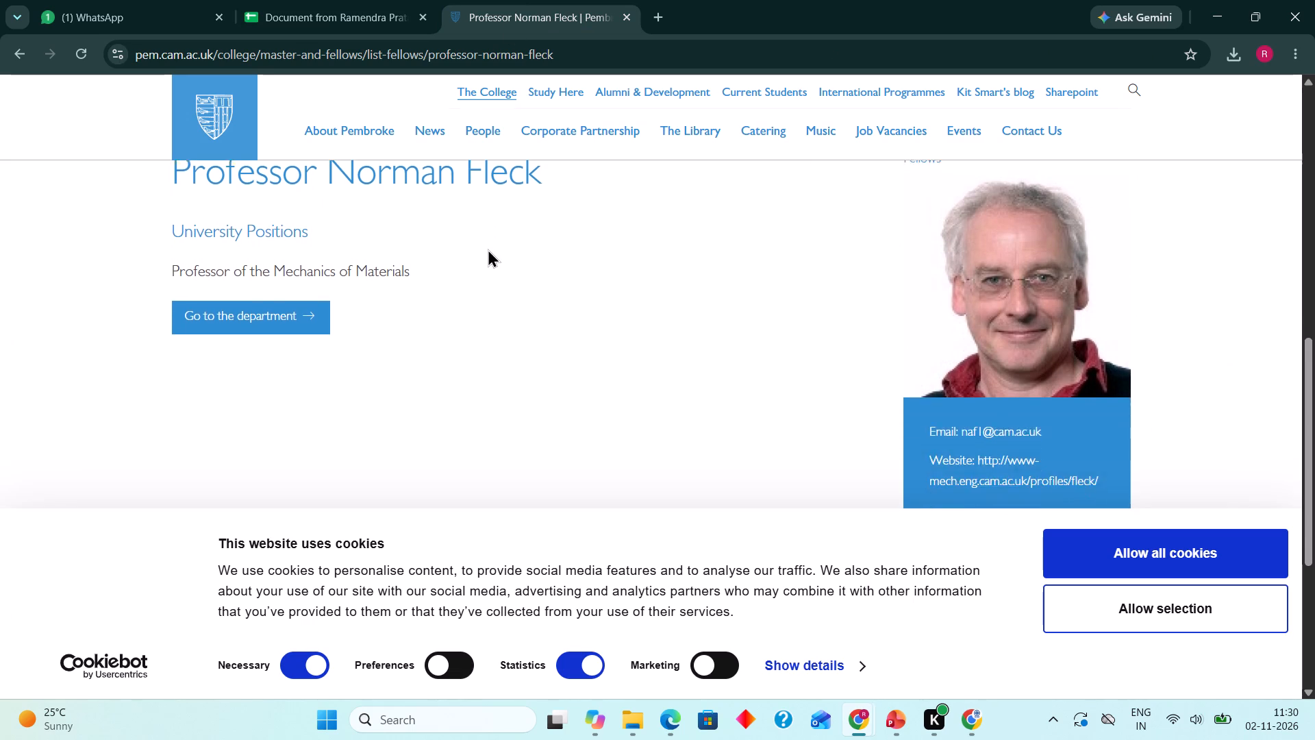
pyautogui.scroll(-3, 488, 249)
pyautogui.scroll(2, 488, 249)
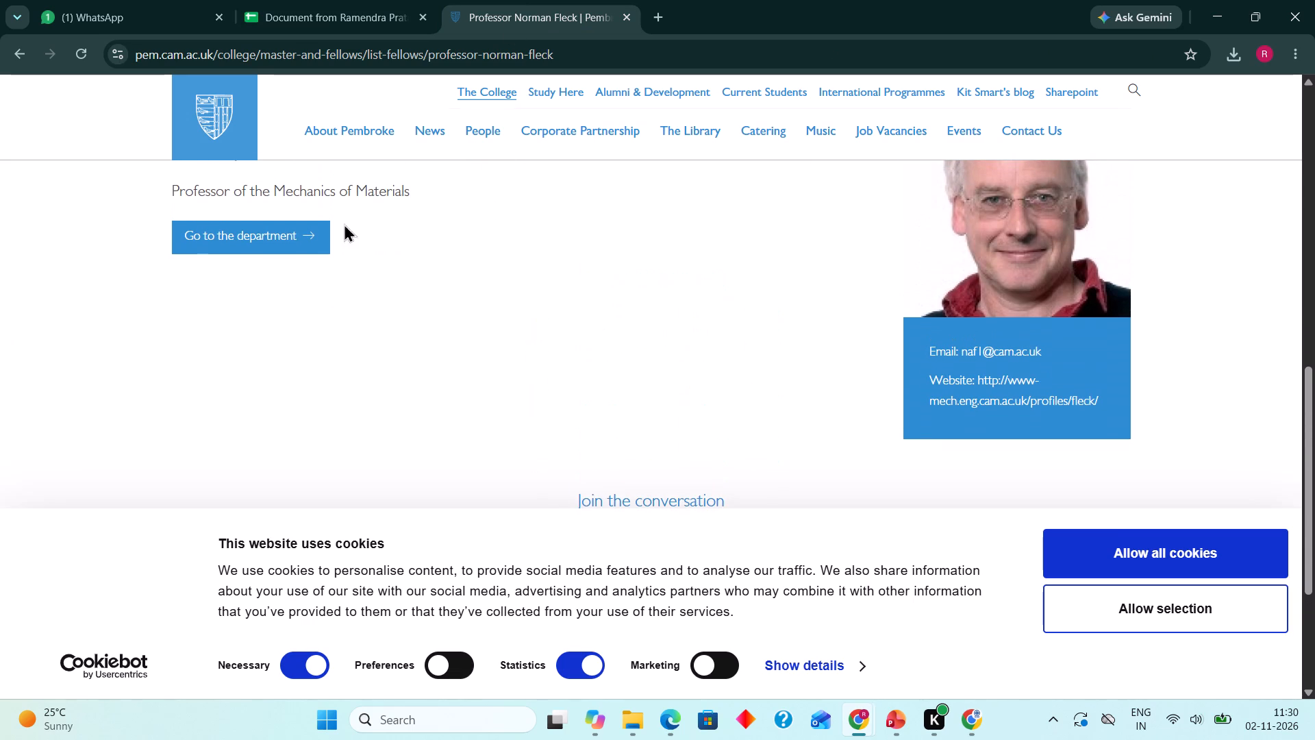
pyautogui.click(271, 234)
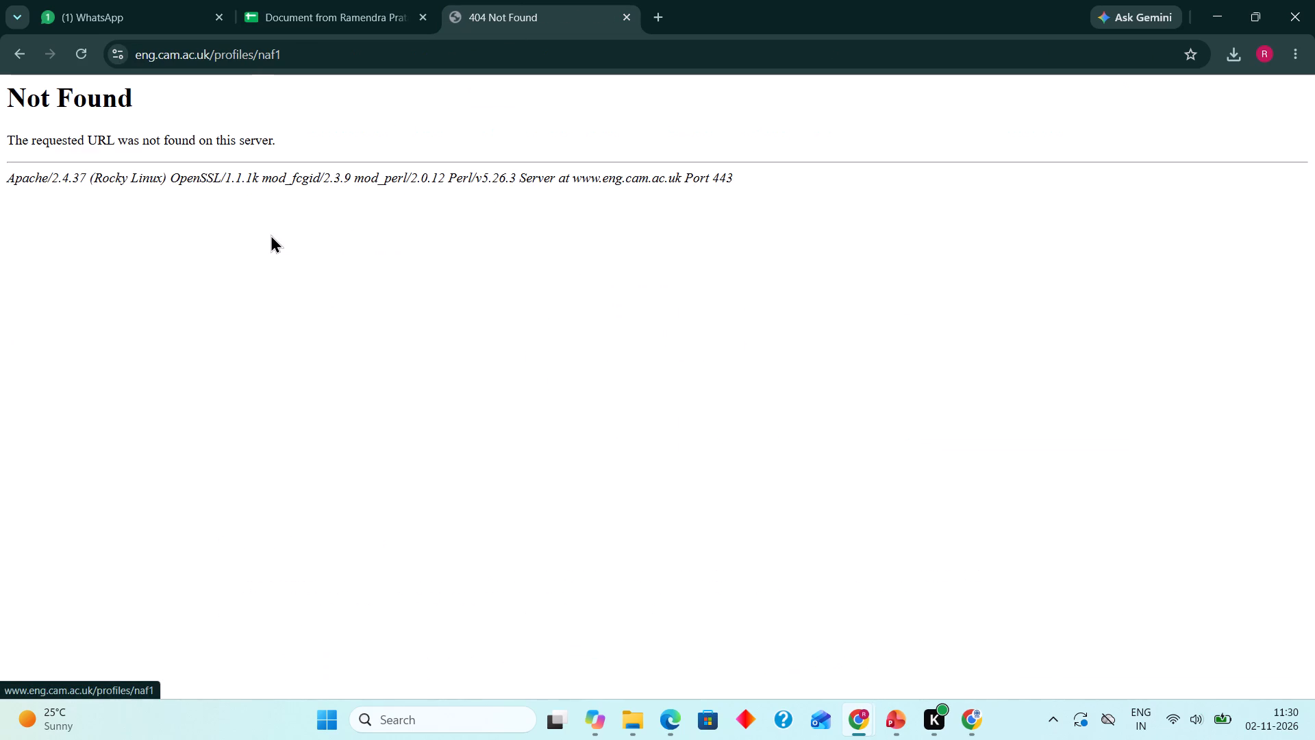
pyautogui.click(7, 55)
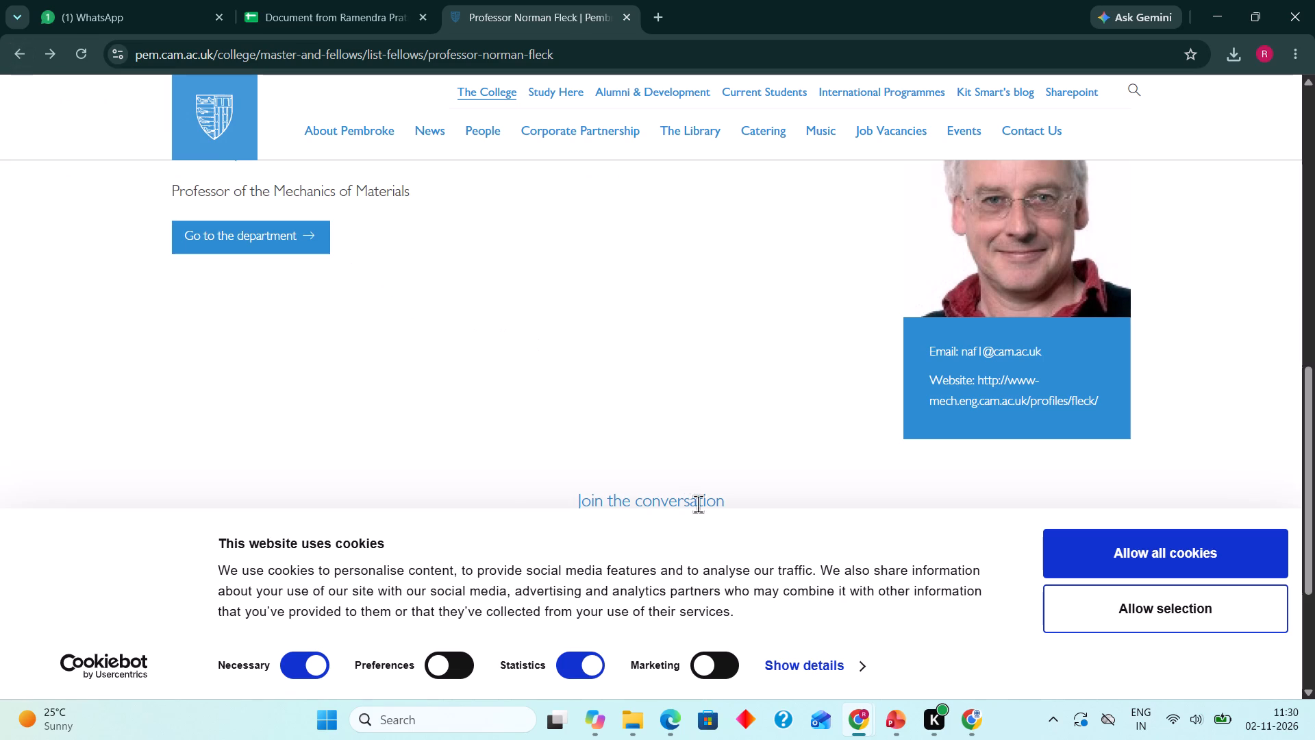
pyautogui.click(1149, 608)
pyautogui.scroll(2, 993, 354)
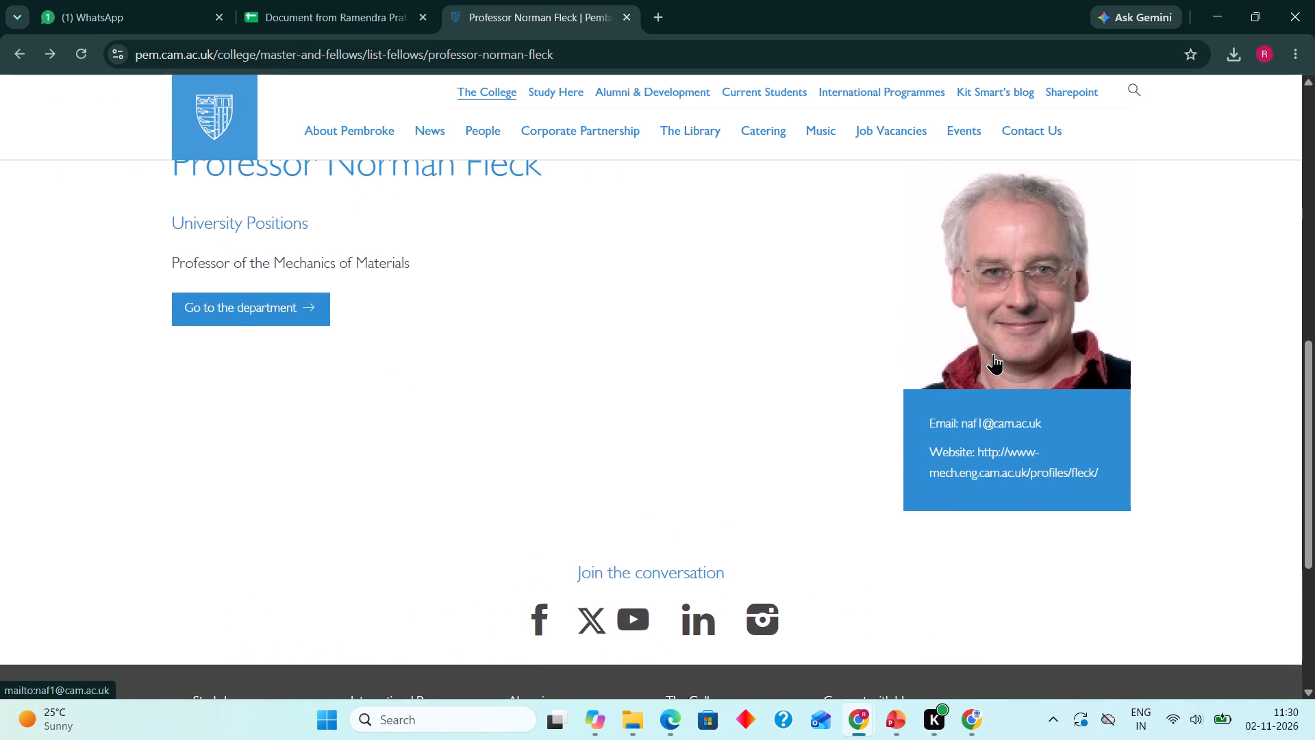
pyautogui.scroll(4, 993, 354)
pyautogui.scroll(-1, 993, 354)
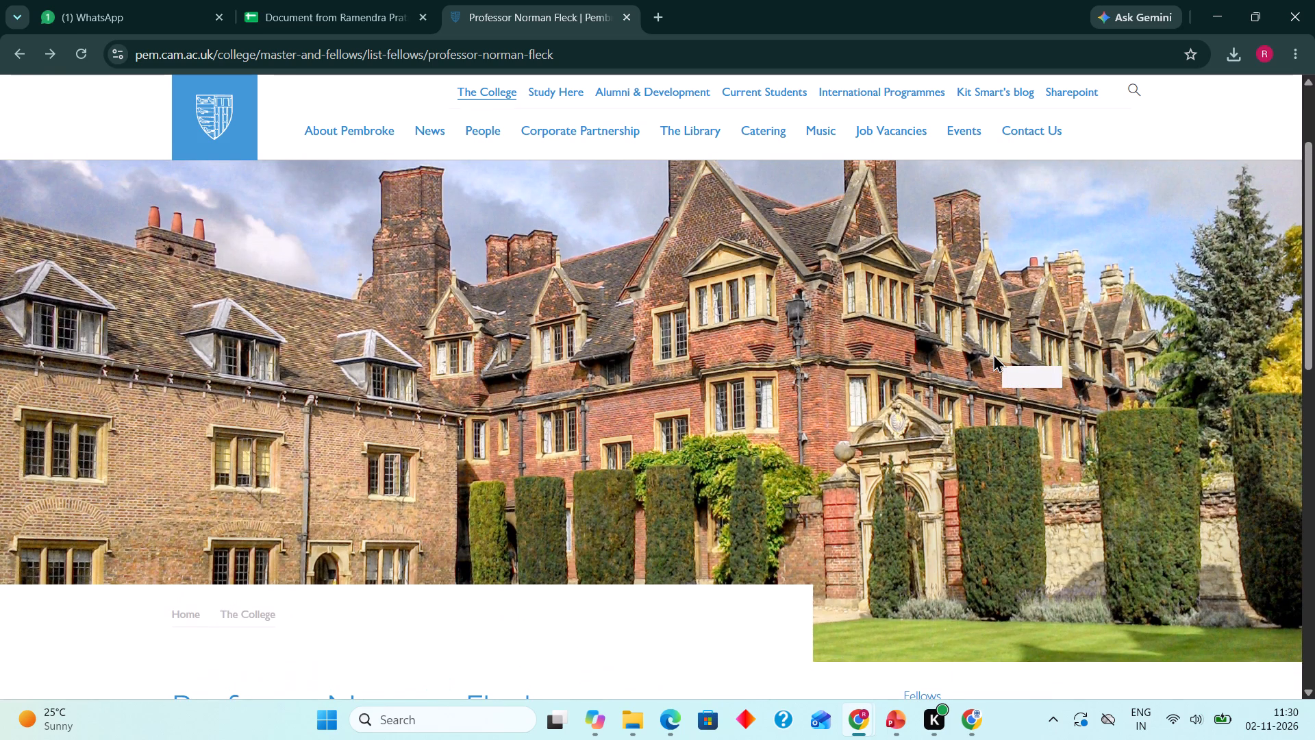
pyautogui.scroll(3, 993, 354)
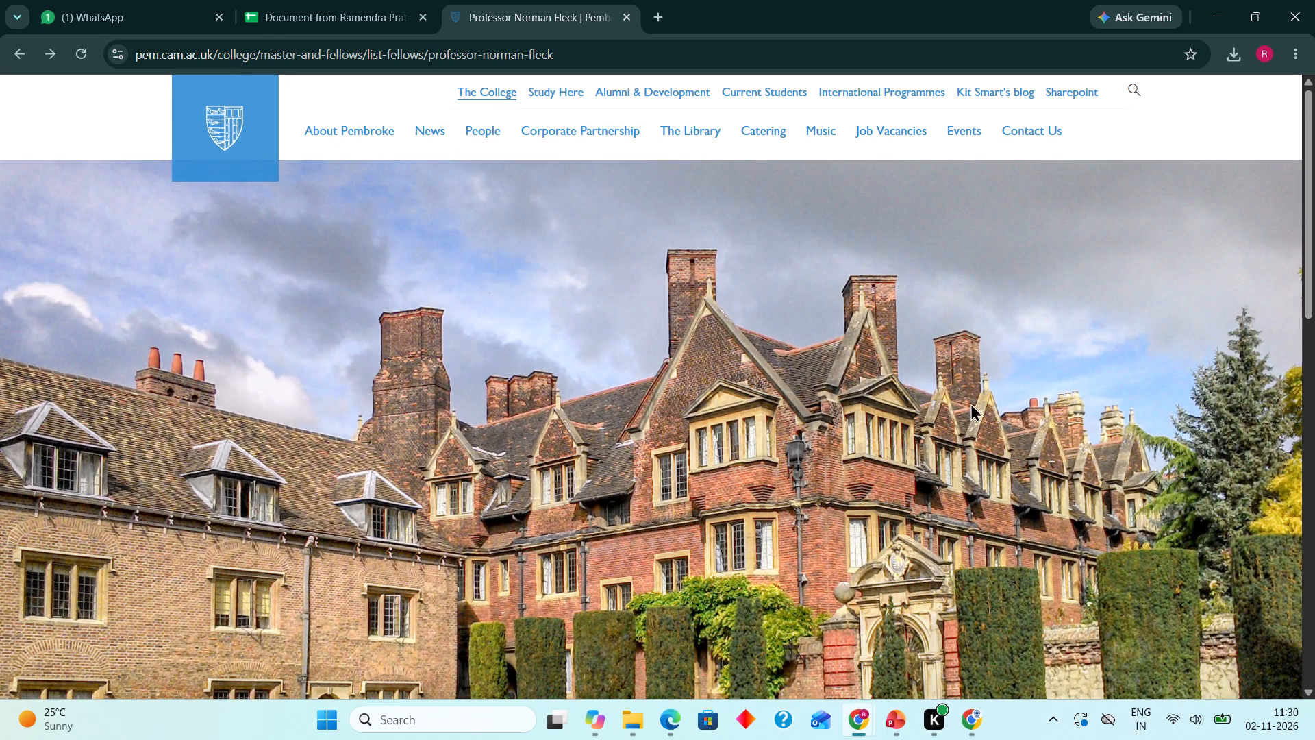
pyautogui.scroll(-3, 970, 403)
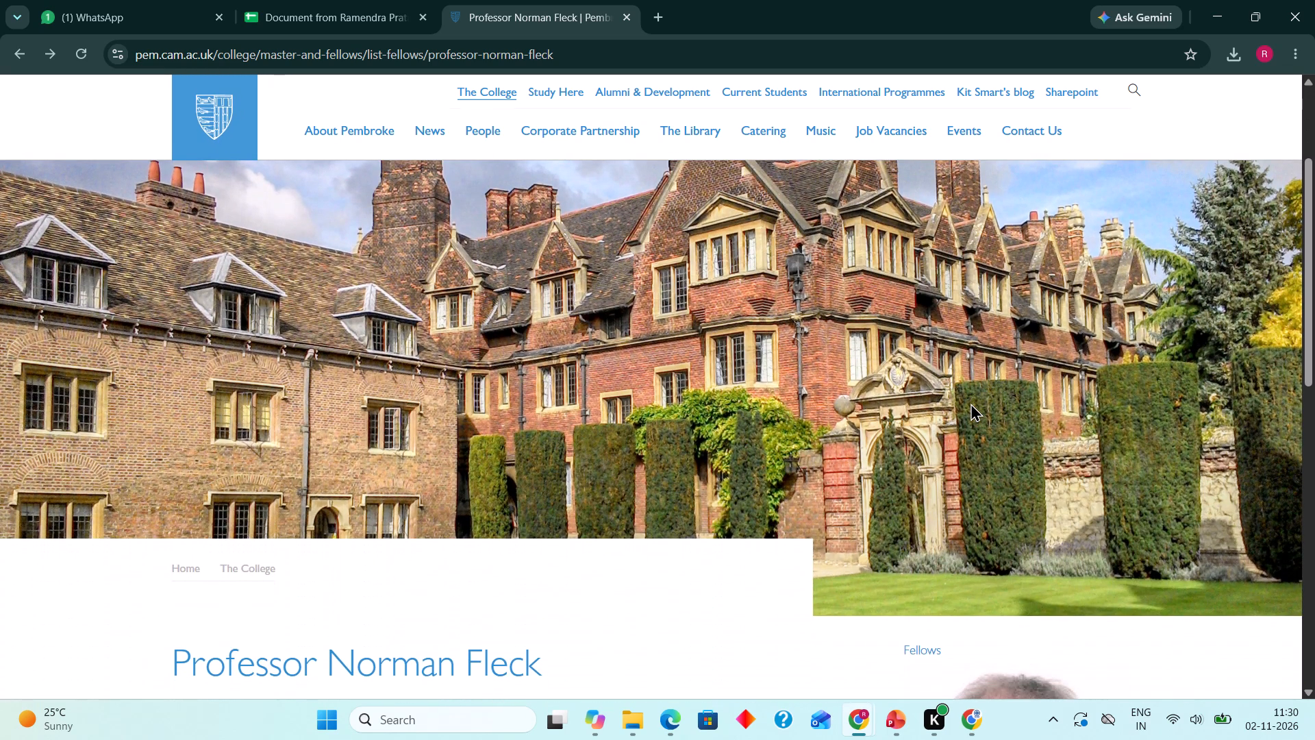
pyautogui.scroll(2, 970, 403)
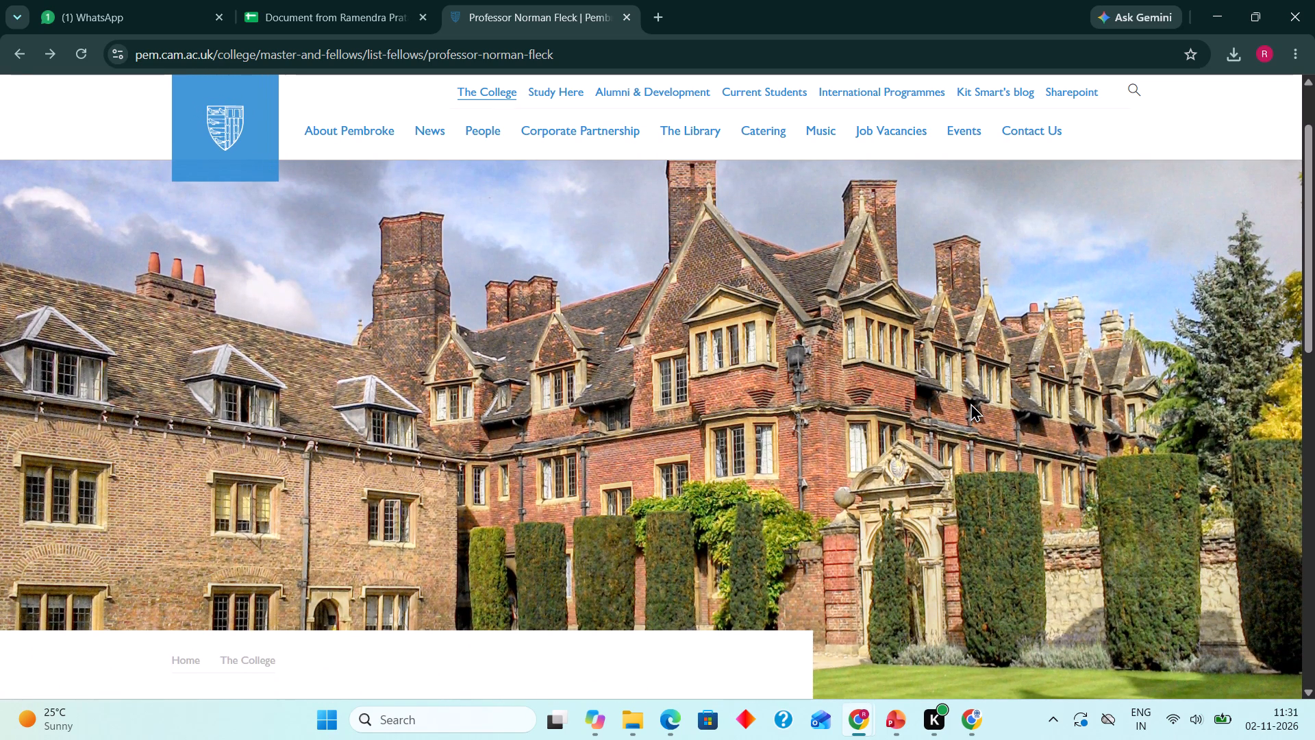
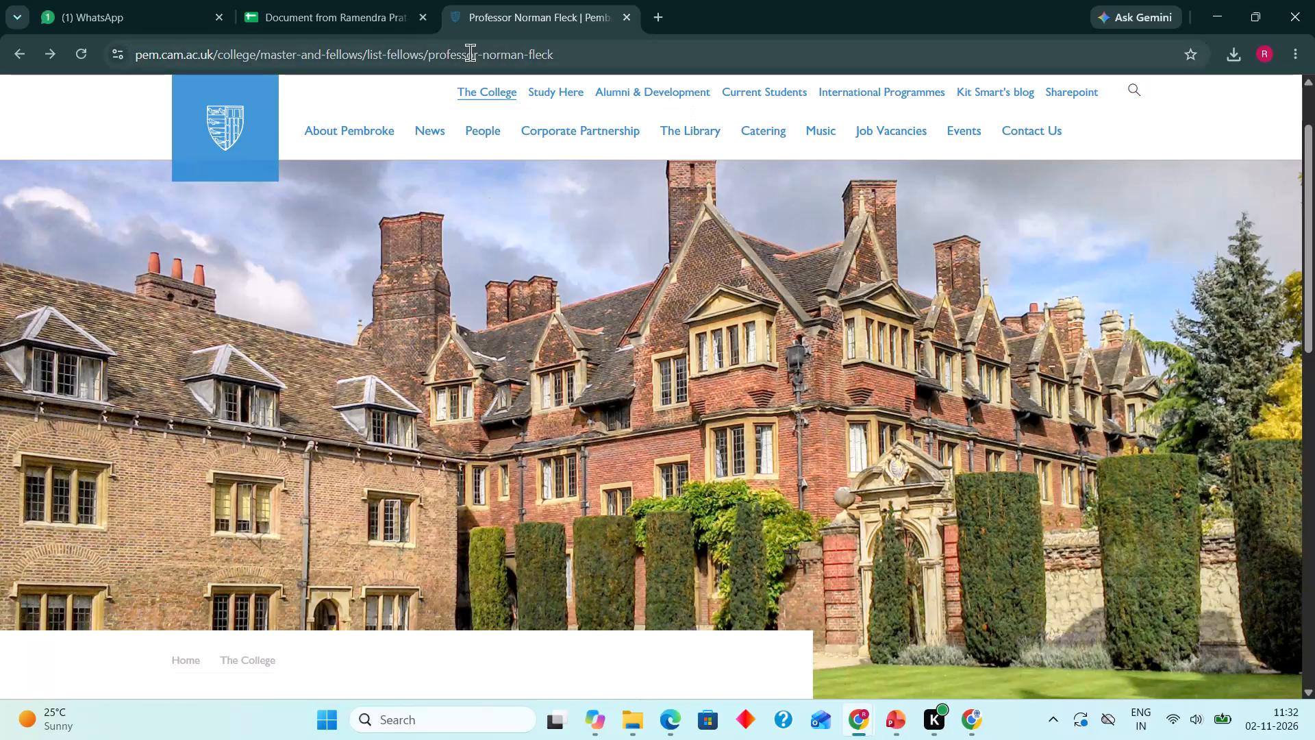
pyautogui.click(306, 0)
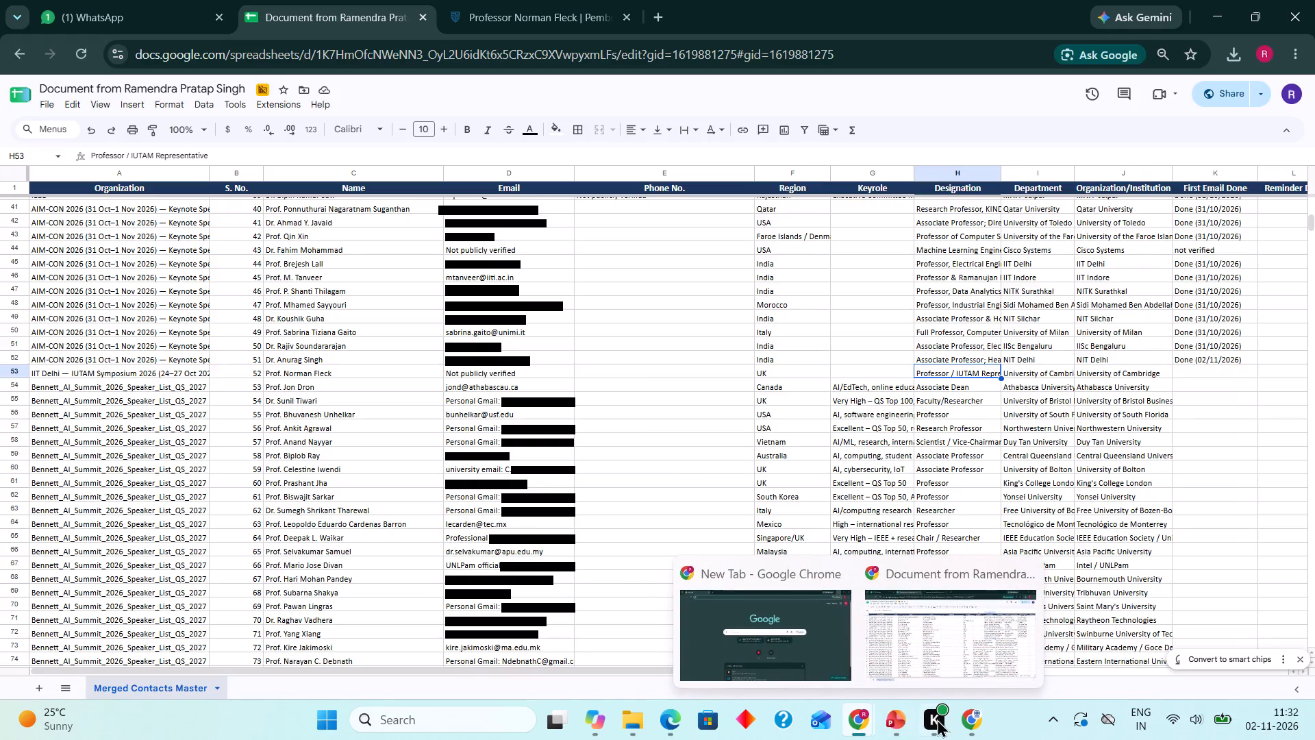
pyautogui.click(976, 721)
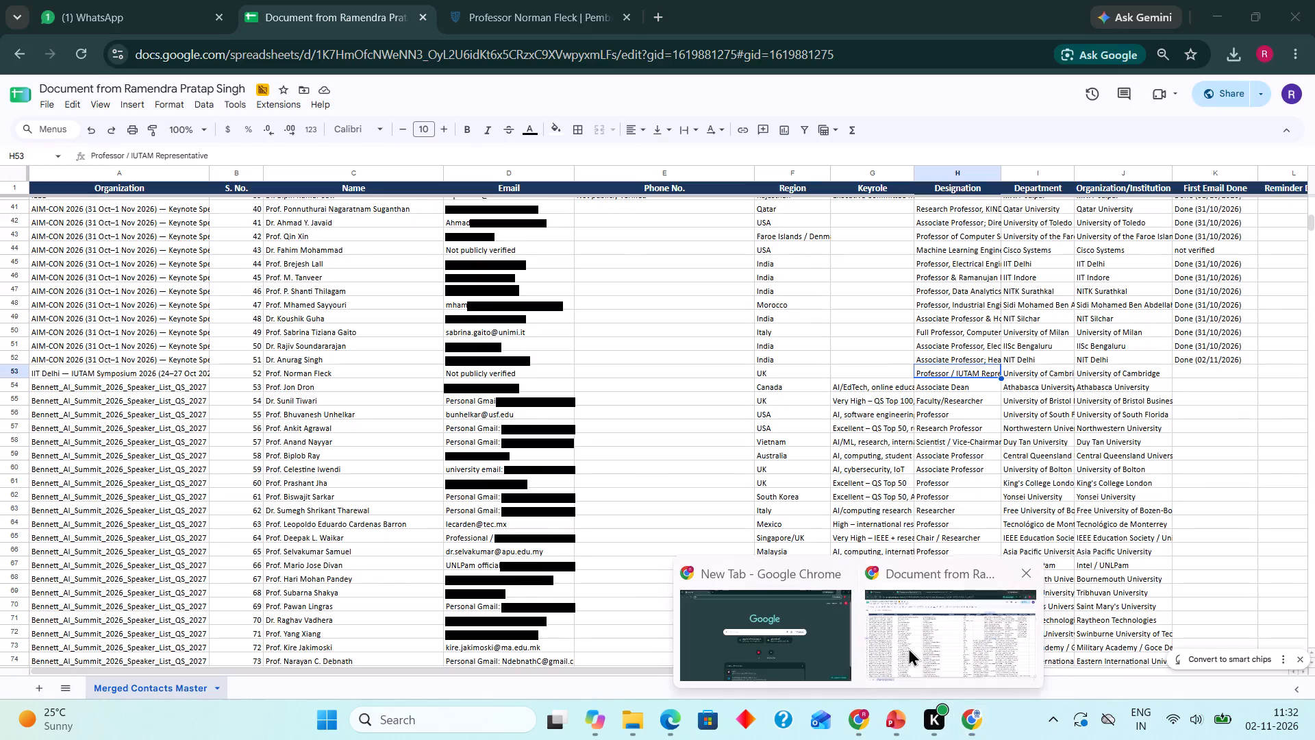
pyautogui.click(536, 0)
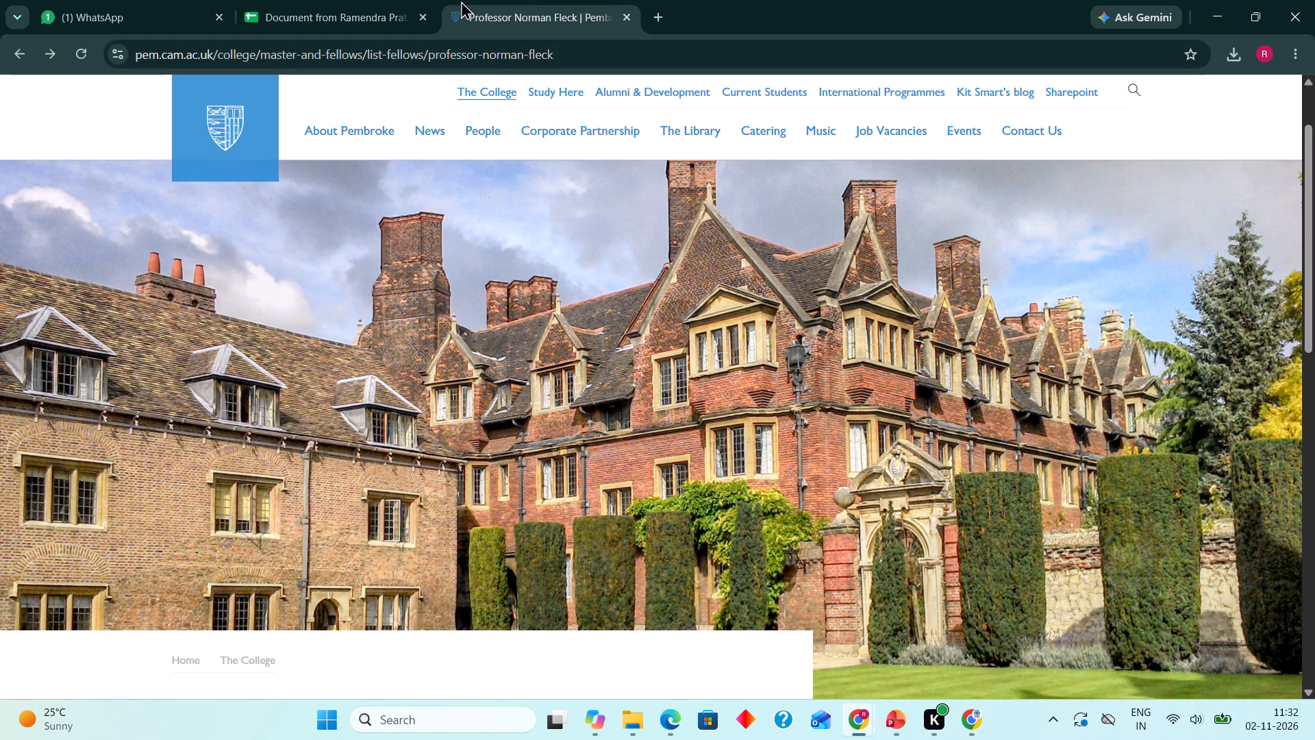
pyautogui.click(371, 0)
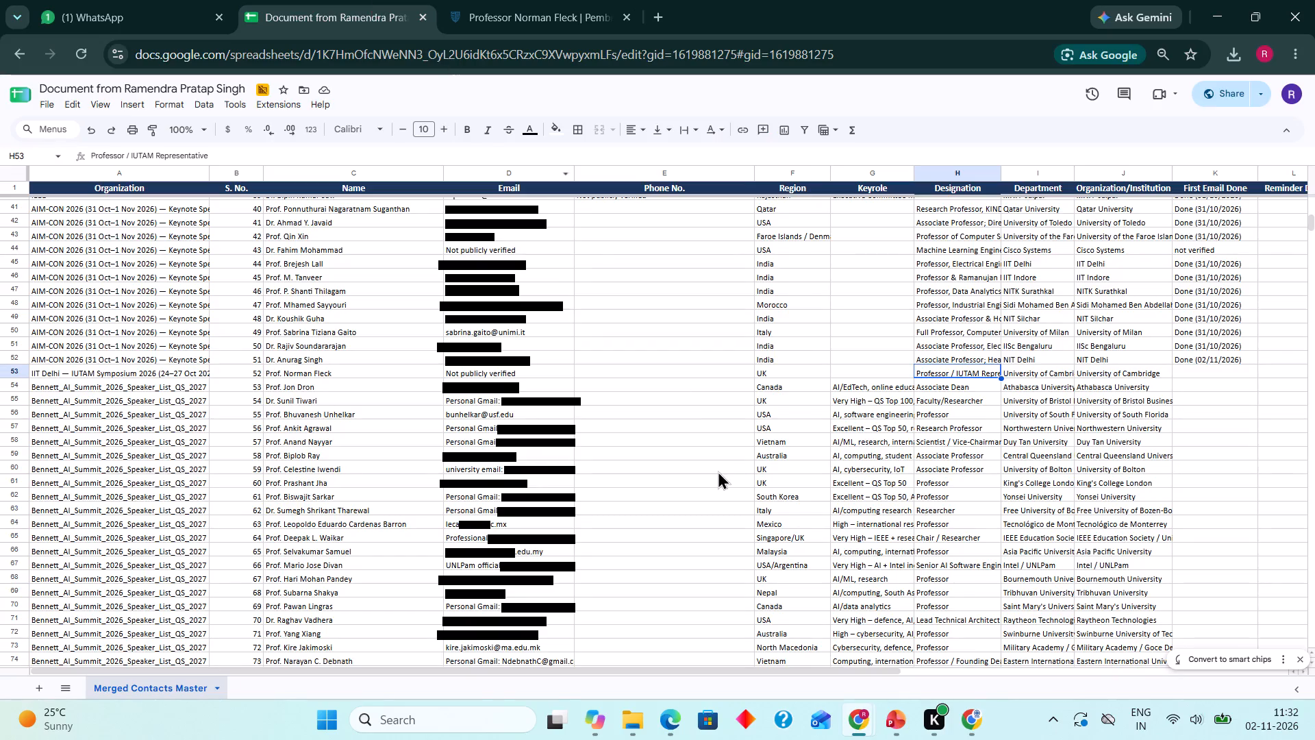
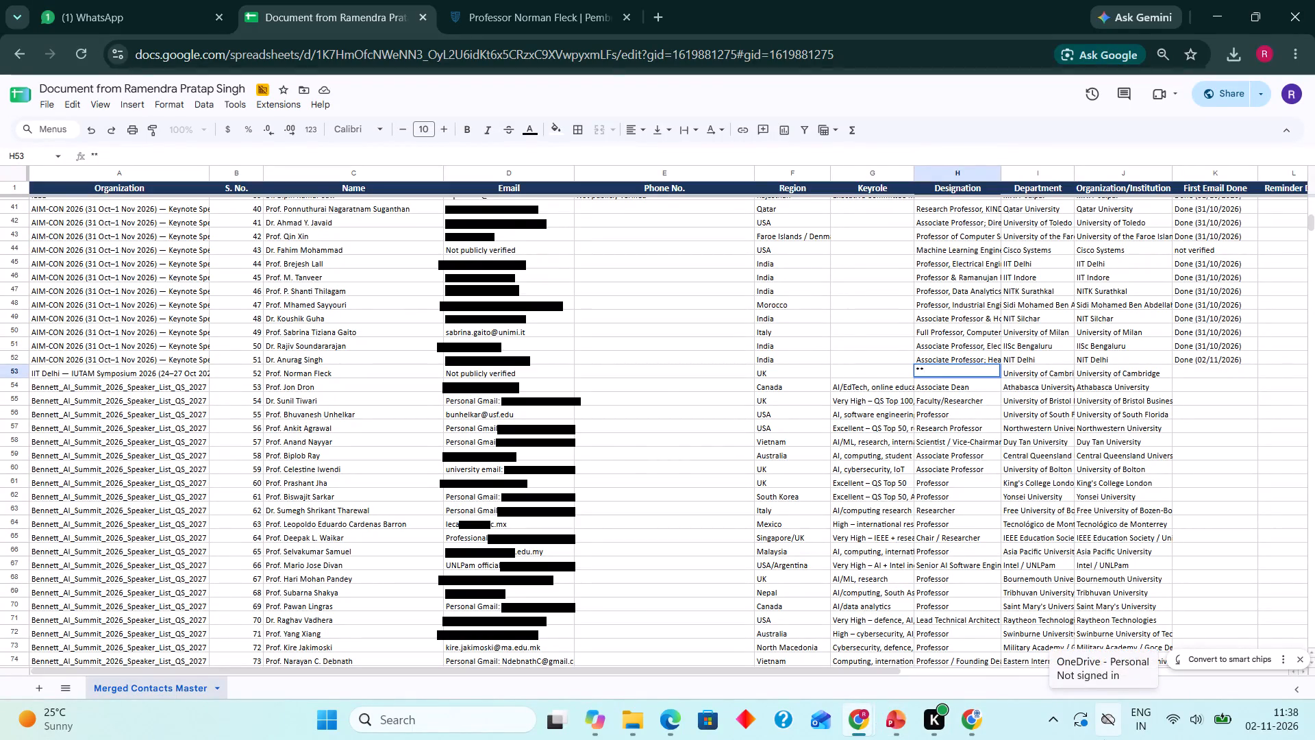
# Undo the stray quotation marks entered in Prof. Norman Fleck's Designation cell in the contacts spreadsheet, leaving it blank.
pyautogui.scroll(-2, 1104, 739)
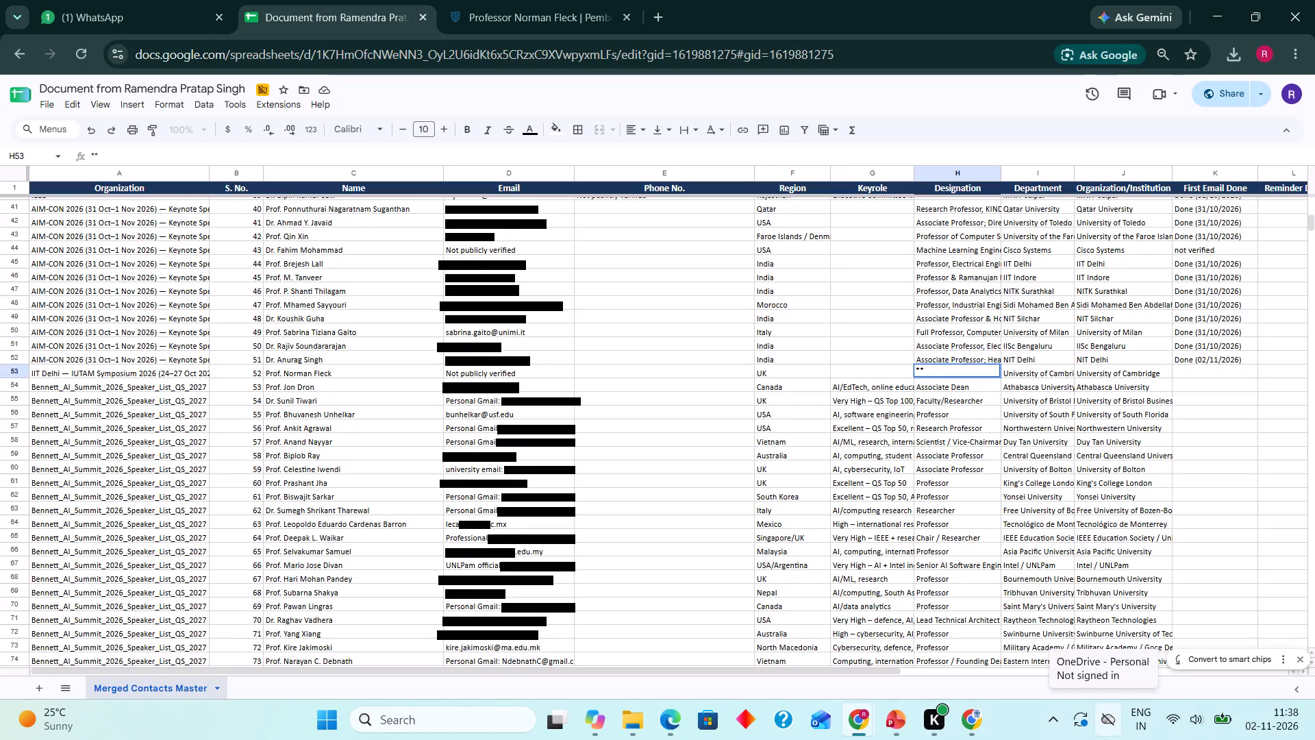
pyautogui.hotkey('ctrl', 'z')
pyautogui.hotkey('ctrl', 'z')
pyautogui.hotkey('ctrl', 'z')
pyautogui.hotkey('ctrl', 'z')
pyautogui.click(830, 370)
pyautogui.click(874, 371)
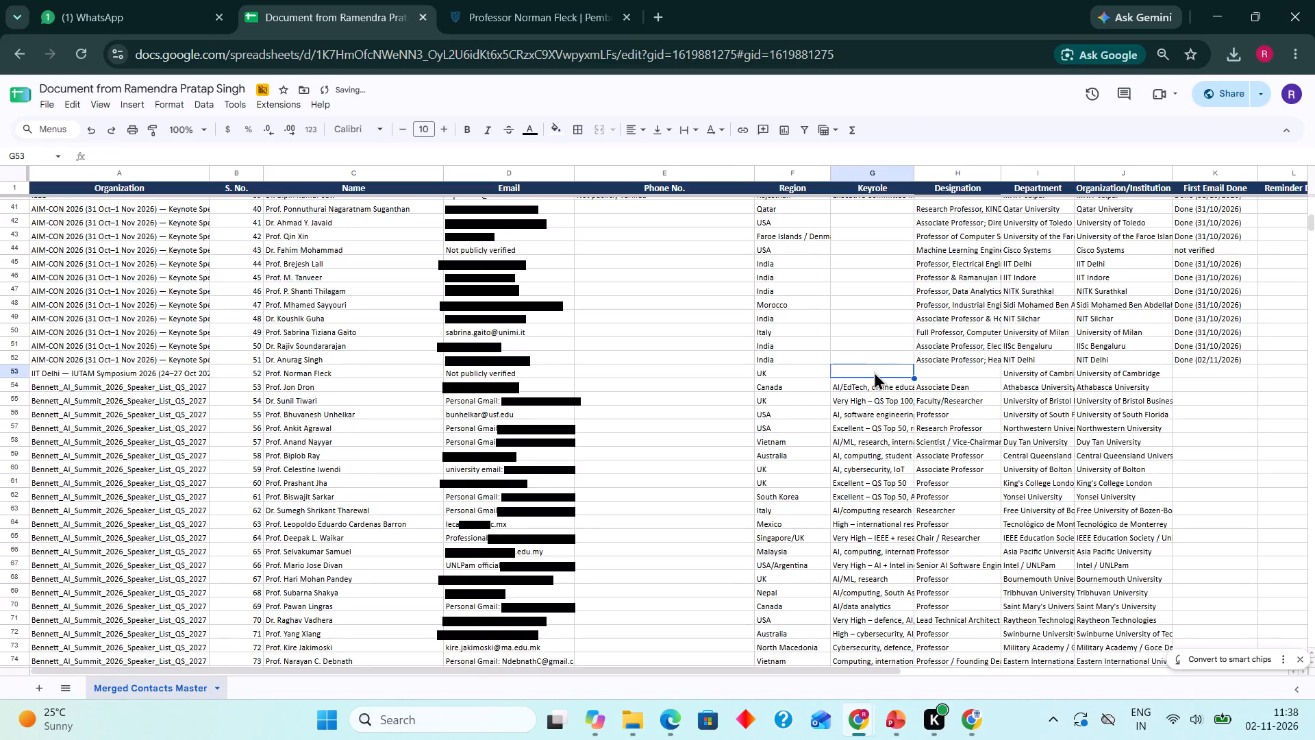
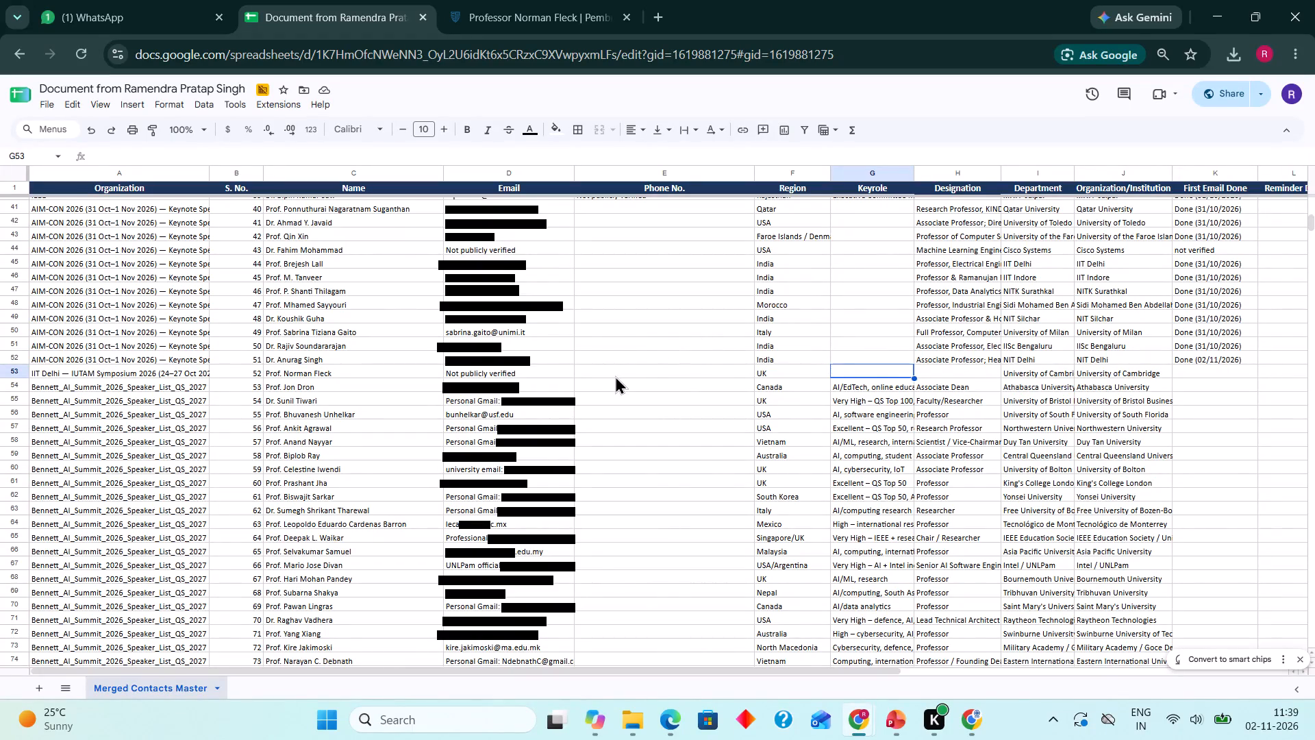
pyautogui.click(940, 365)
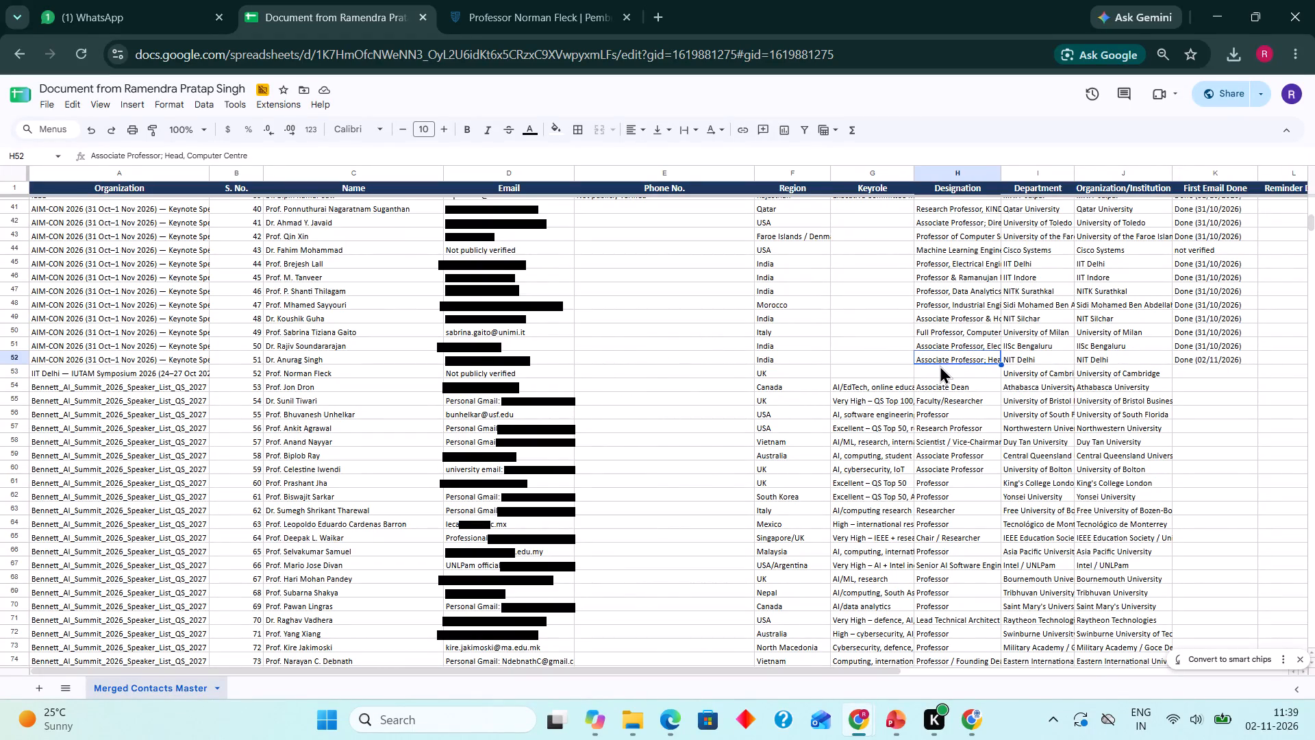
pyautogui.click(962, 367)
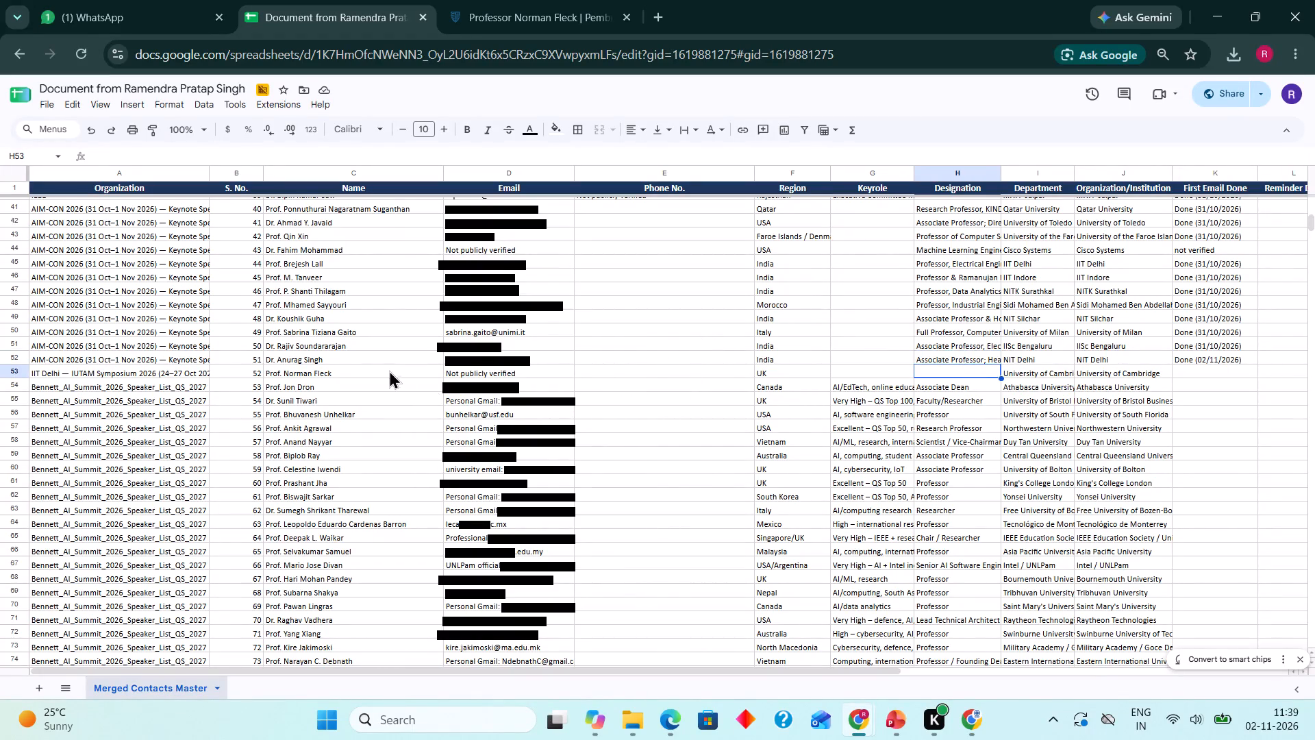
# Replace the "Not publicly verified" entry in Prof. Fleck's Email cell with the email address copied from his Pembroke College page.
pyautogui.click(471, 368)
pyautogui.click(517, 16)
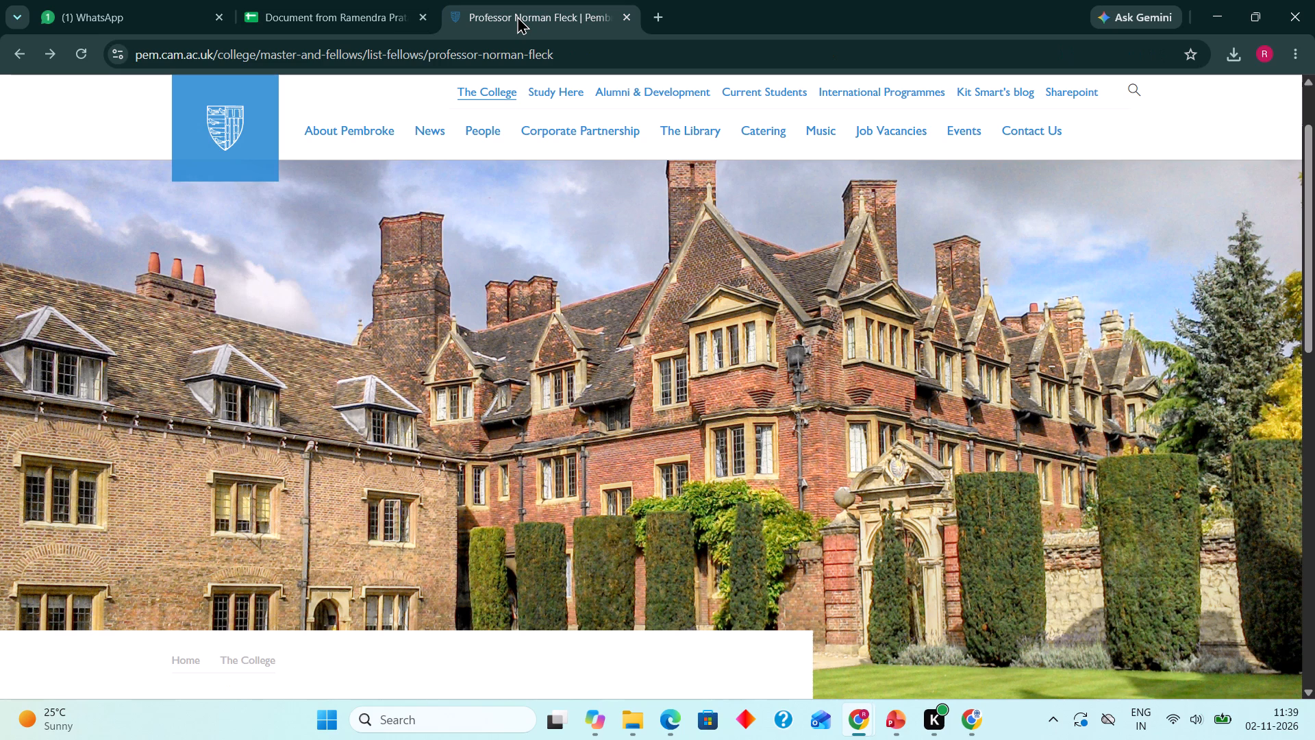
pyautogui.scroll(-4, 549, 226)
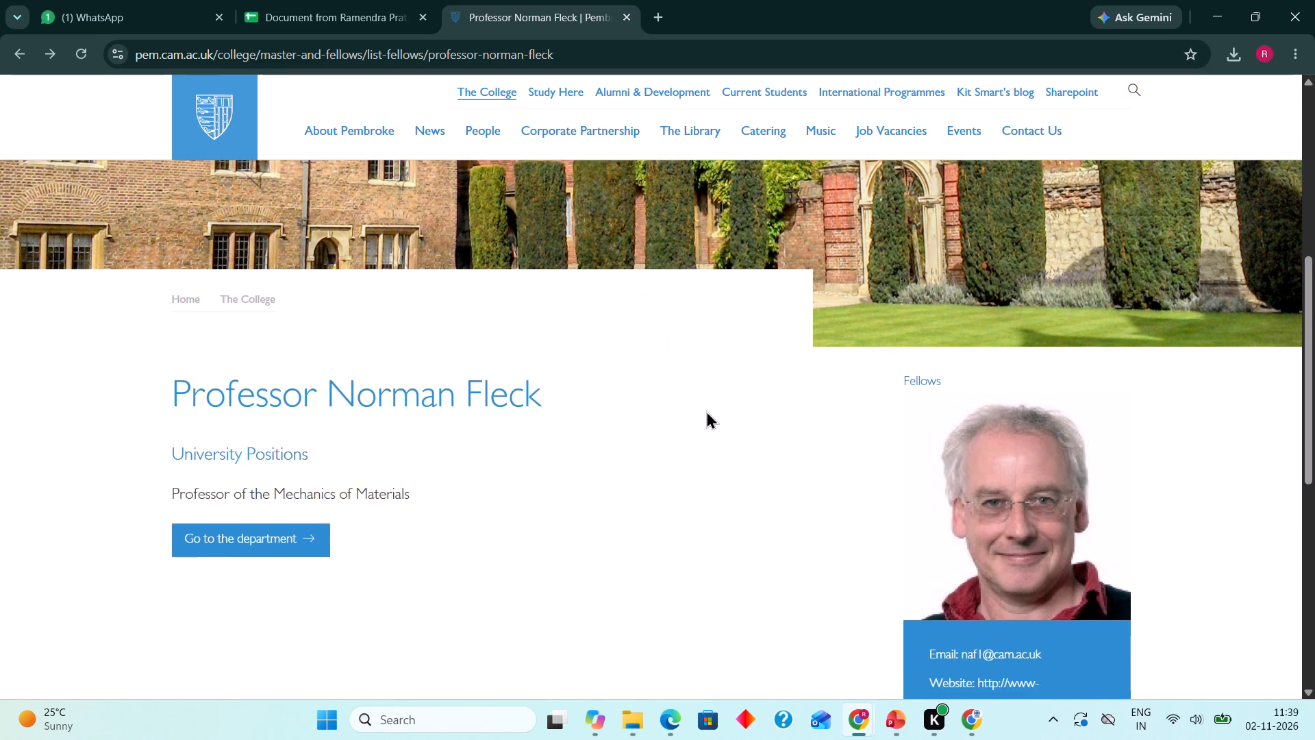
pyautogui.scroll(-2, 706, 410)
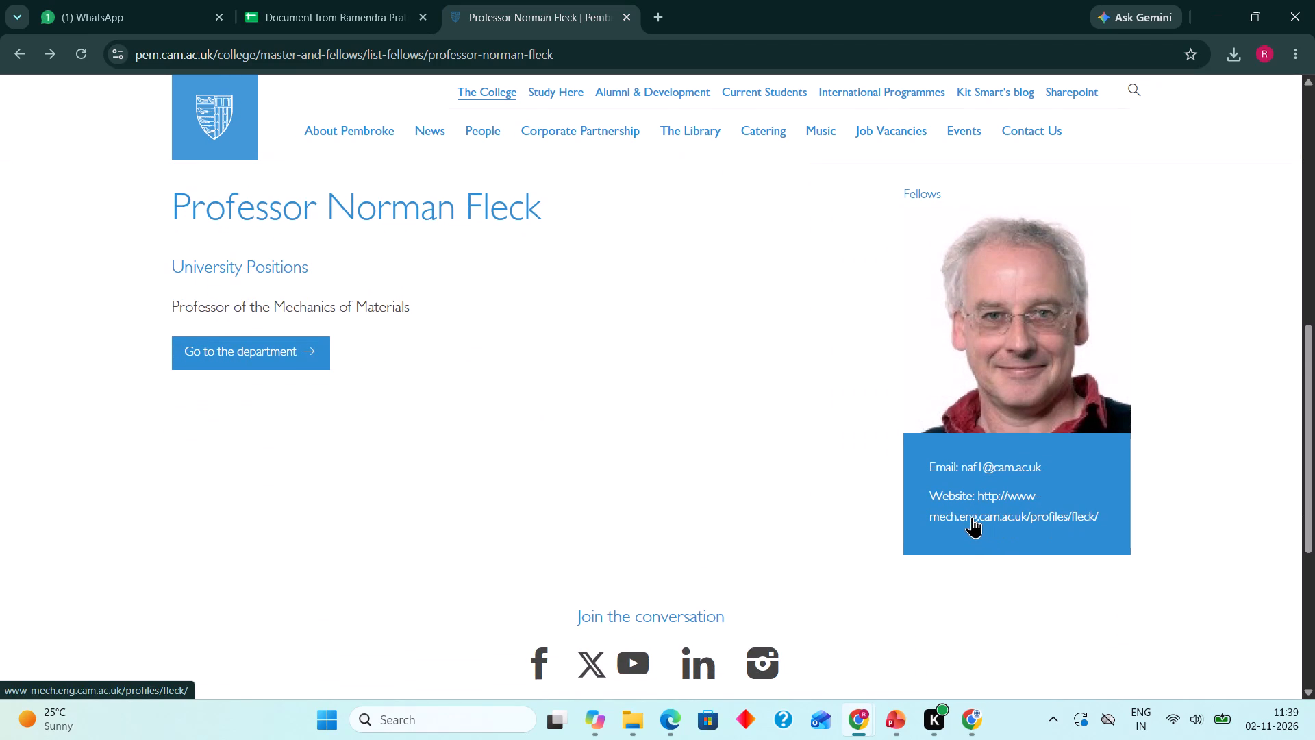
pyautogui.rightClick(1007, 464)
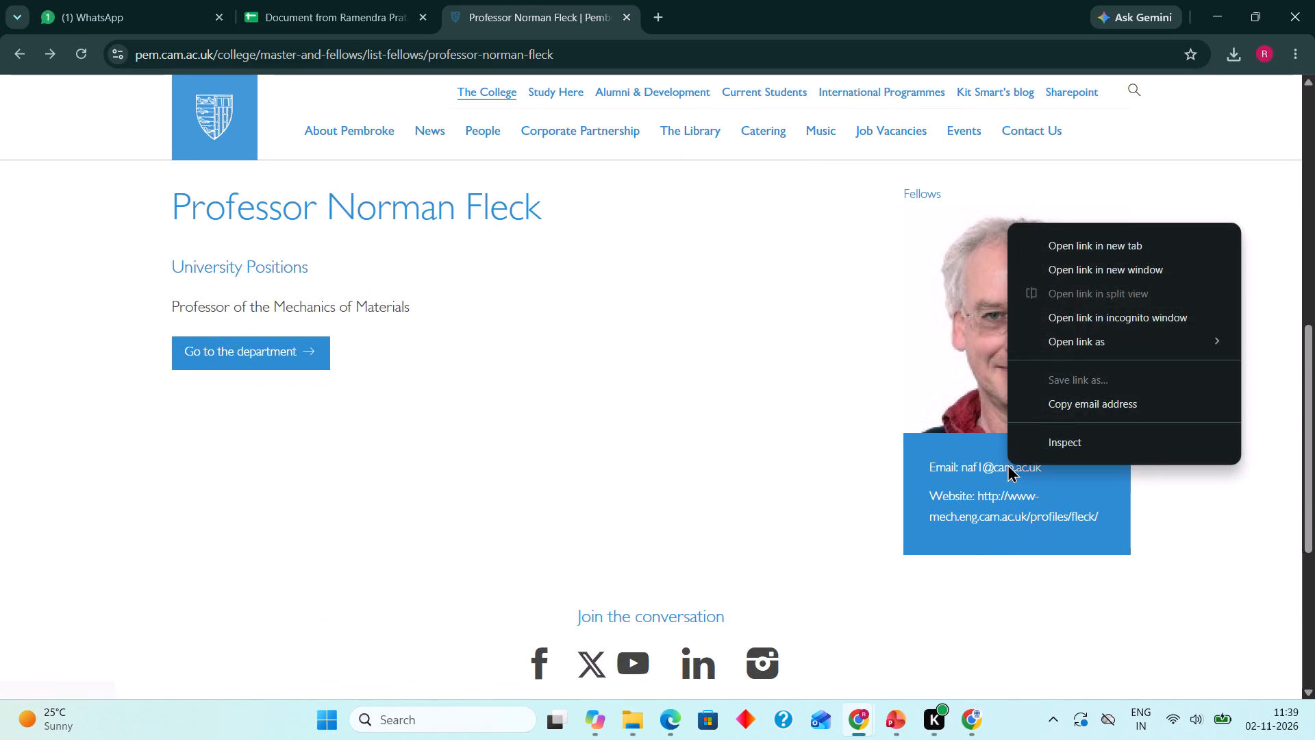
pyautogui.click(1064, 402)
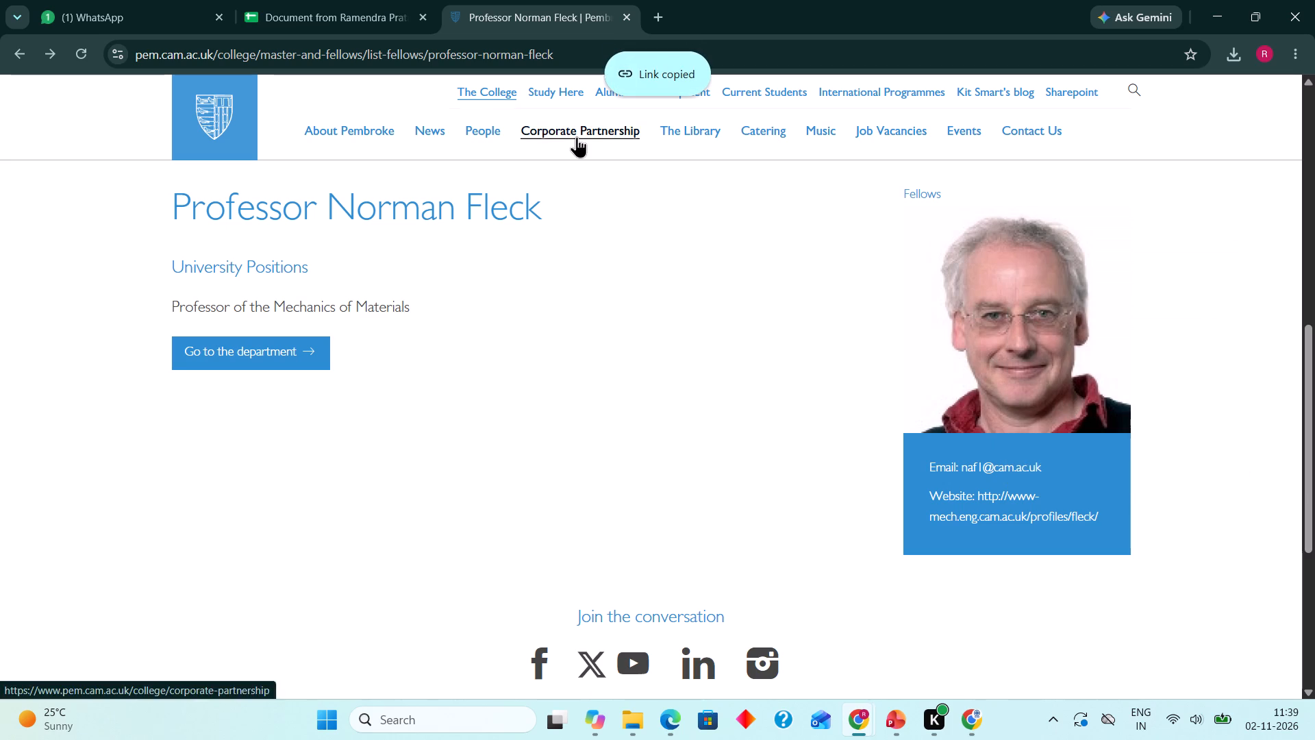
pyautogui.click(377, 0)
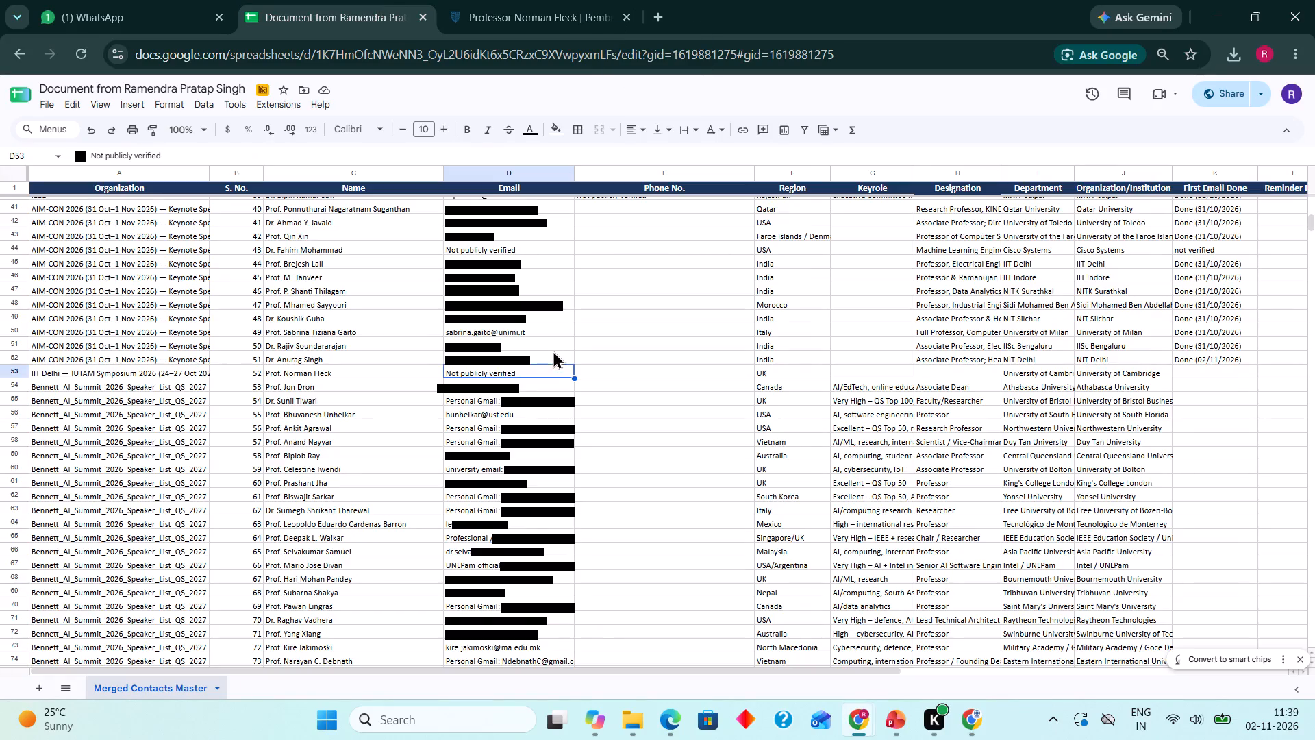
pyautogui.press('BackSpace')
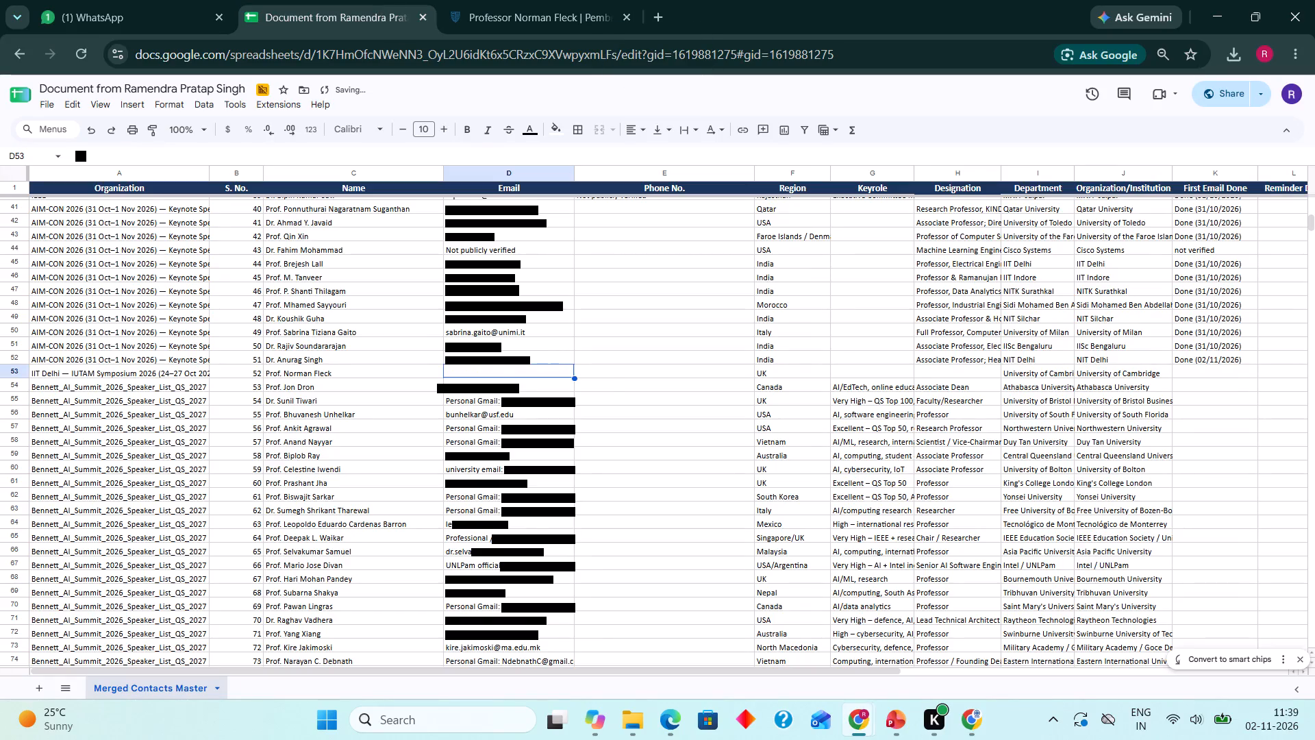
pyautogui.hotkey('ctrl', 'v')
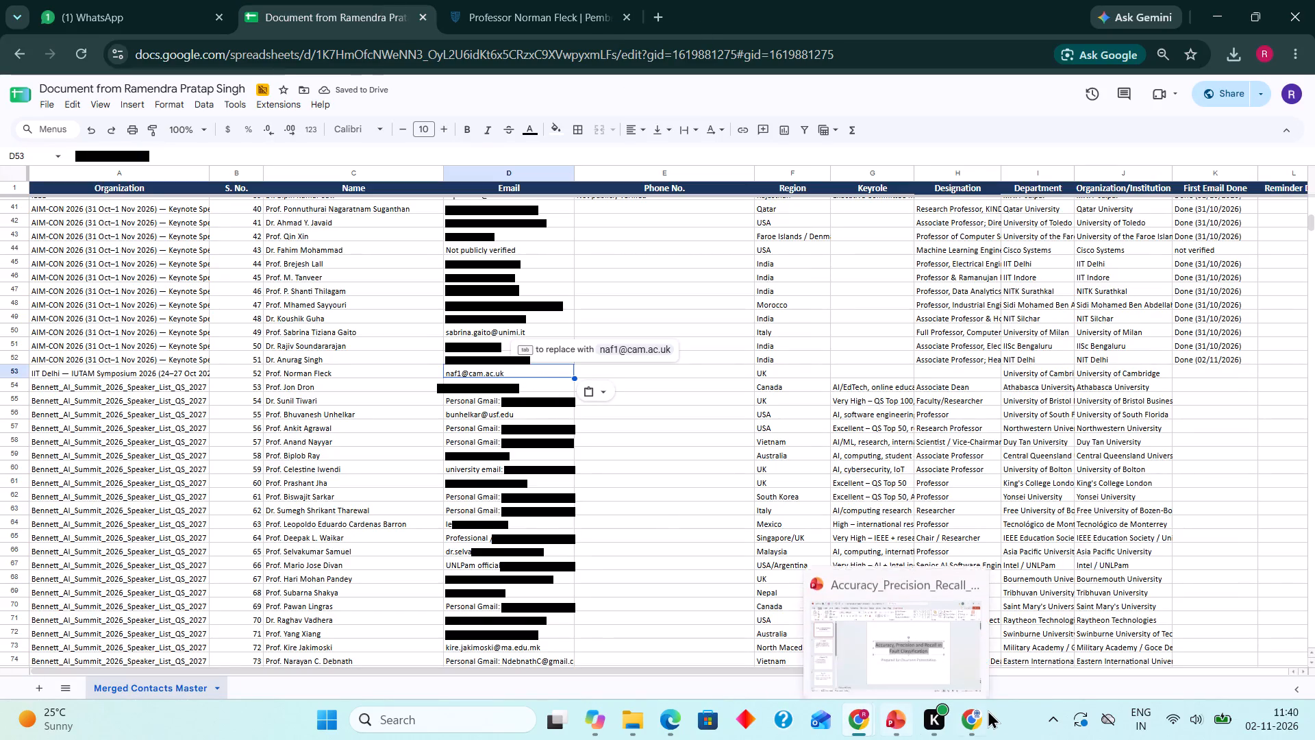
pyautogui.click(968, 717)
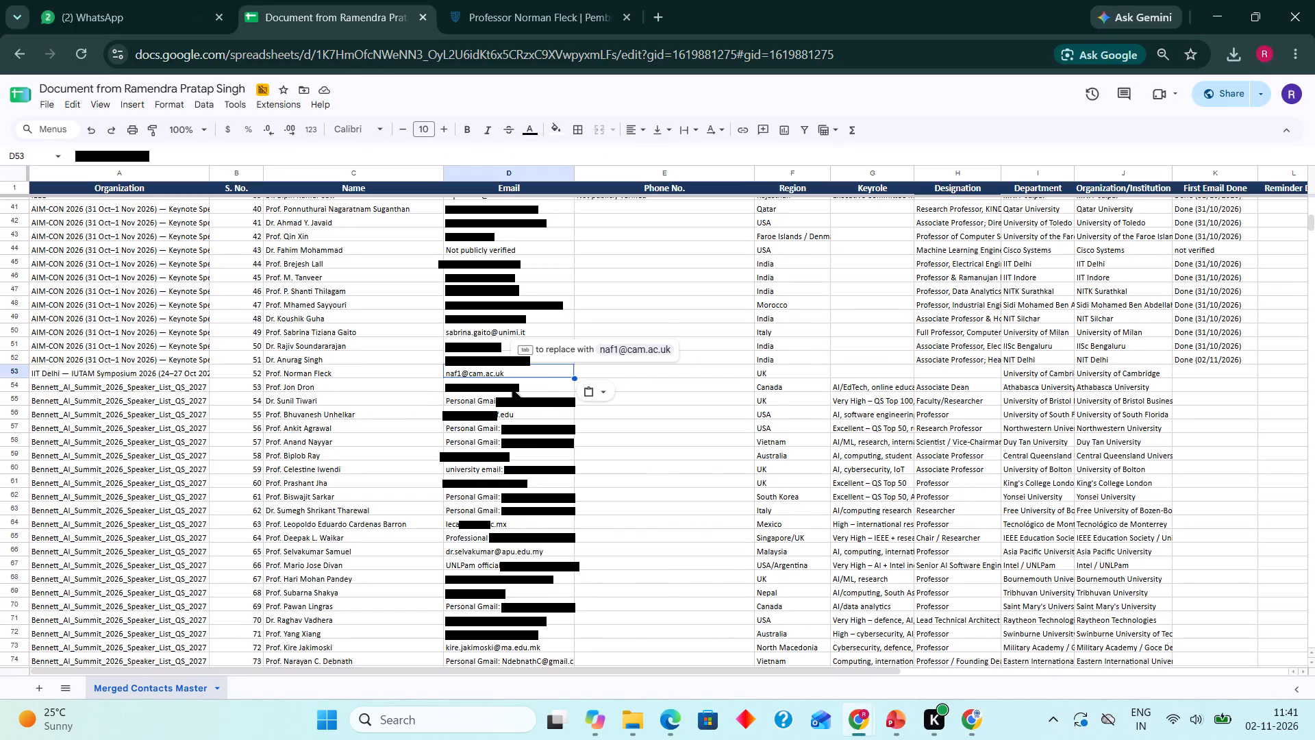
pyautogui.click(511, 387)
pyautogui.hotkey('ctrl', 'c')
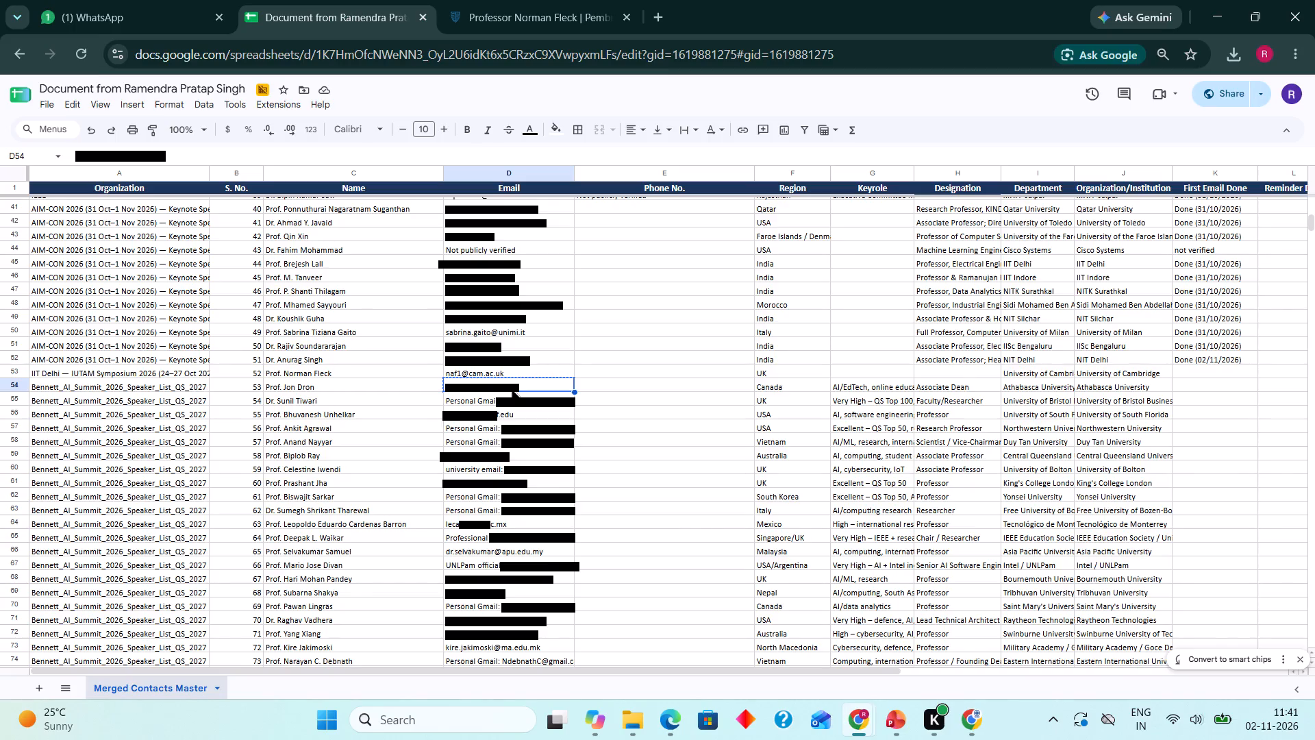
pyautogui.hotkey('ctrl', 'c')
pyautogui.click(519, 16)
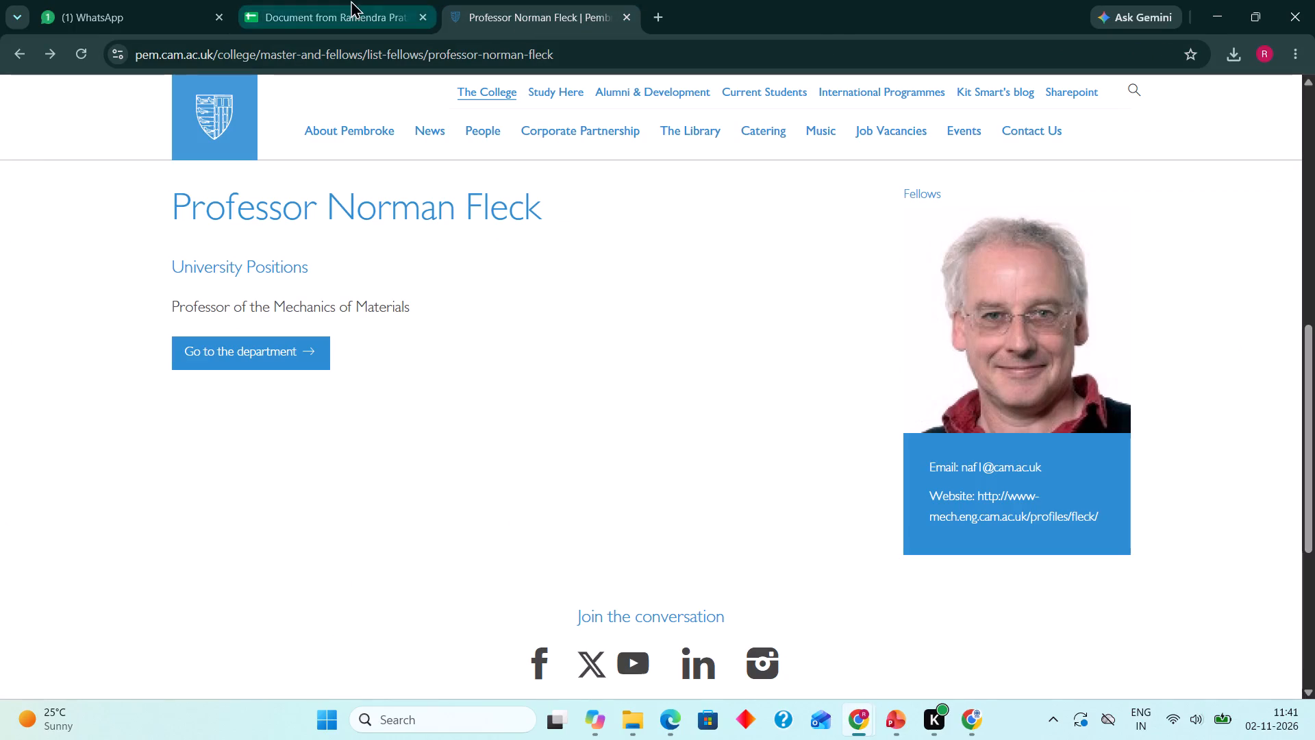
pyautogui.click(351, 0)
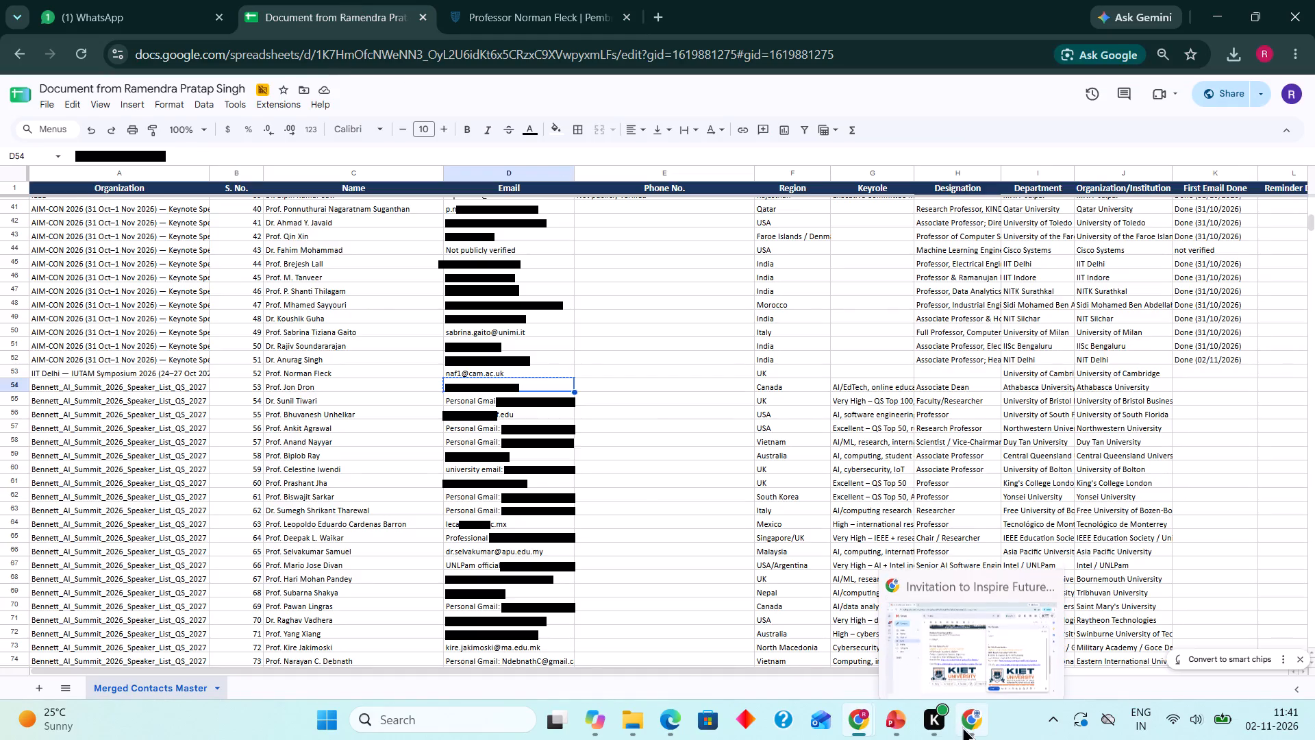
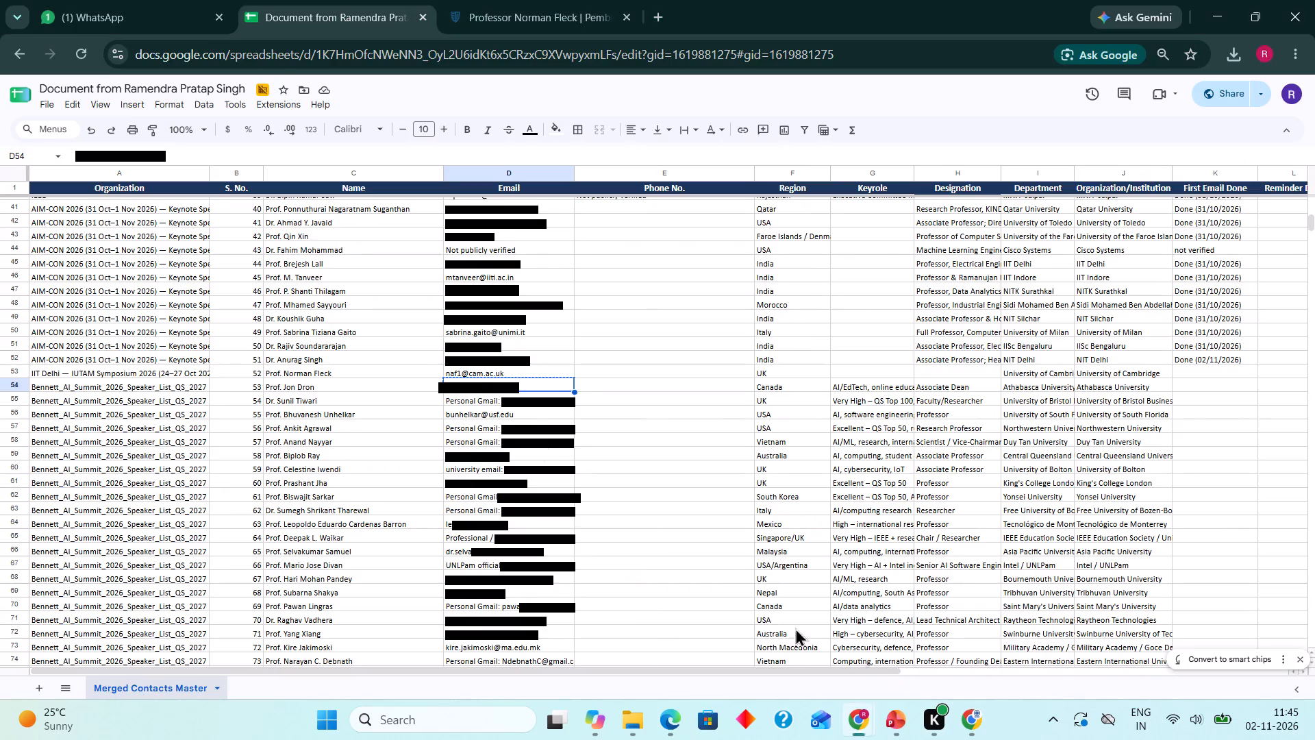
# Search Google for the professor named in row 54 of the contacts spreadsheet and open the image results.
pyautogui.click(463, 385)
pyautogui.click(349, 384)
pyautogui.hotkey('ctrl', 'c')
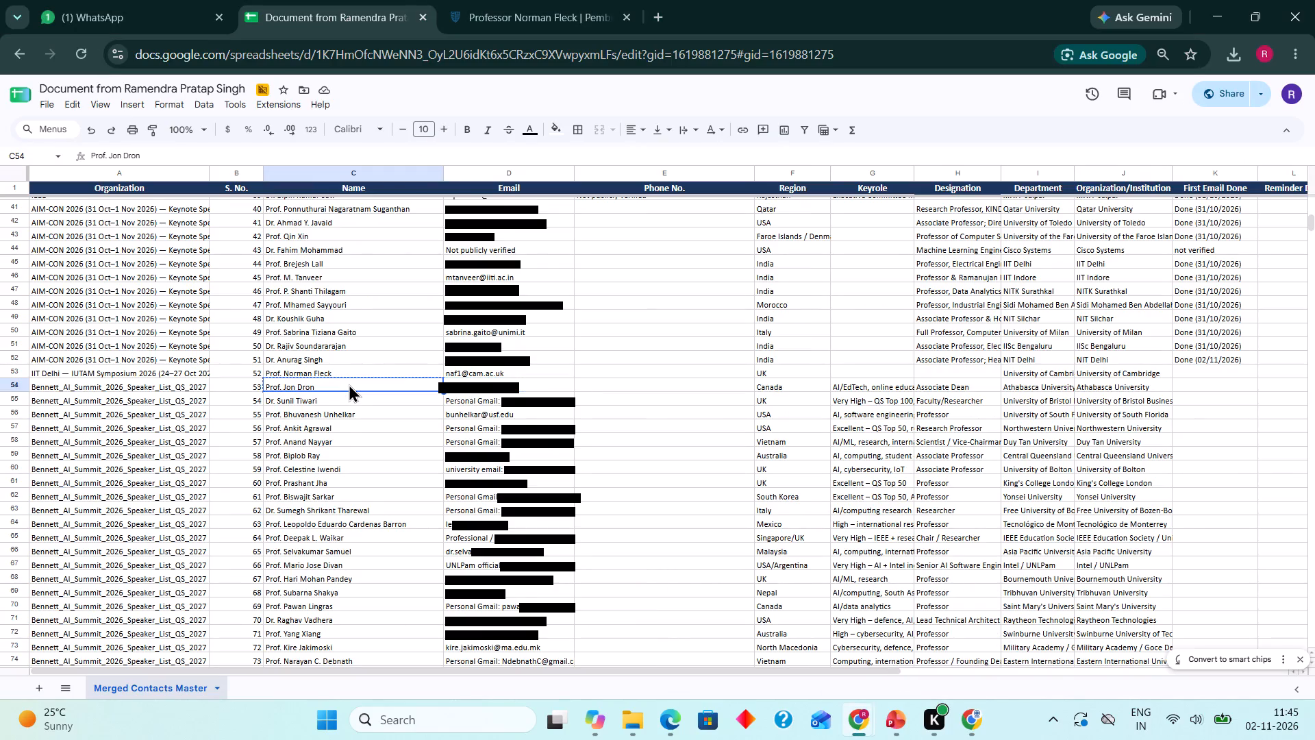
pyautogui.click(475, 1)
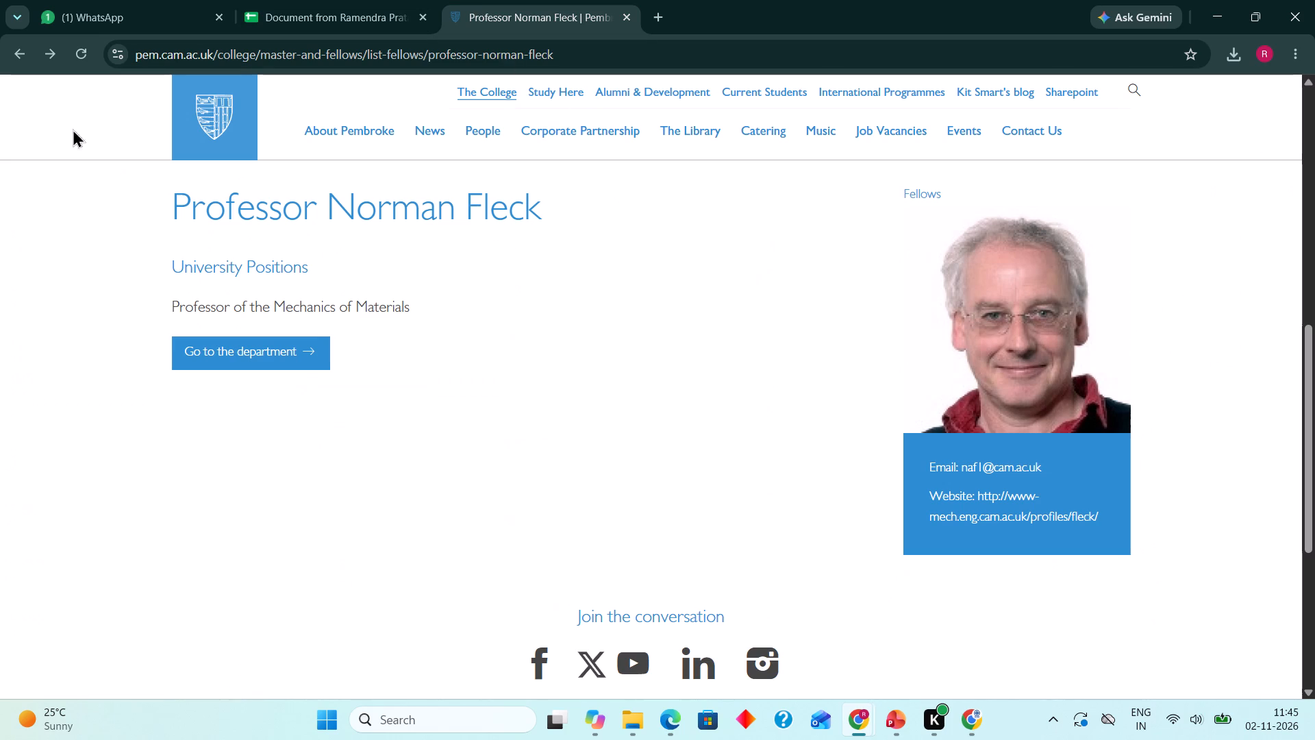
pyautogui.click(21, 60)
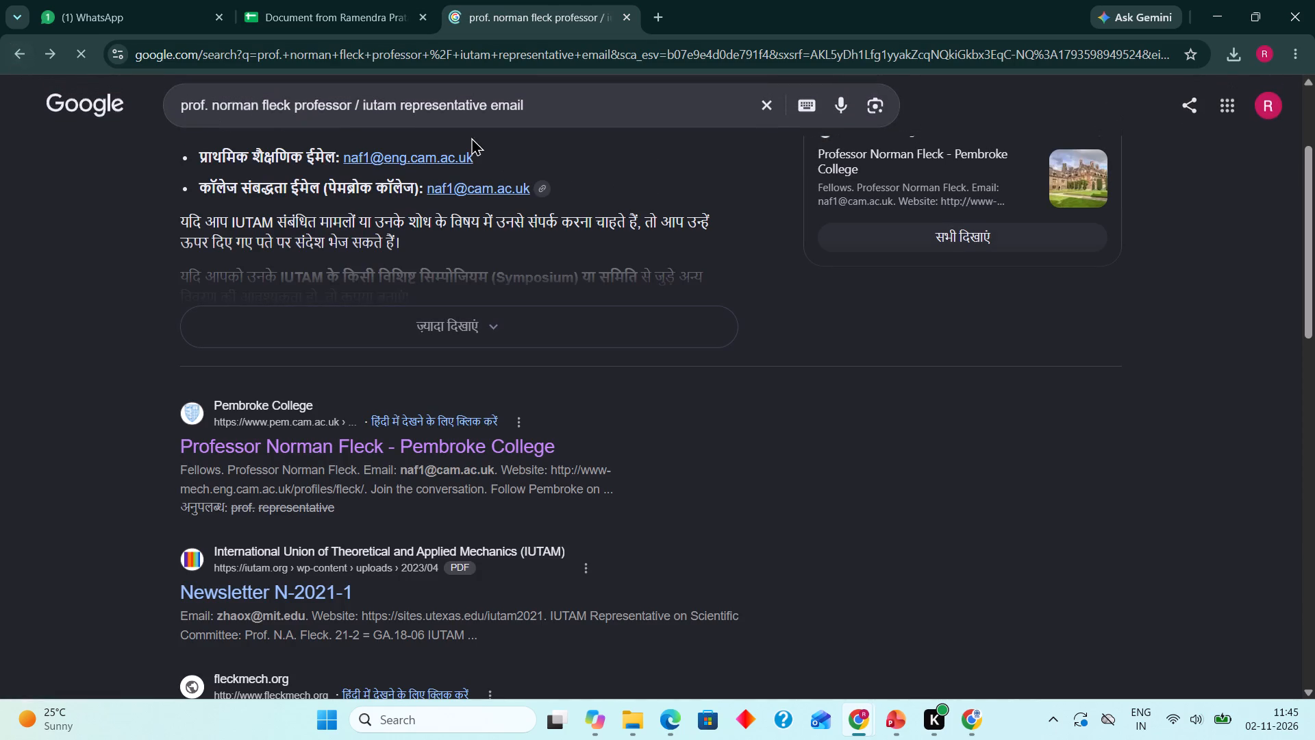
pyautogui.click(767, 106)
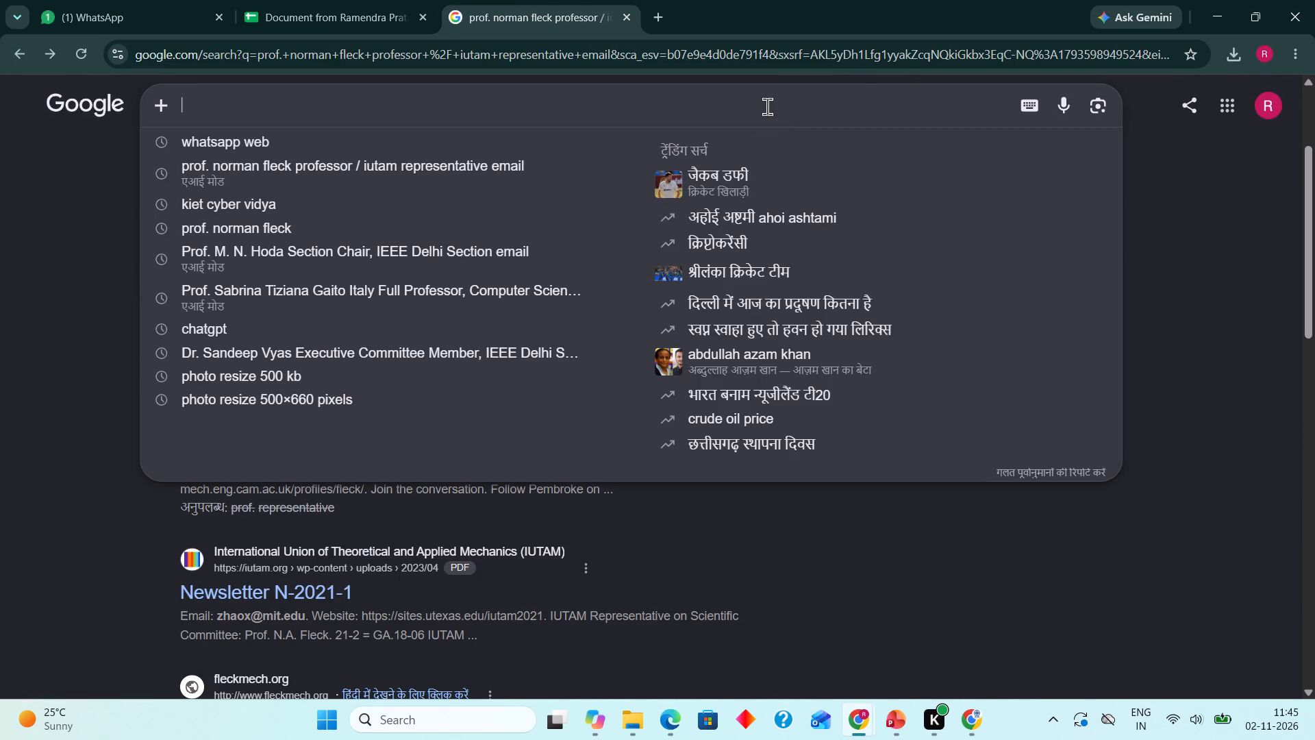
pyautogui.hotkey('ctrl', 'v')
pyautogui.press('Return')
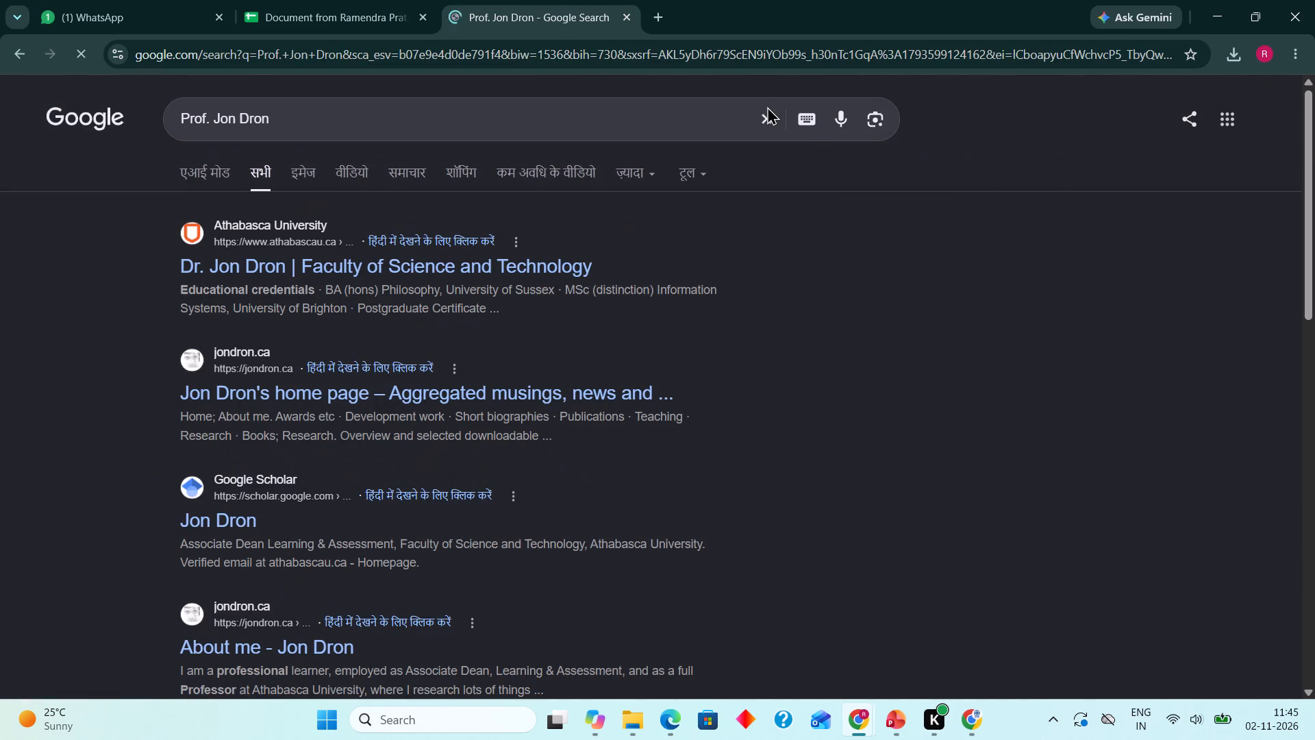
pyautogui.click(316, 169)
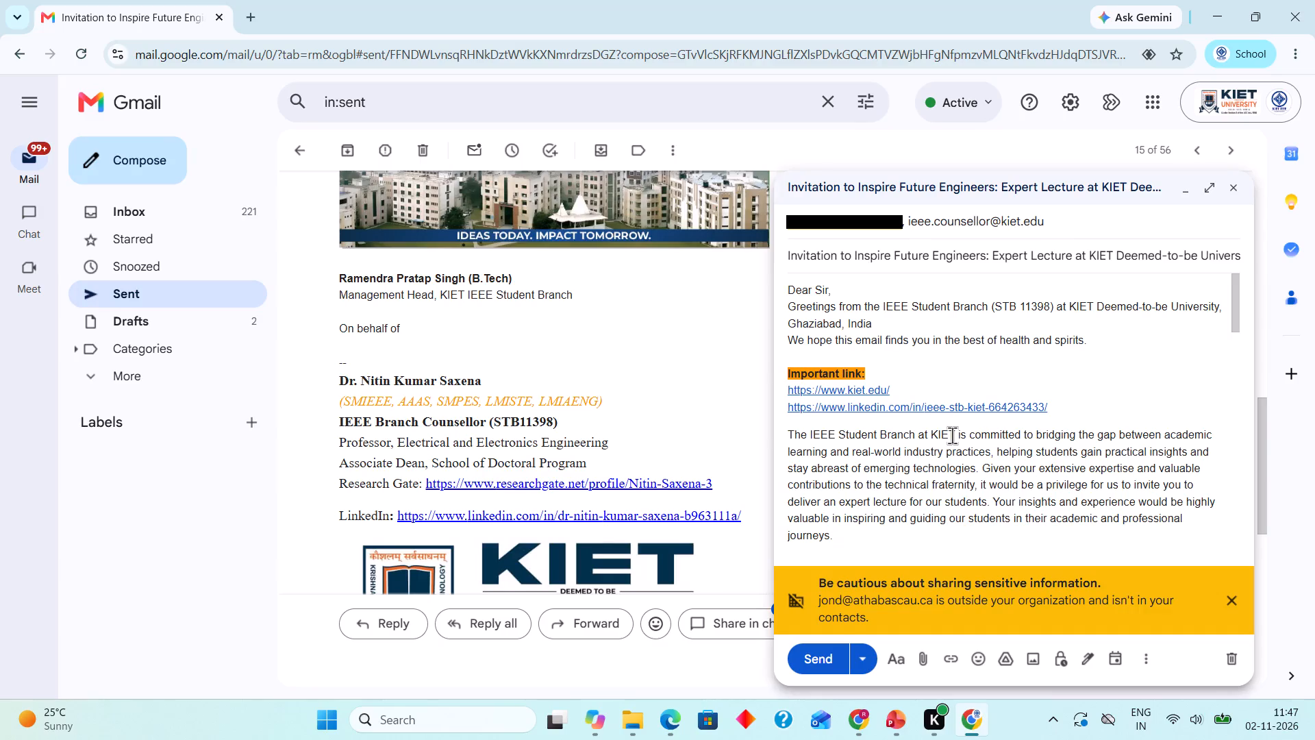
# Review the drafted expert lecture invitation to Prof. Dron, from the body text through the signature and logo.
pyautogui.scroll(-10, 952, 435)
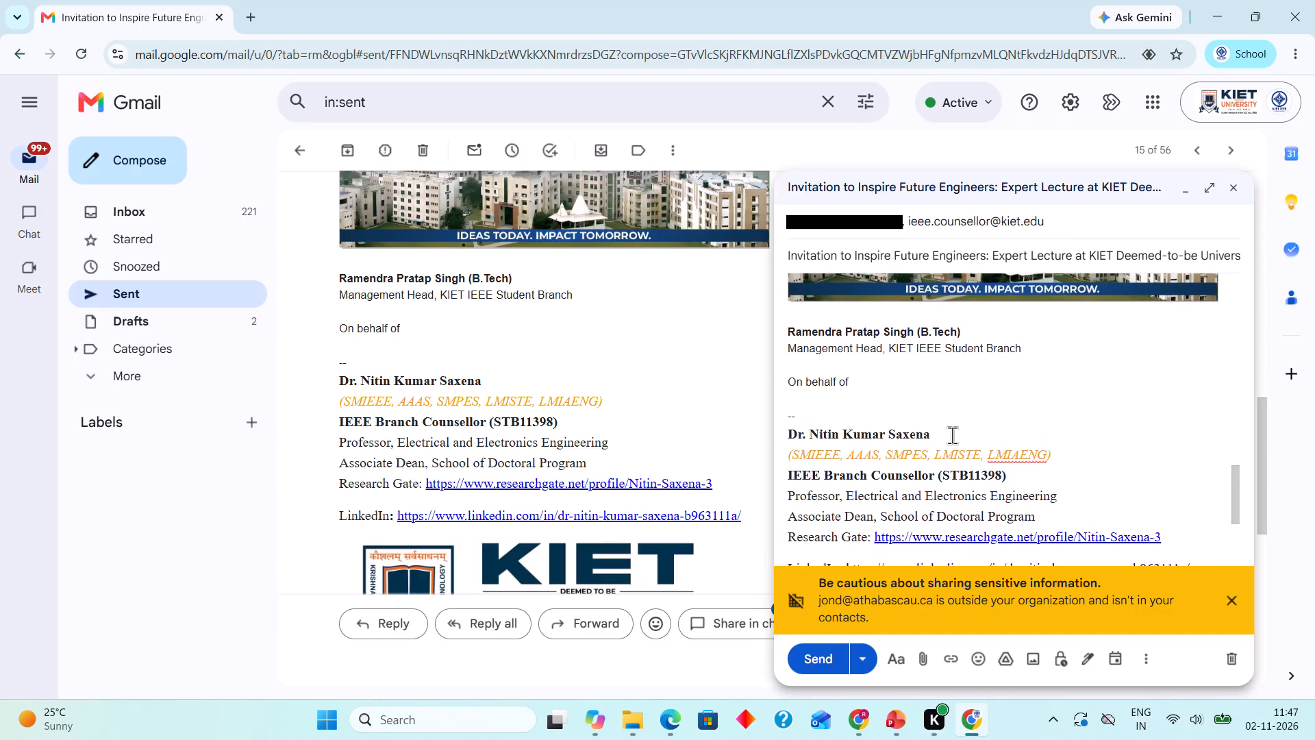
pyautogui.scroll(-1, 952, 435)
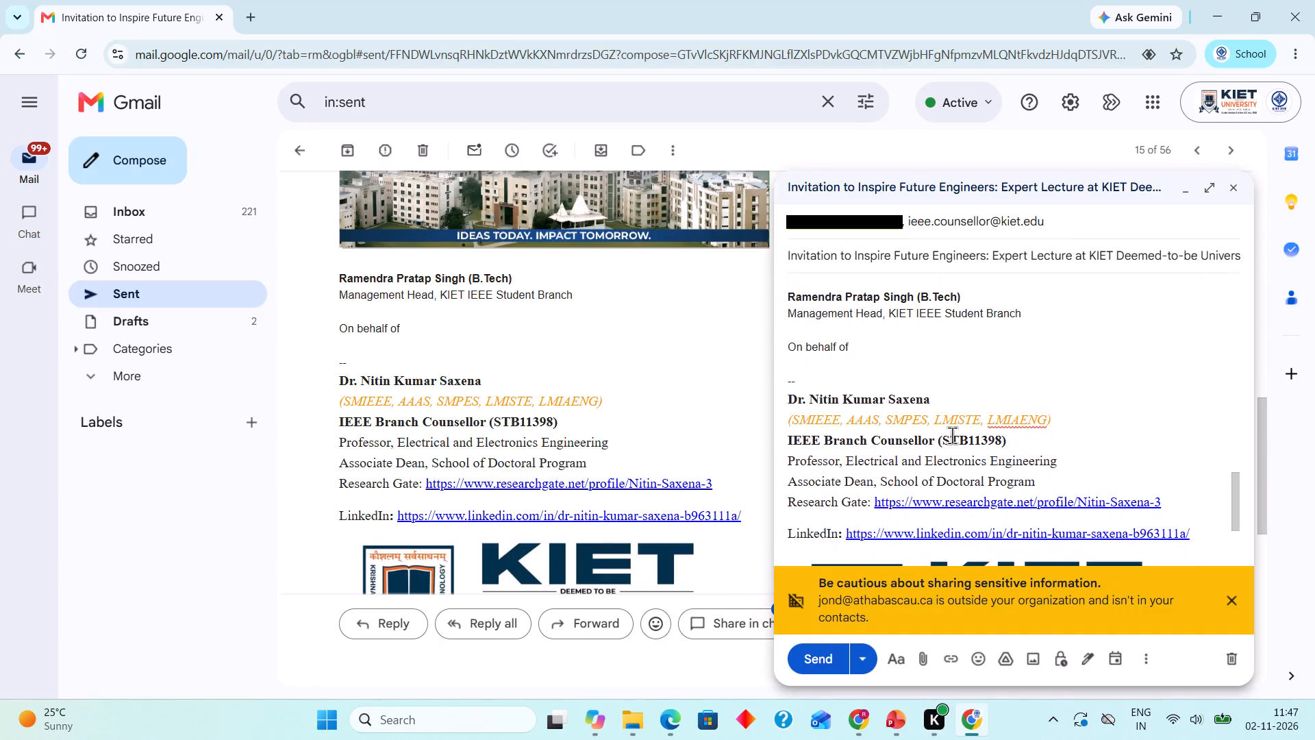
pyautogui.scroll(-4, 952, 435)
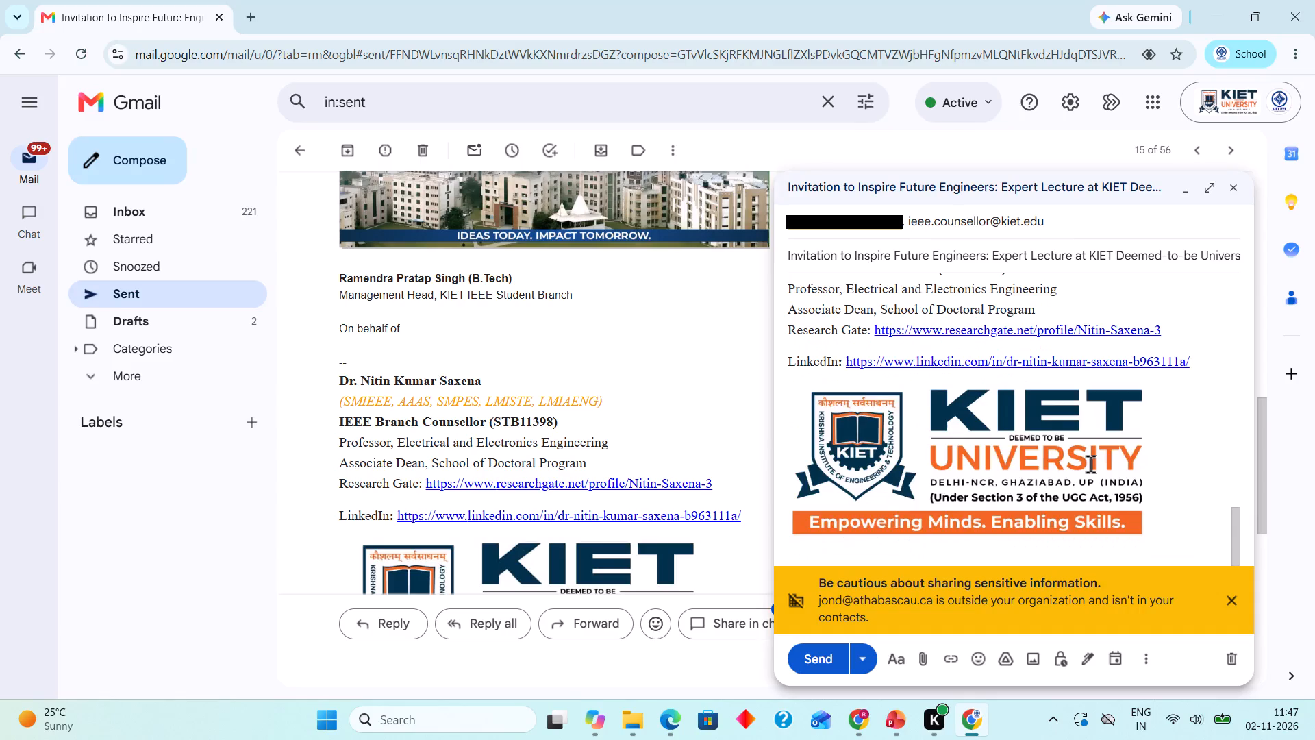
pyautogui.scroll(7, 1090, 464)
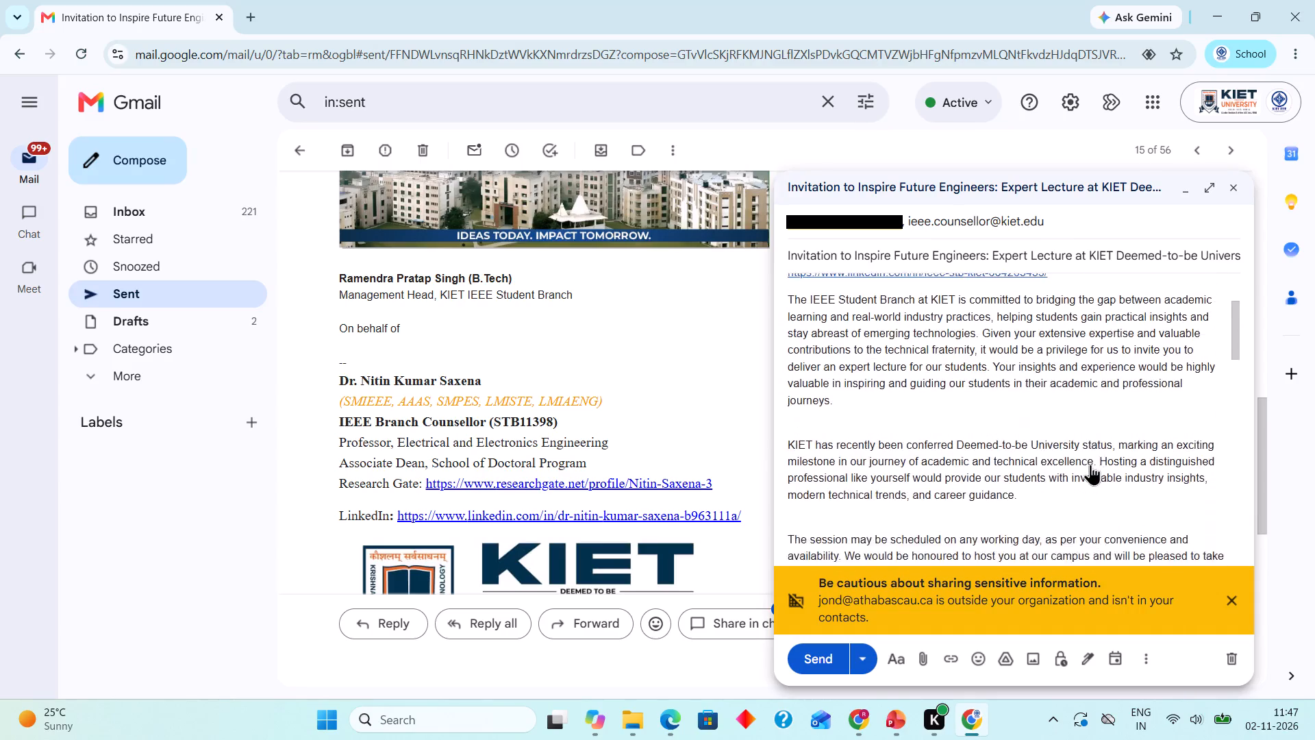
pyautogui.scroll(3, 1090, 464)
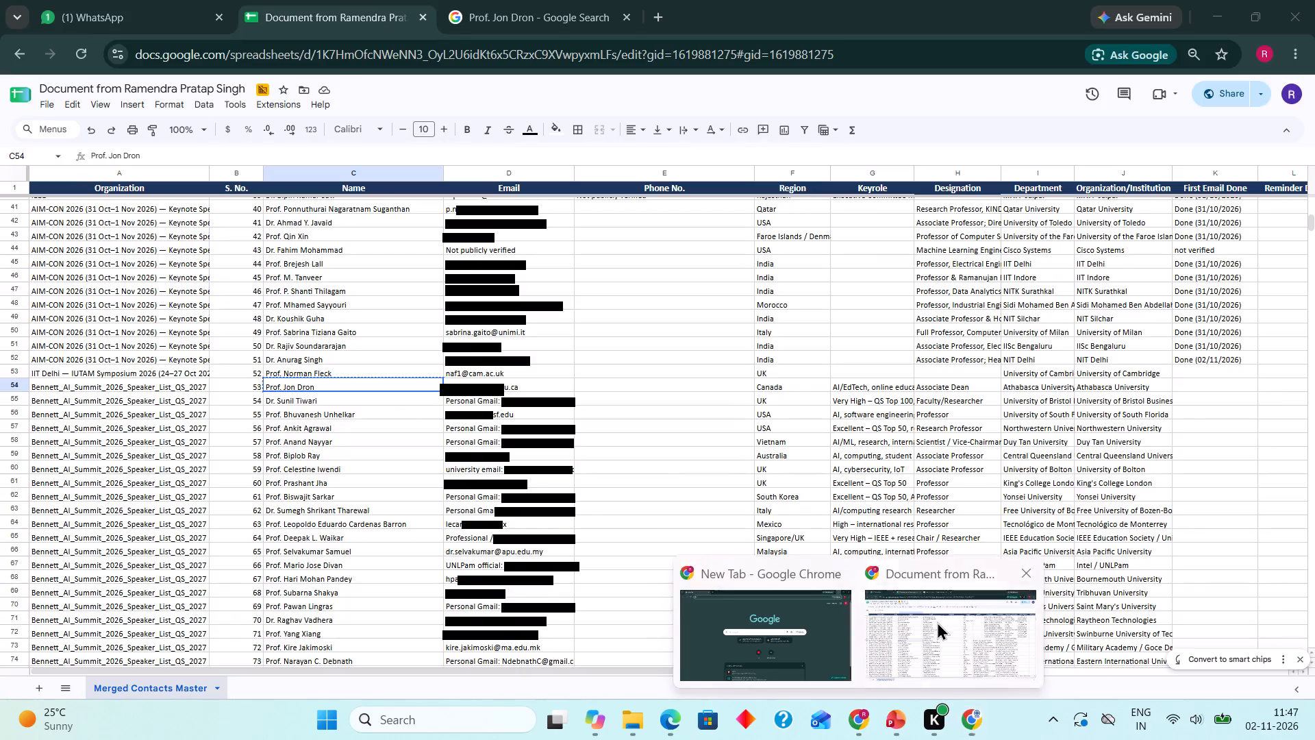
pyautogui.click(298, 406)
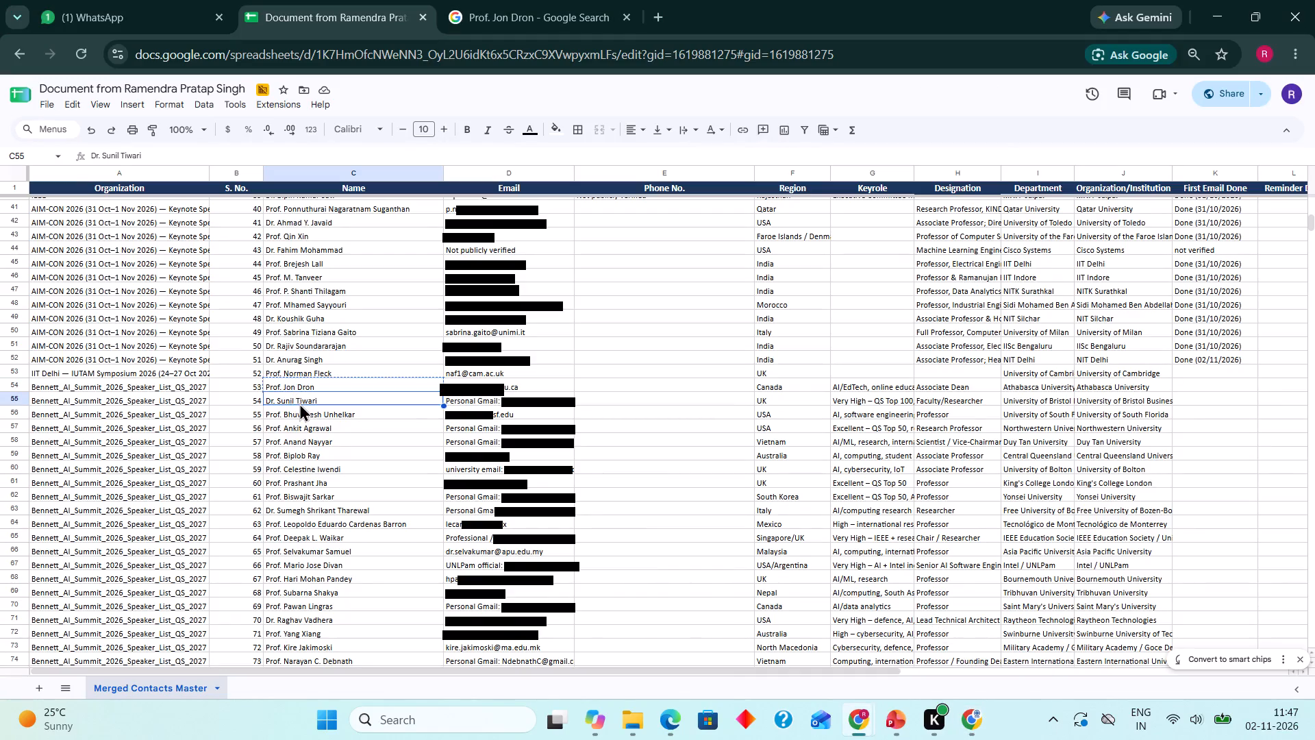
pyautogui.click(299, 403)
pyautogui.hotkey('ctrl', 'c')
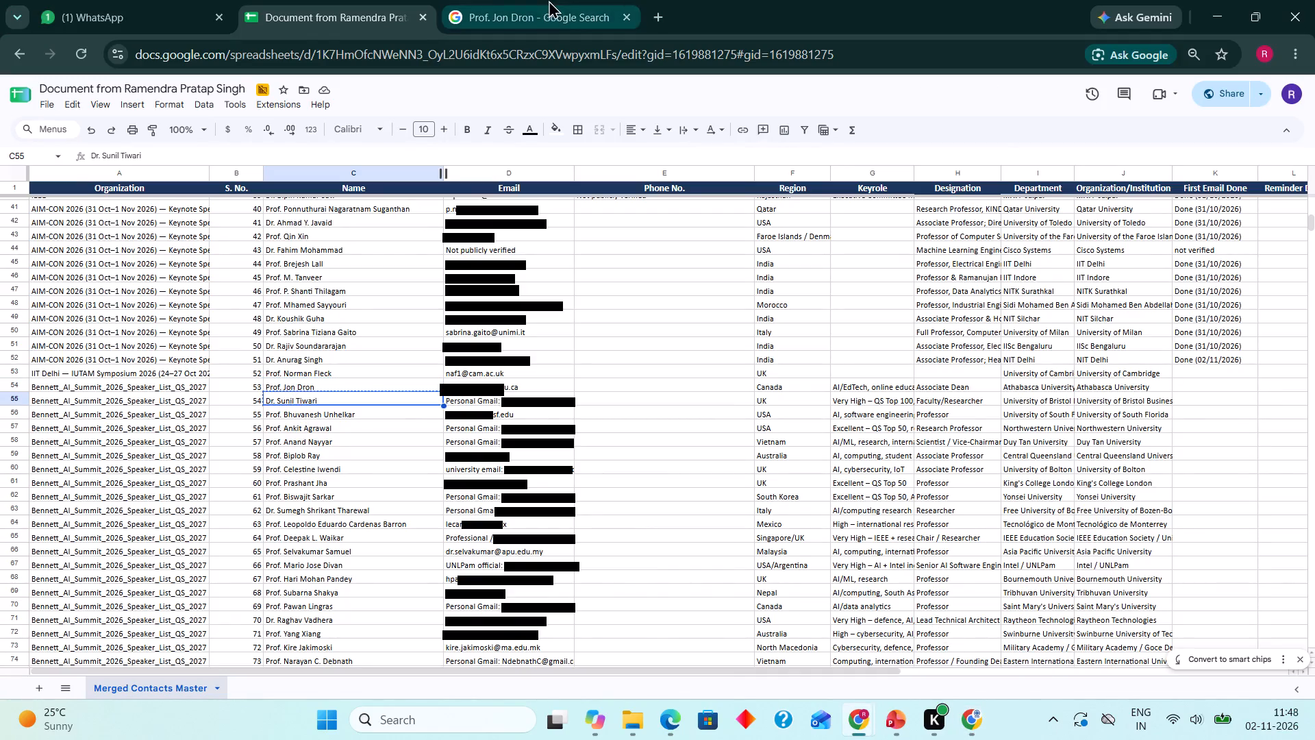
pyautogui.click(552, 0)
pyautogui.click(721, 120)
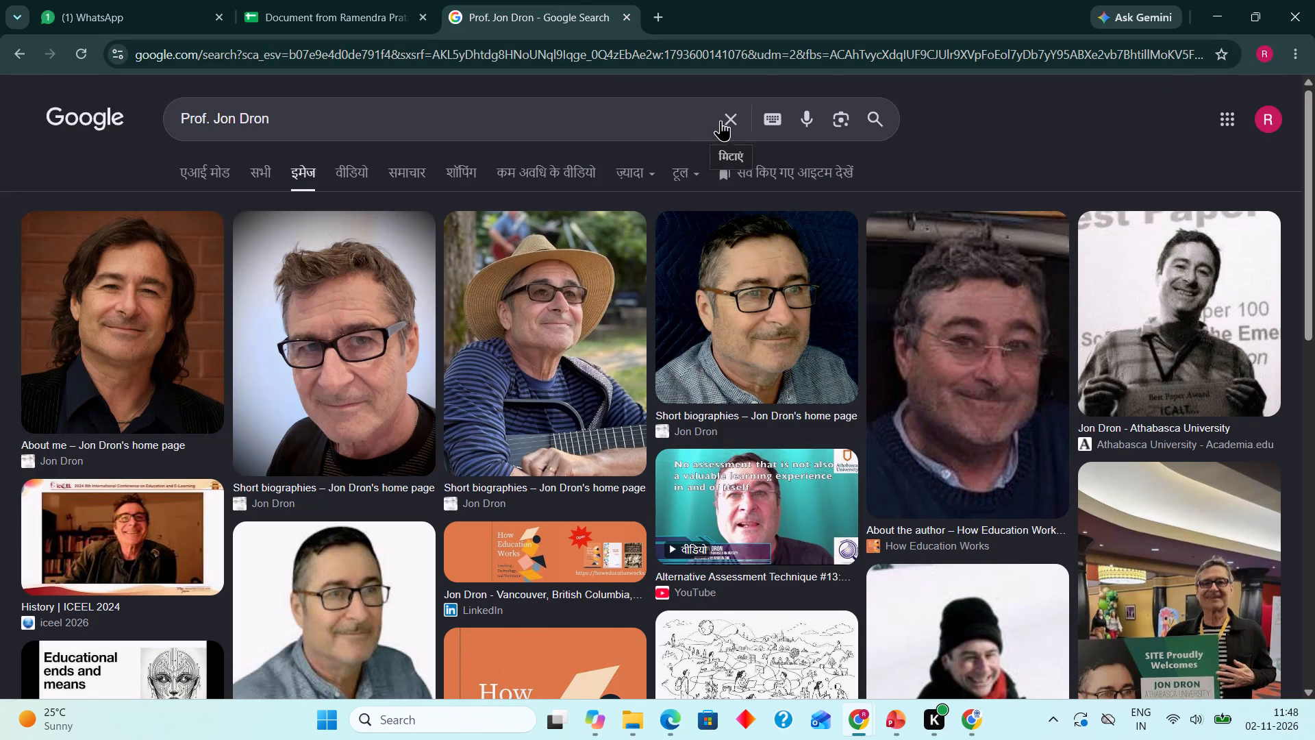
pyautogui.hotkey('ctrl', 'v')
pyautogui.press('Return')
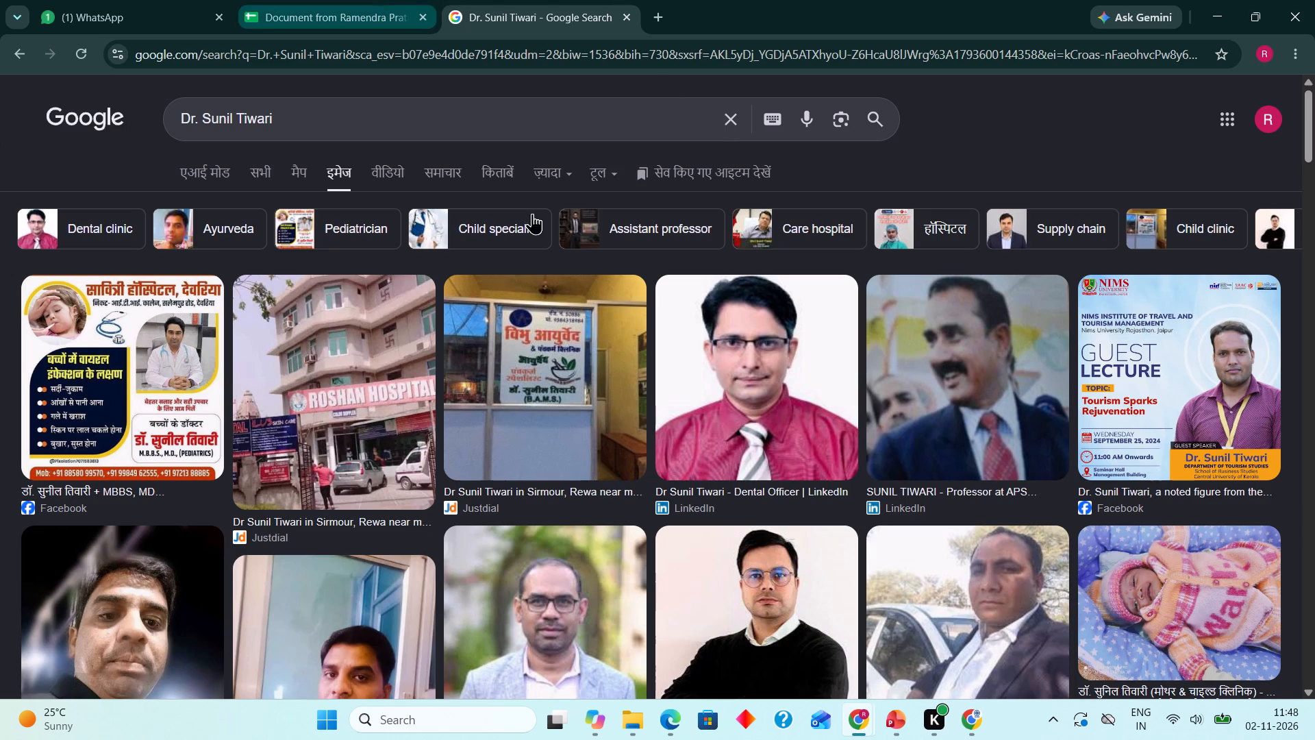
pyautogui.click(981, 722)
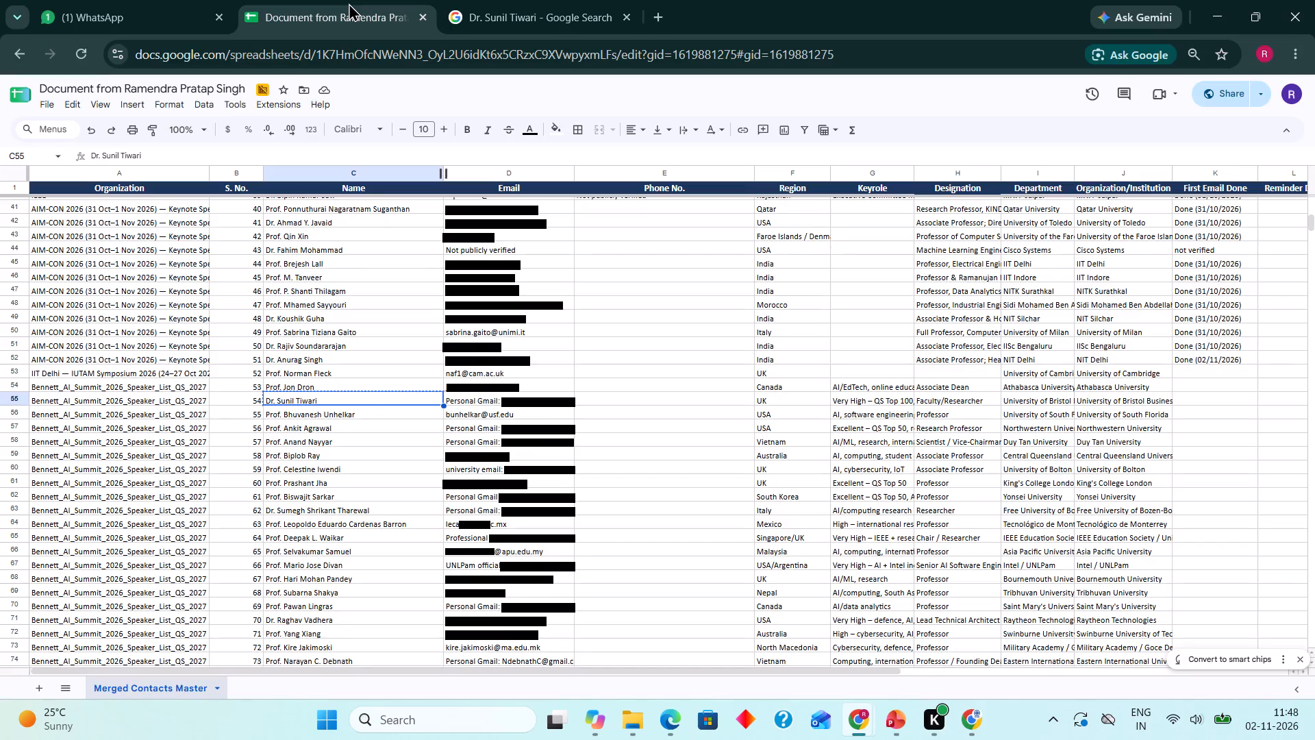
pyautogui.click(487, 398)
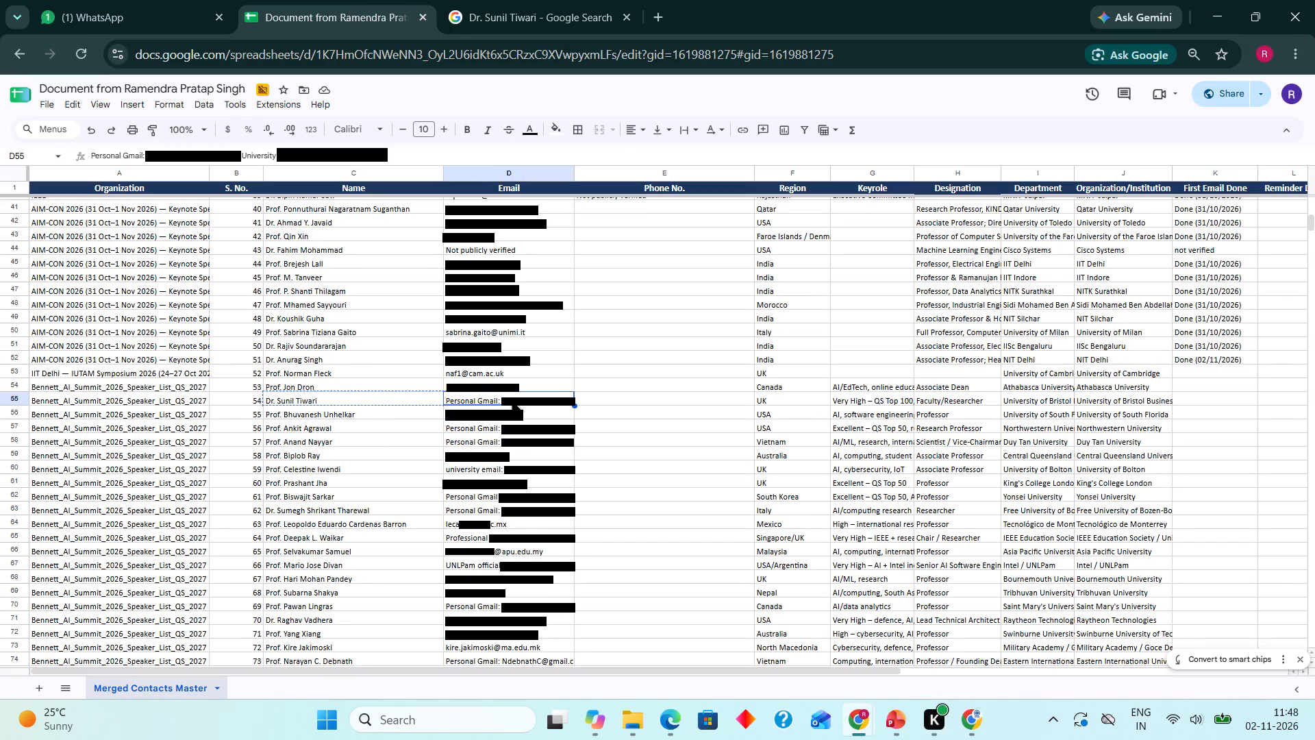
pyautogui.hotkey('ctrl', 'c')
pyautogui.click(301, 153)
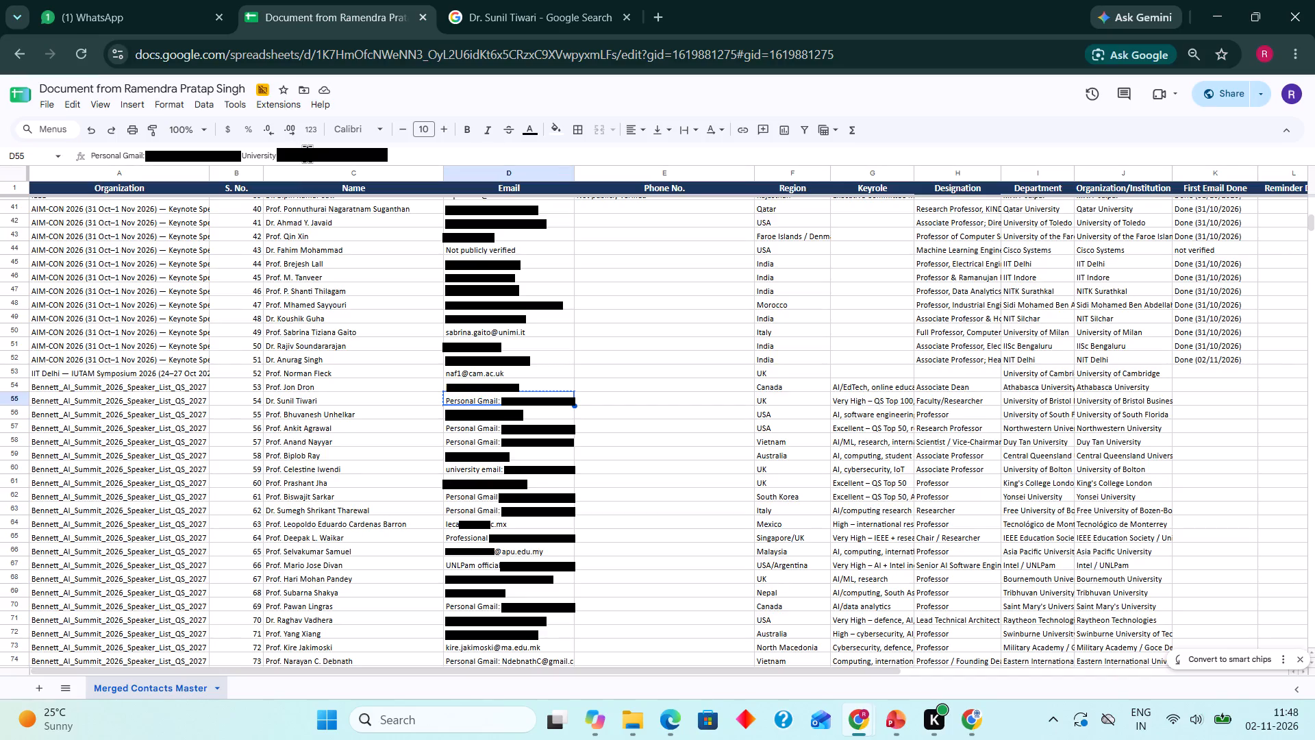
pyautogui.moveTo(301, 153); pyautogui.dragTo(405, 164)
pyautogui.hotkey('ctrl', 'c')
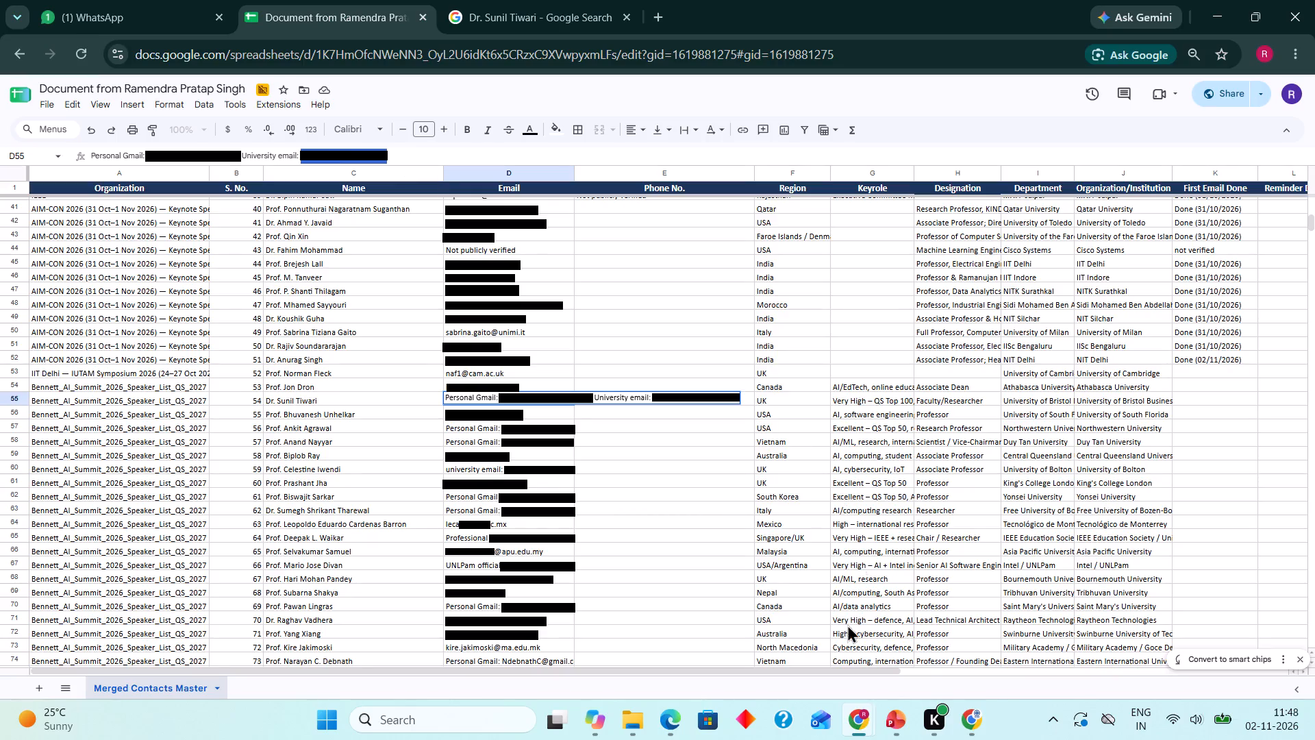
pyautogui.click(971, 720)
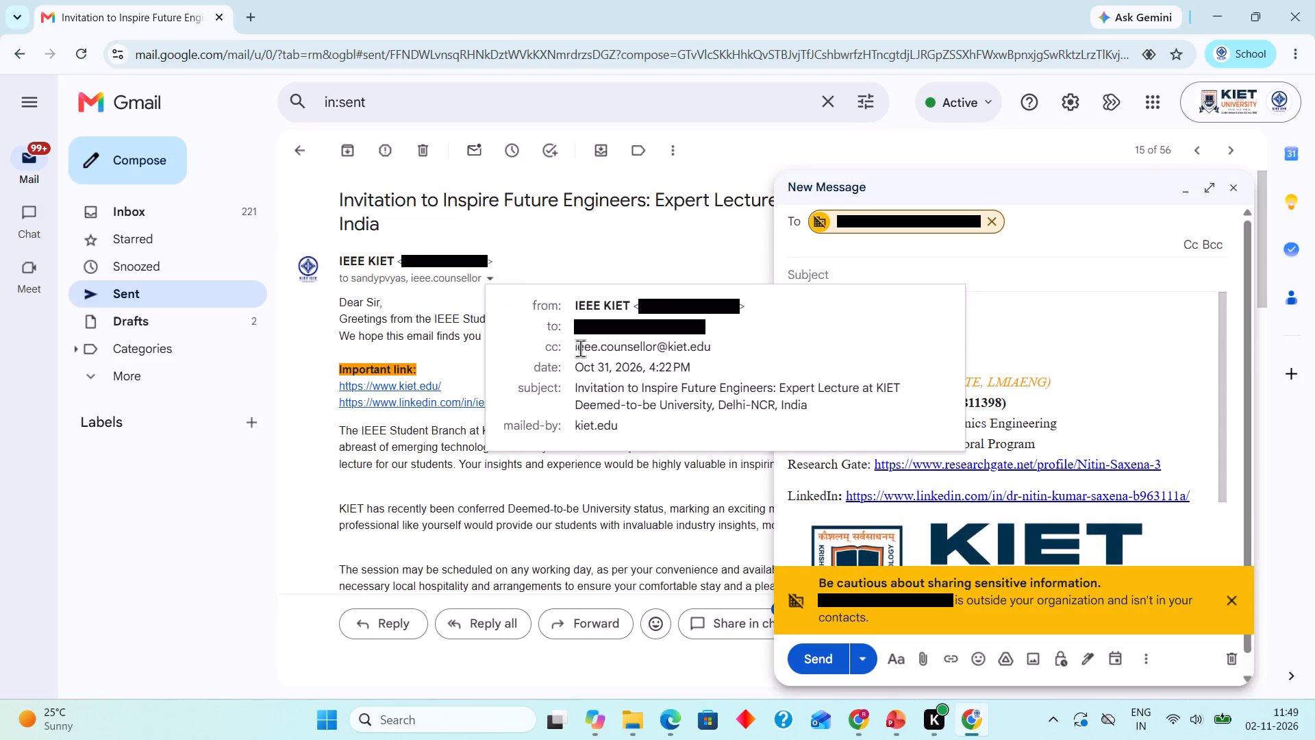
# Copy the IEEE counsellor's Cc address from the sent invitation's details into the new message's Cc field.
pyautogui.moveTo(572, 343); pyautogui.dragTo(710, 352)
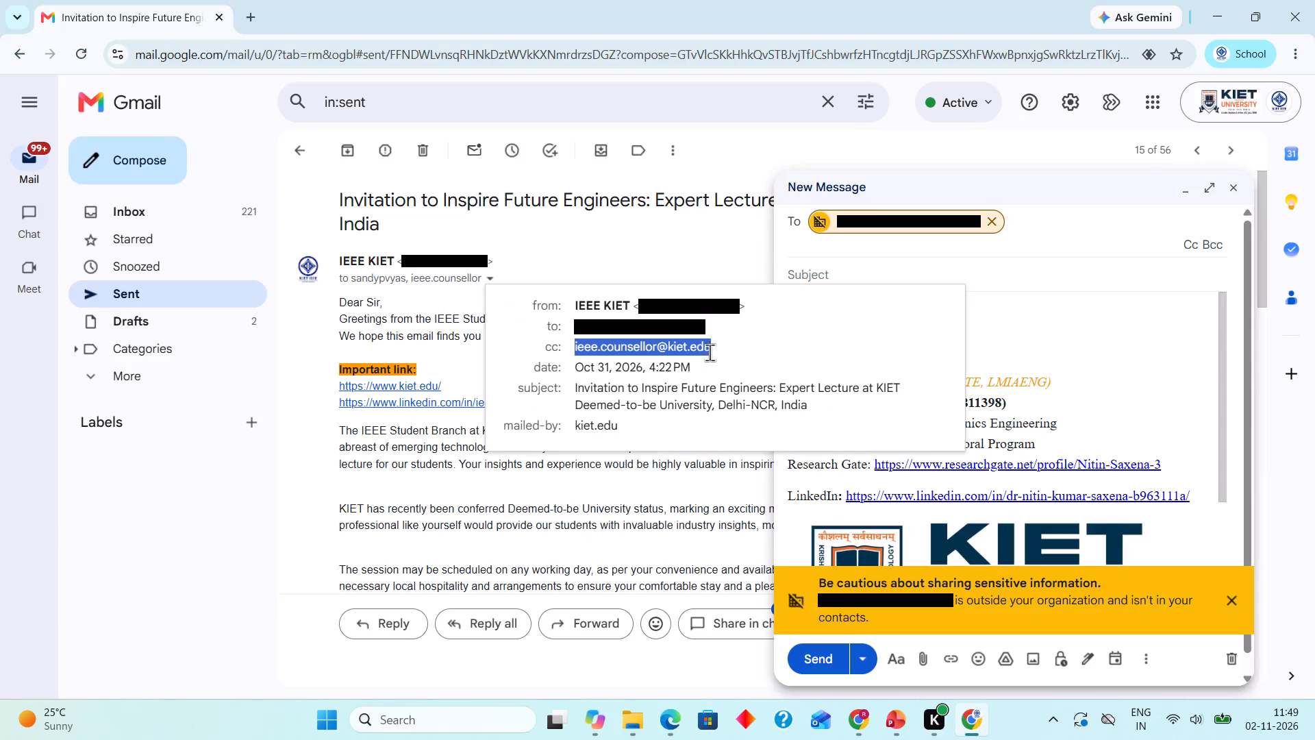
pyautogui.moveTo(710, 352); pyautogui.dragTo(715, 344)
pyautogui.hotkey('ctrl', 'c')
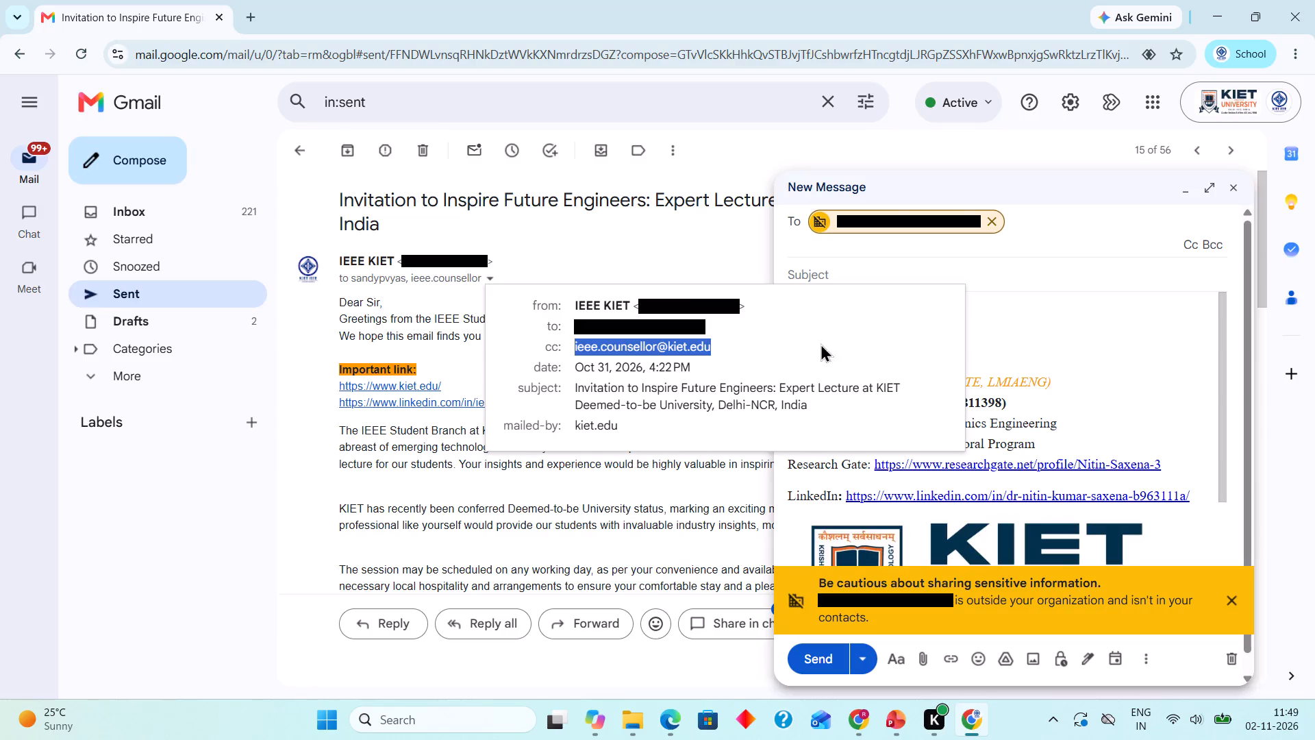
pyautogui.click(1010, 286)
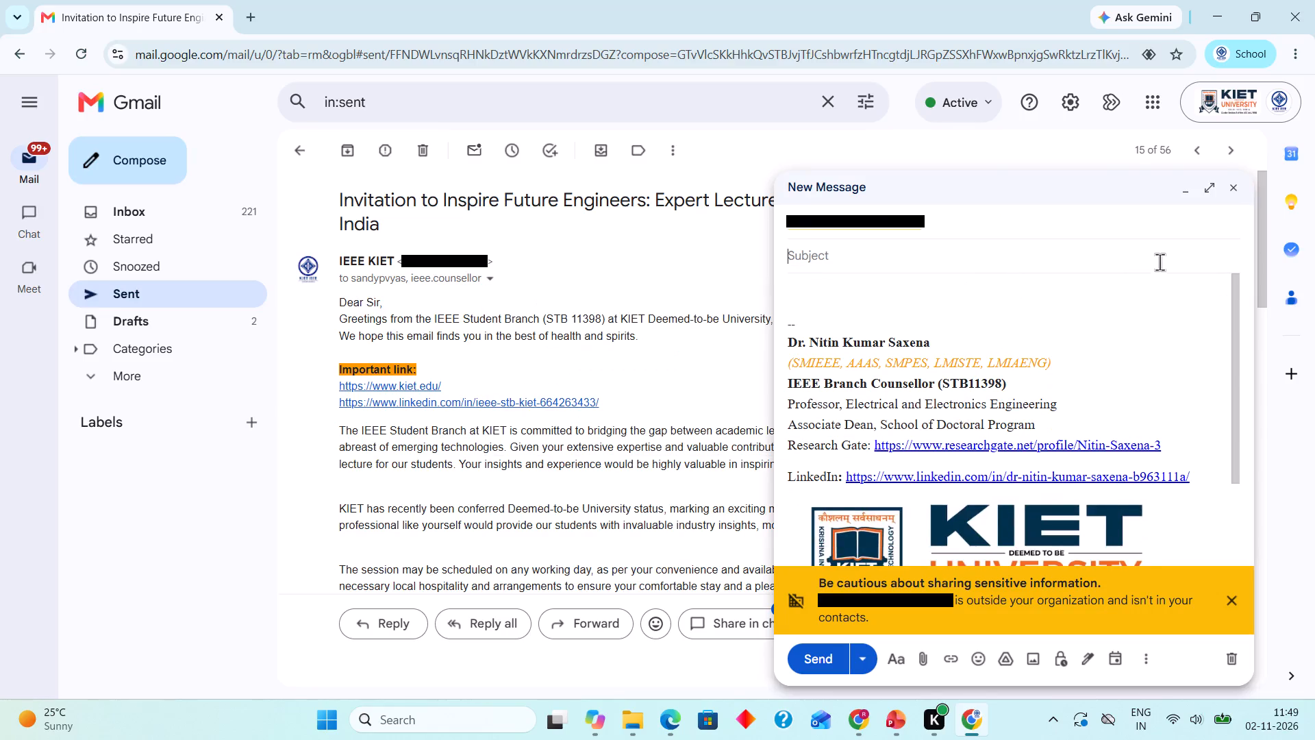
pyautogui.click(1062, 230)
pyautogui.click(1195, 244)
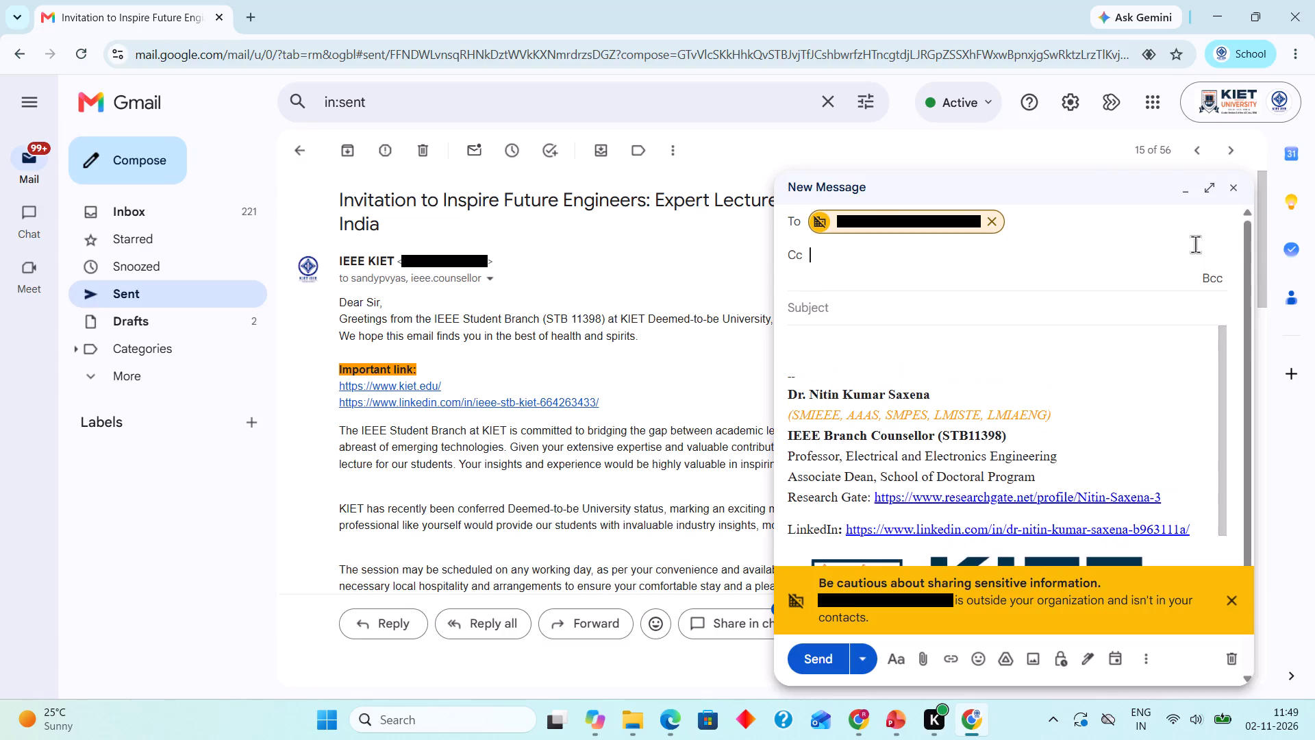
pyautogui.hotkey('ctrl', 'v')
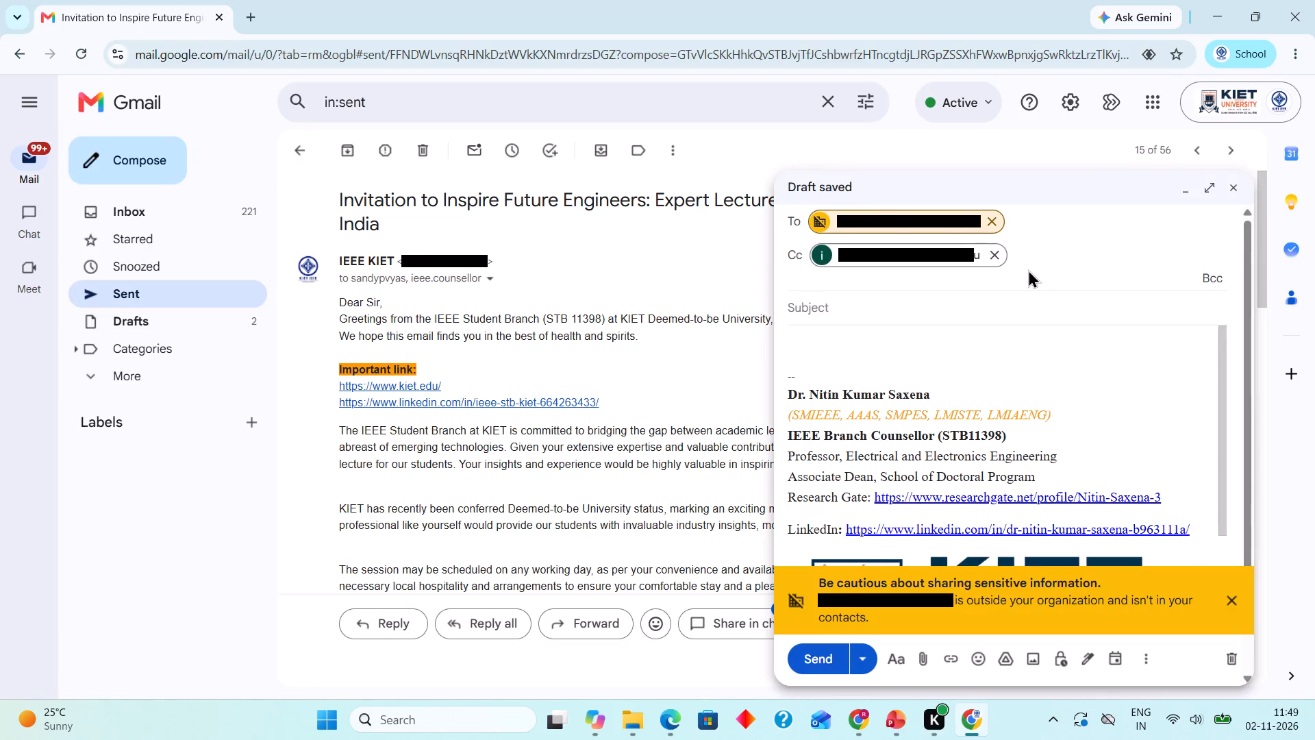
# Copy the sent invitation's subject into the new message: "Invitation to Inspire Future Engineers: Expert Lecture at KIET Deemed-to-be University, Delhi-NCR, India".
pyautogui.click(897, 312)
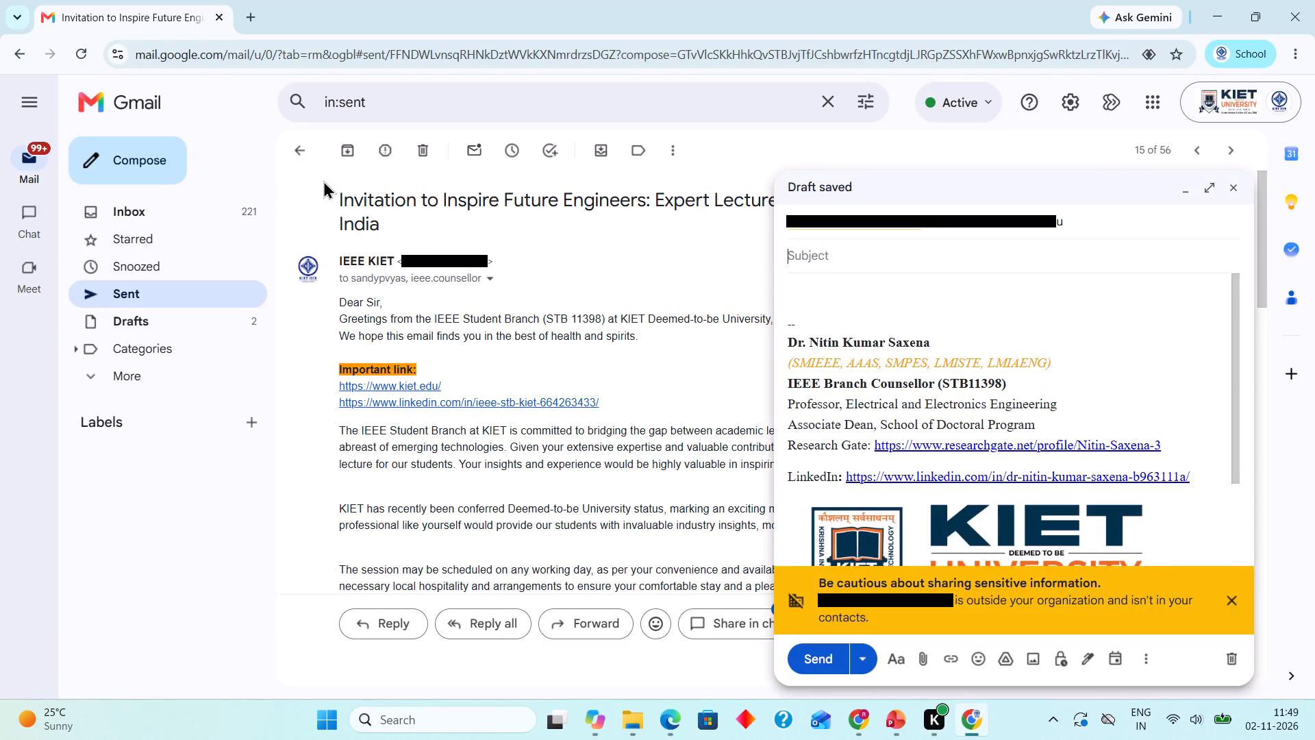
pyautogui.moveTo(338, 198); pyautogui.dragTo(393, 230)
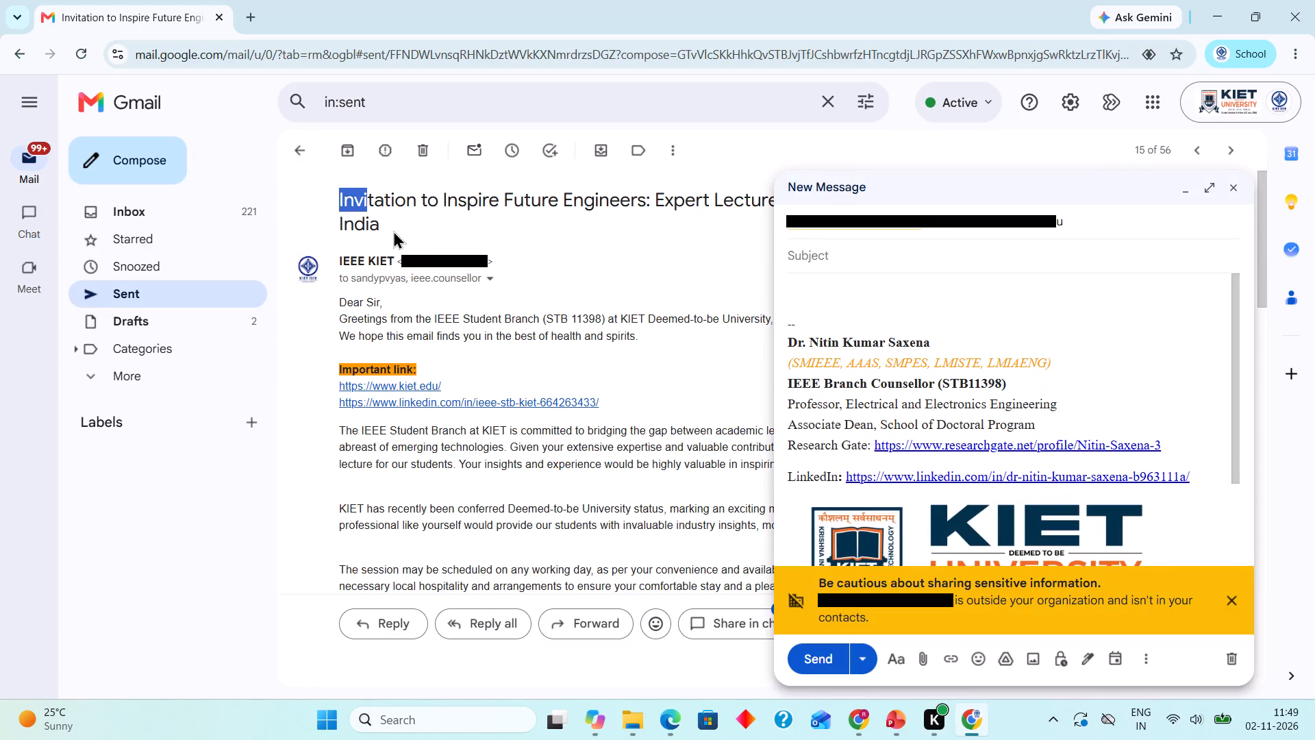
pyautogui.hotkey('ctrl', 'c')
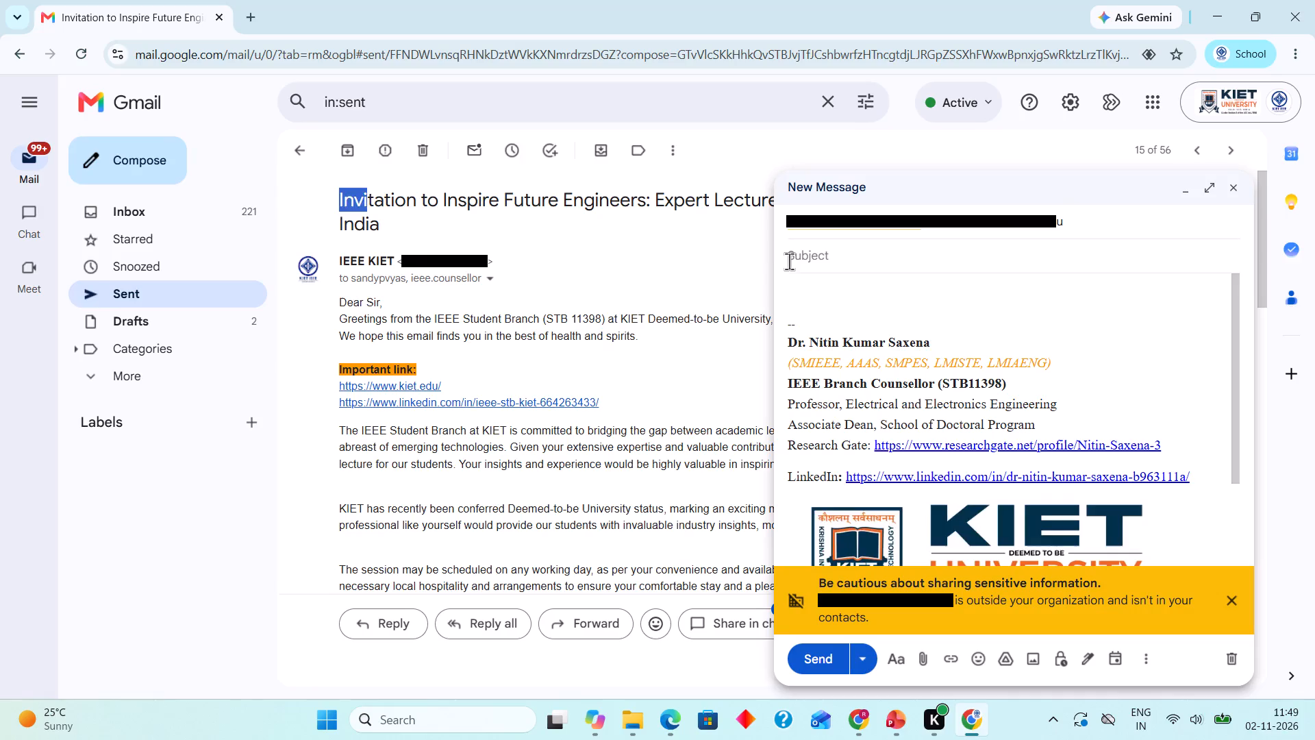
pyautogui.click(789, 261)
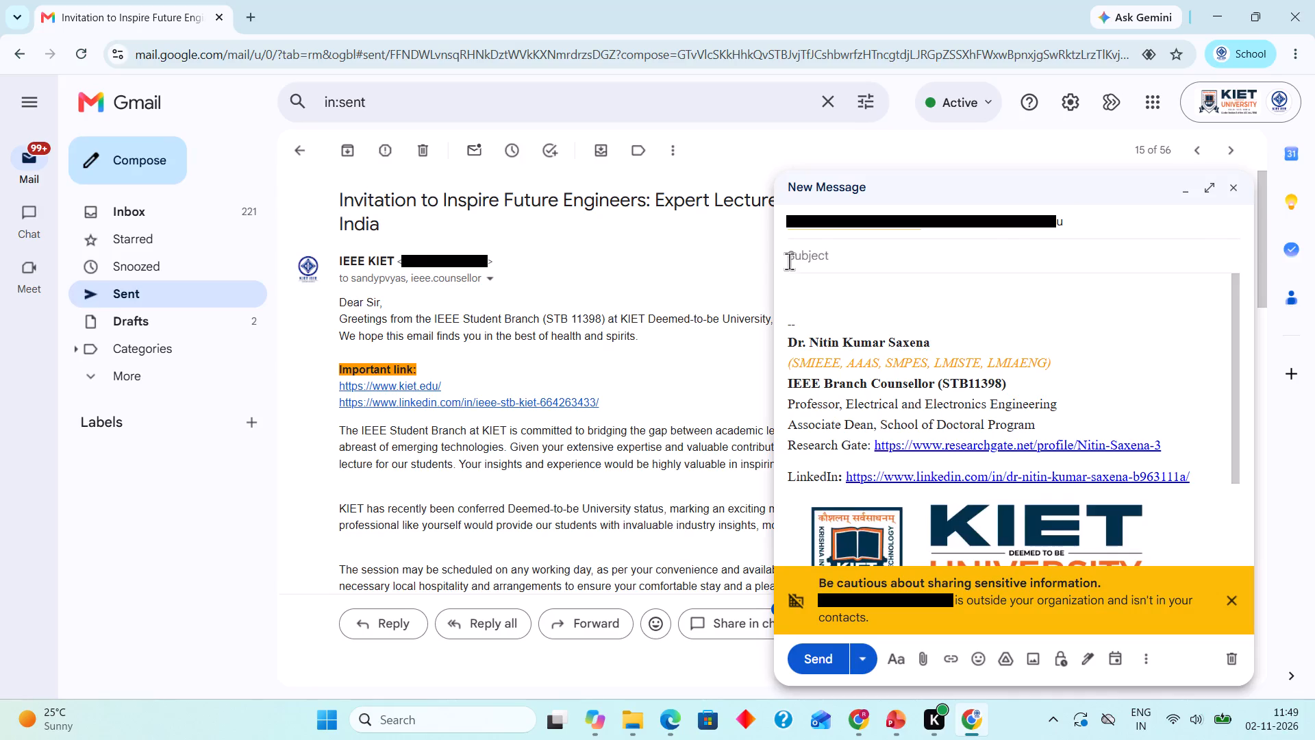
pyautogui.hotkey('ctrl', 'v')
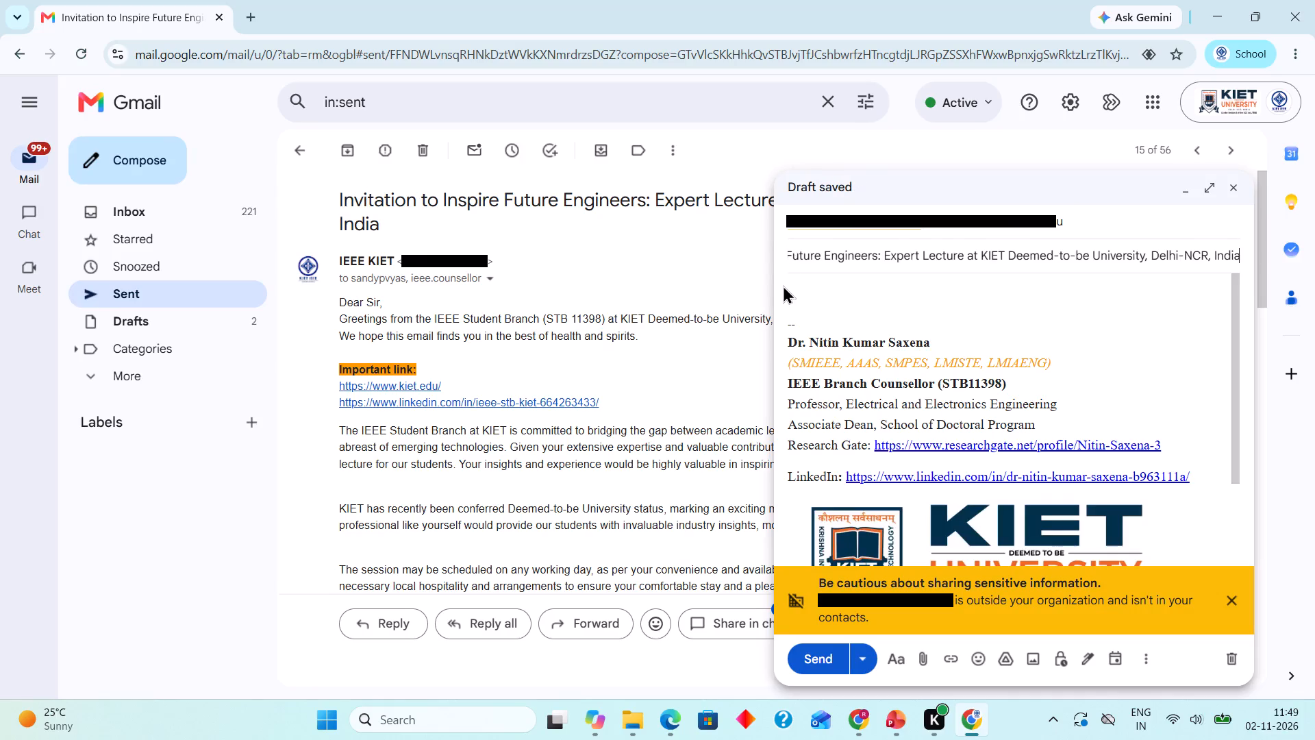
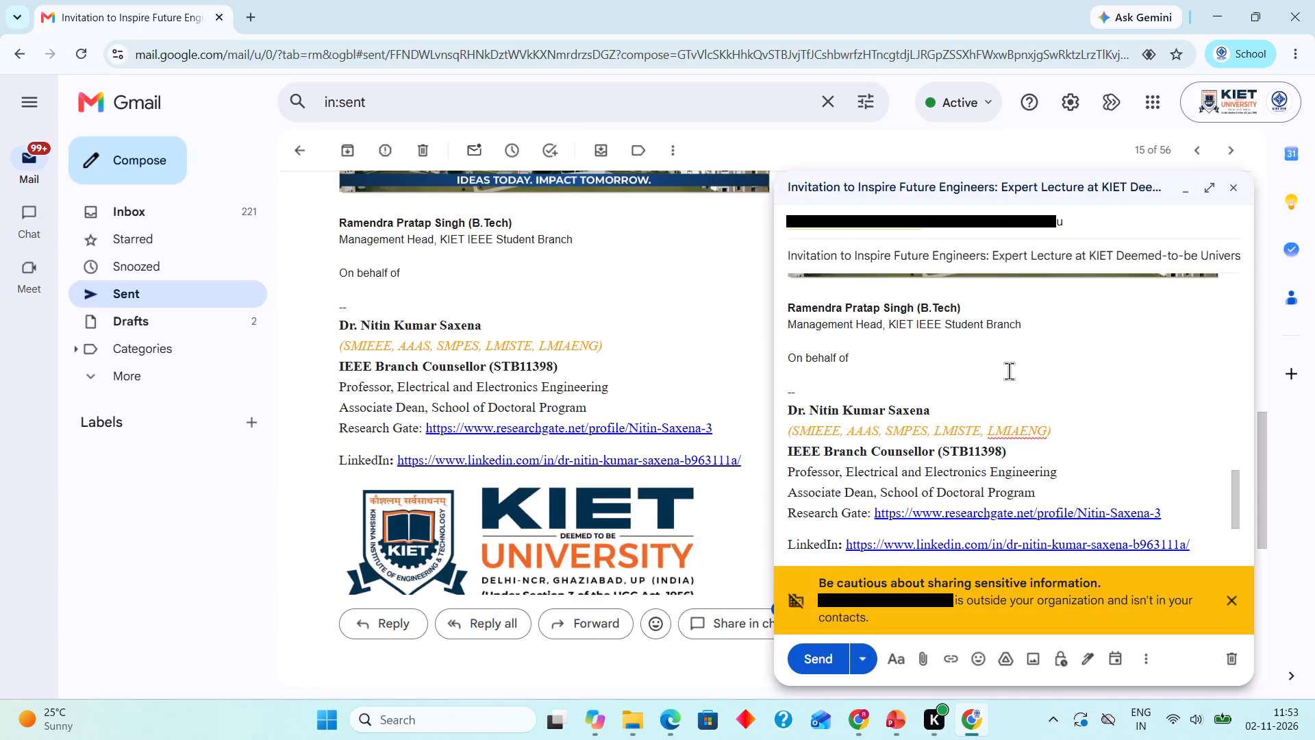
# Review the drafted expert lecture invitation from the greeting through the banner and signature logo, and send it.
pyautogui.scroll(6, 1009, 371)
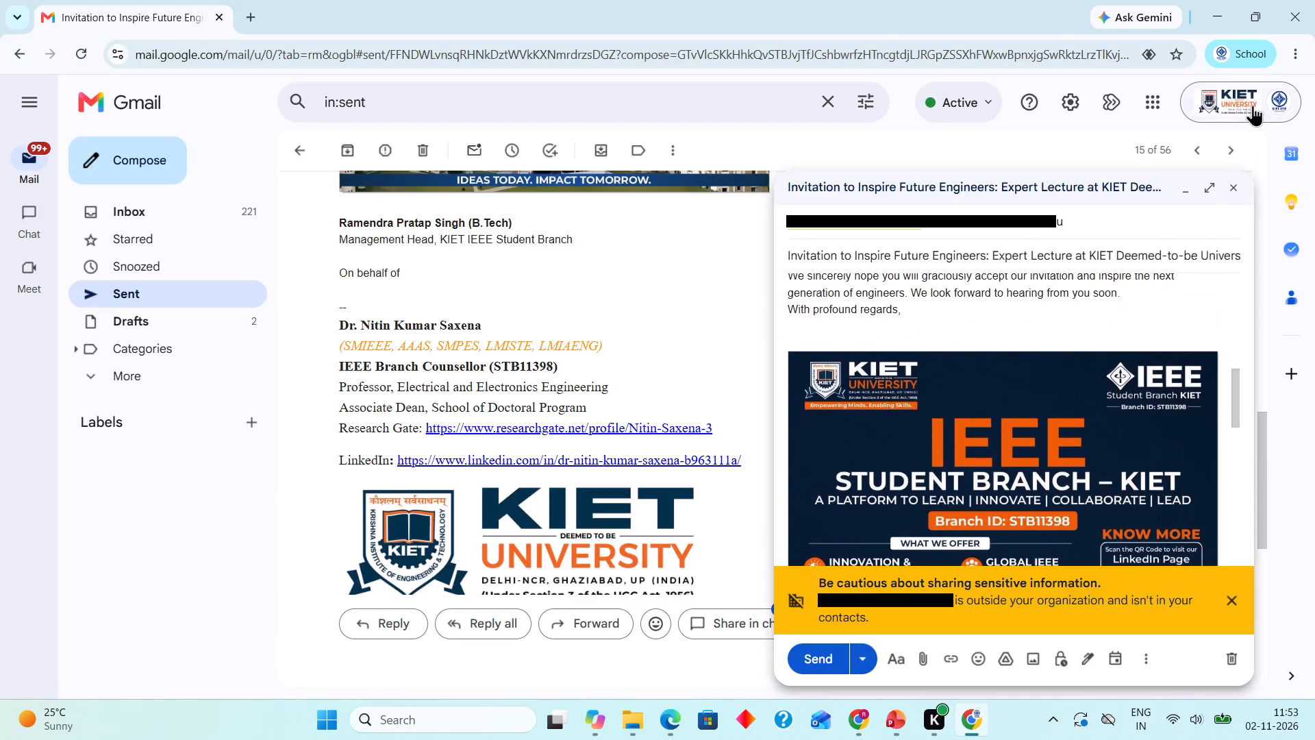
pyautogui.click(1252, 105)
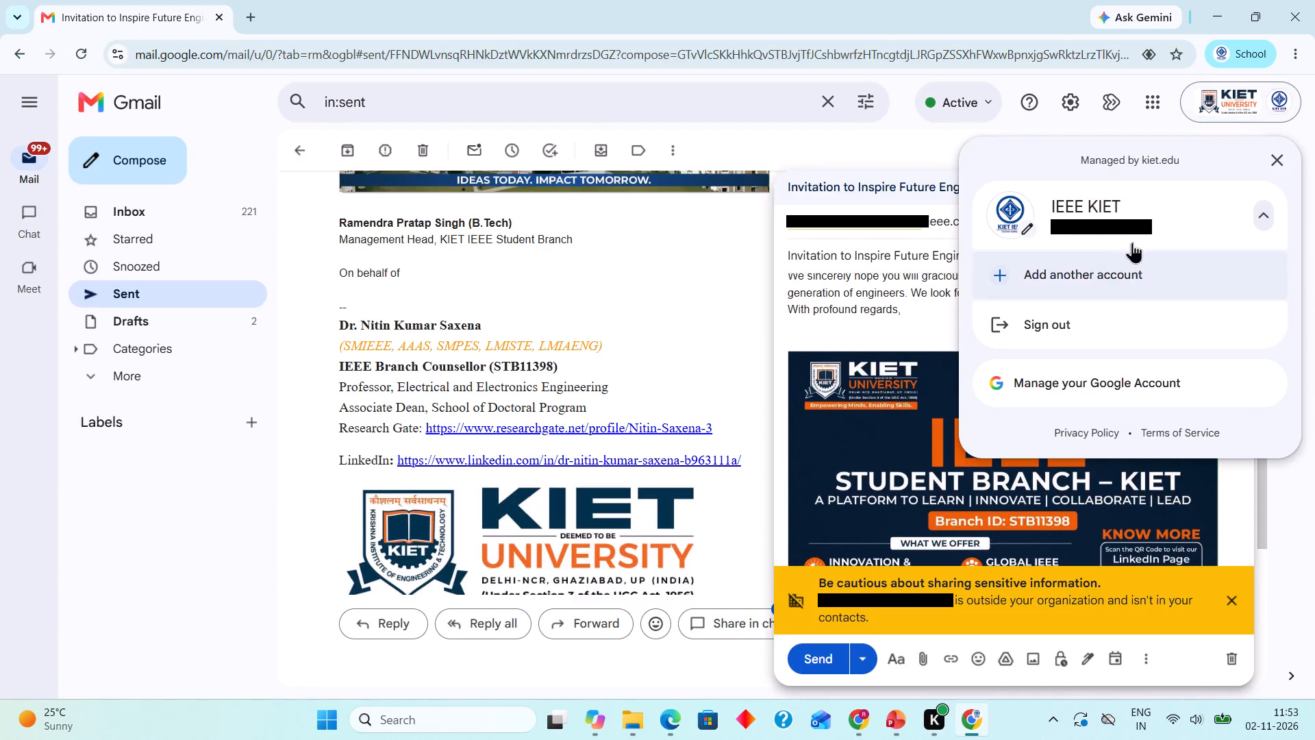
pyautogui.click(918, 476)
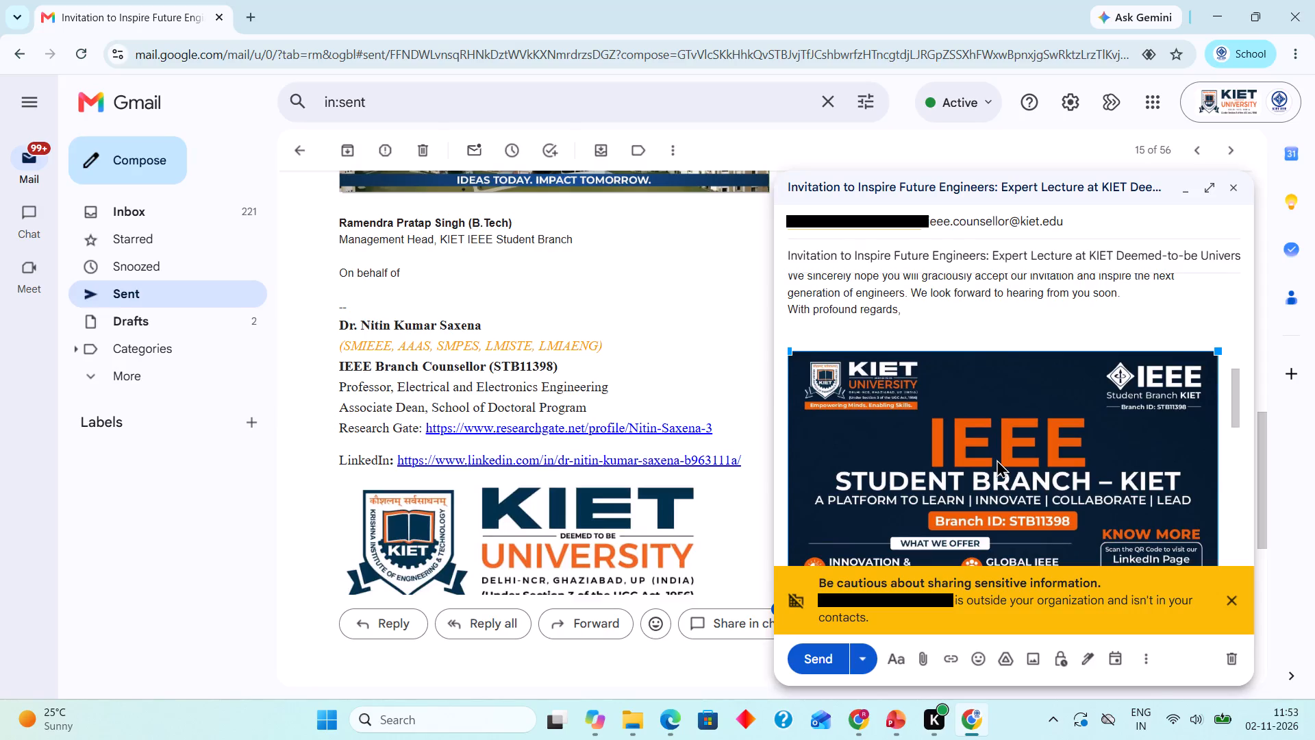
pyautogui.hscroll(1, 1027, 446)
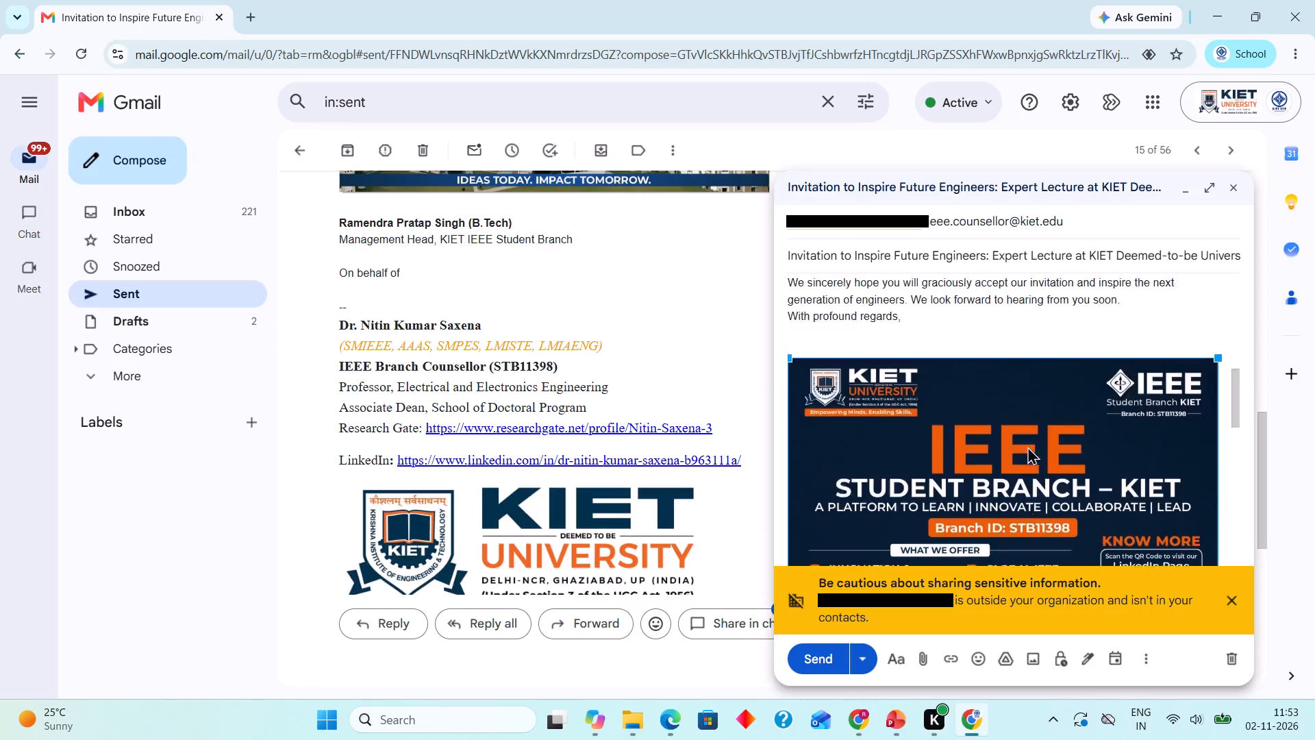
pyautogui.hscroll(1, 1027, 446)
pyautogui.scroll(5, 1027, 446)
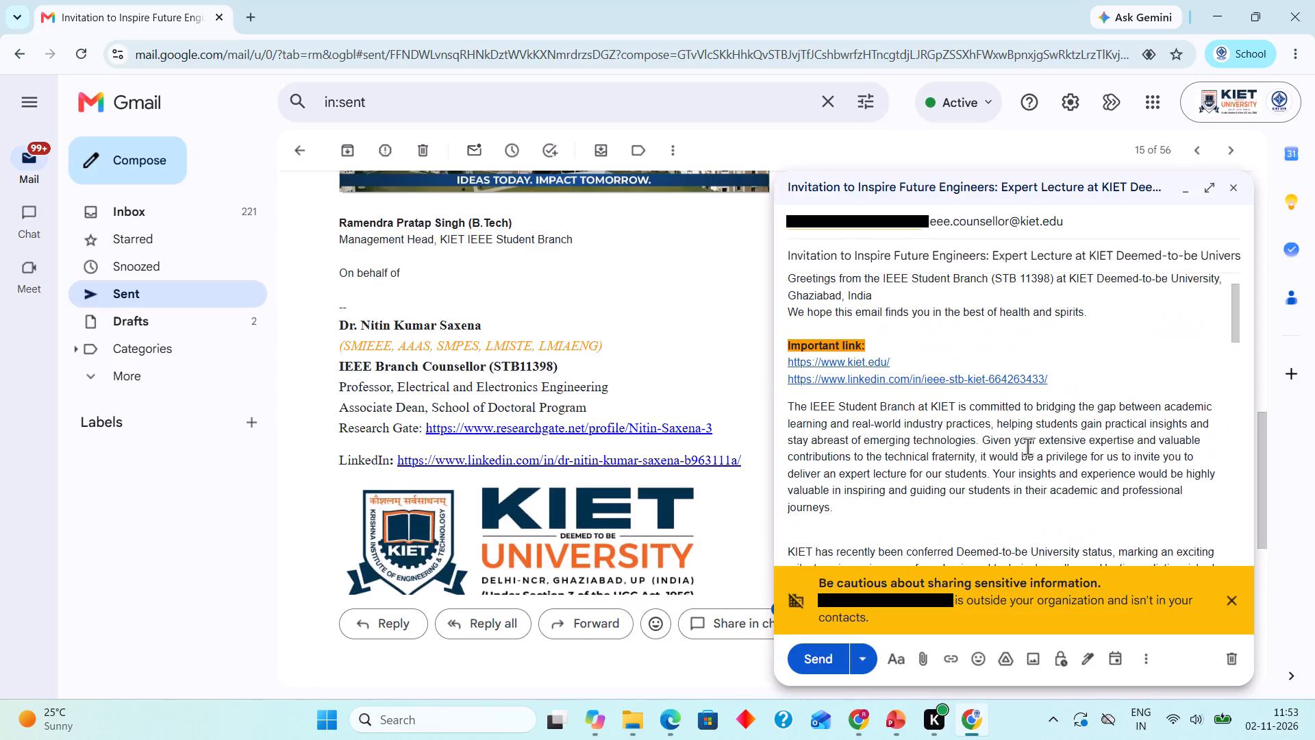
pyautogui.scroll(-1, 1027, 446)
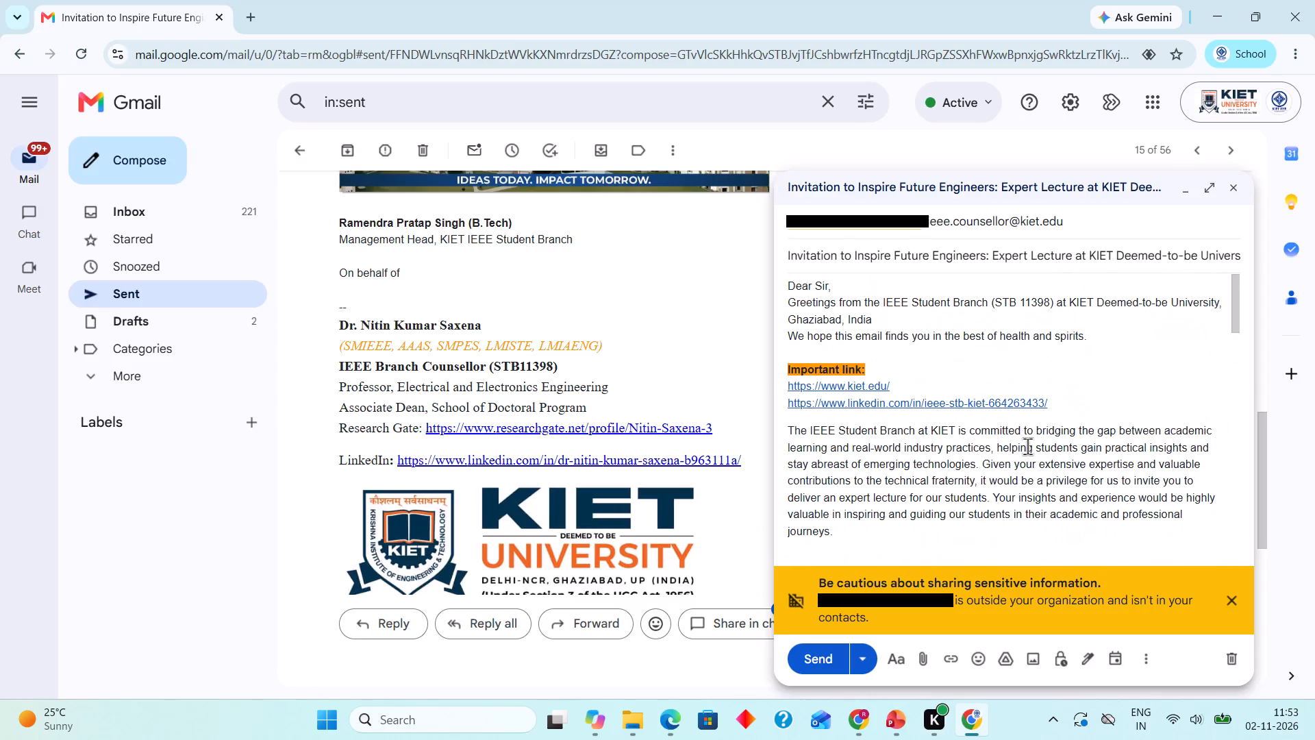
pyautogui.scroll(-5, 1027, 446)
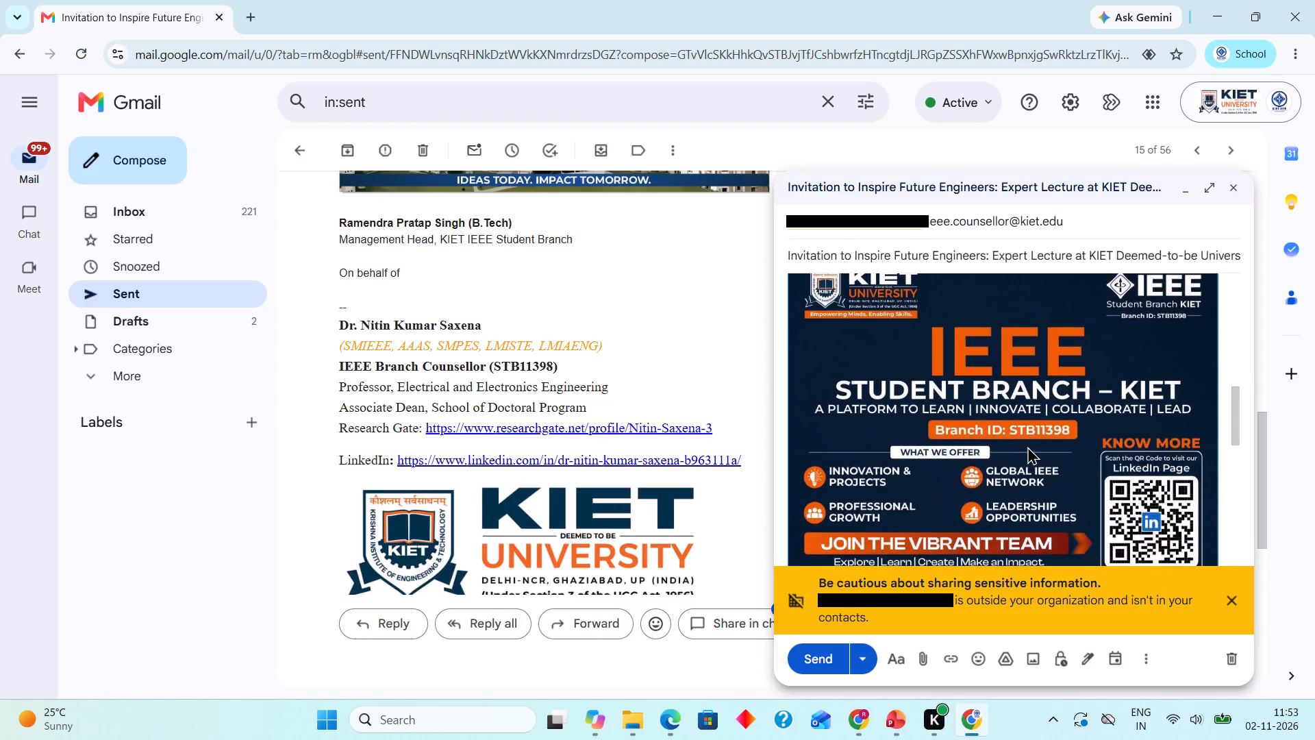
pyautogui.scroll(-5, 1027, 446)
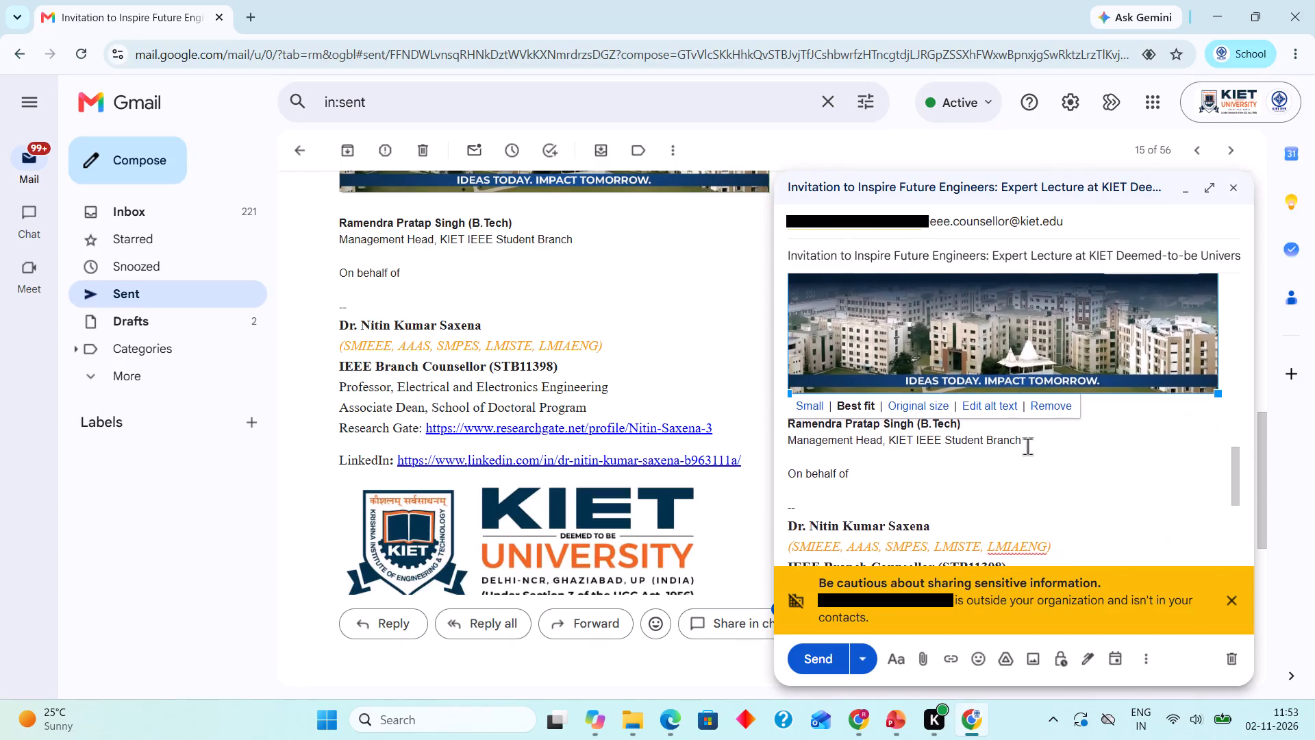
pyautogui.click(993, 480)
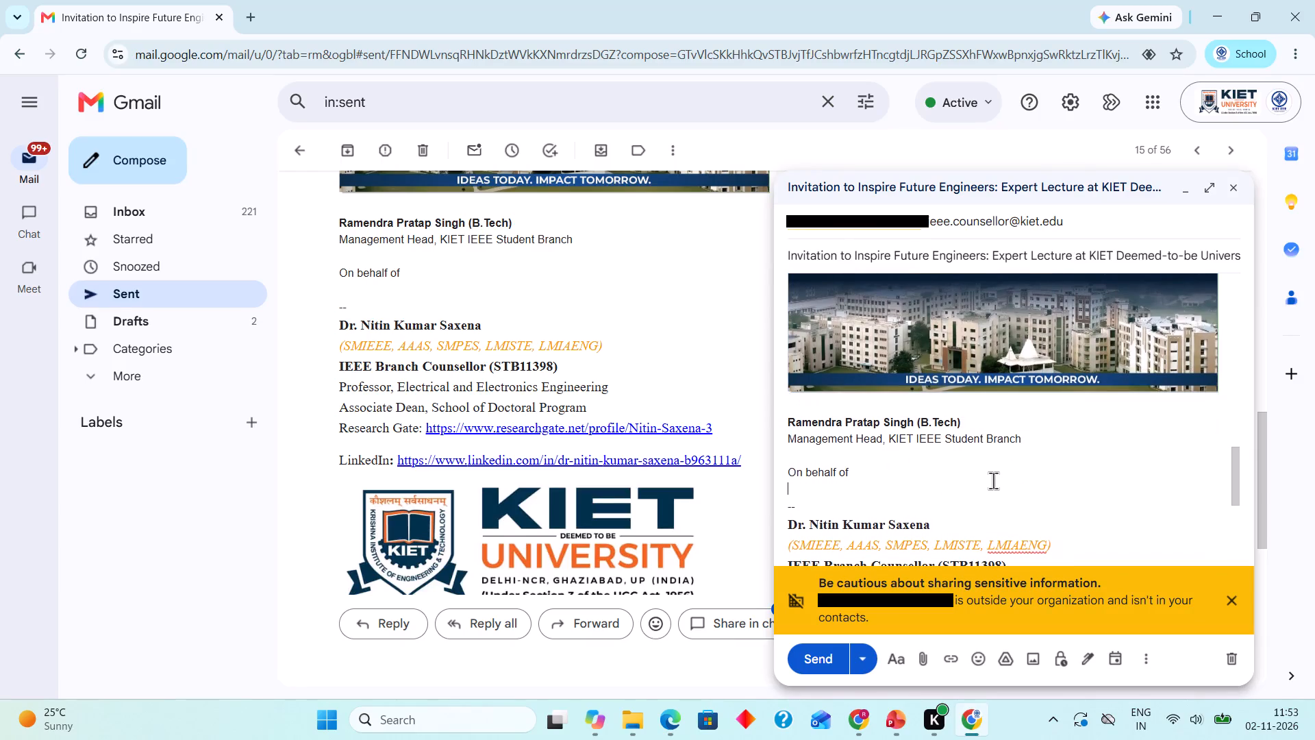
pyautogui.scroll(-2, 993, 480)
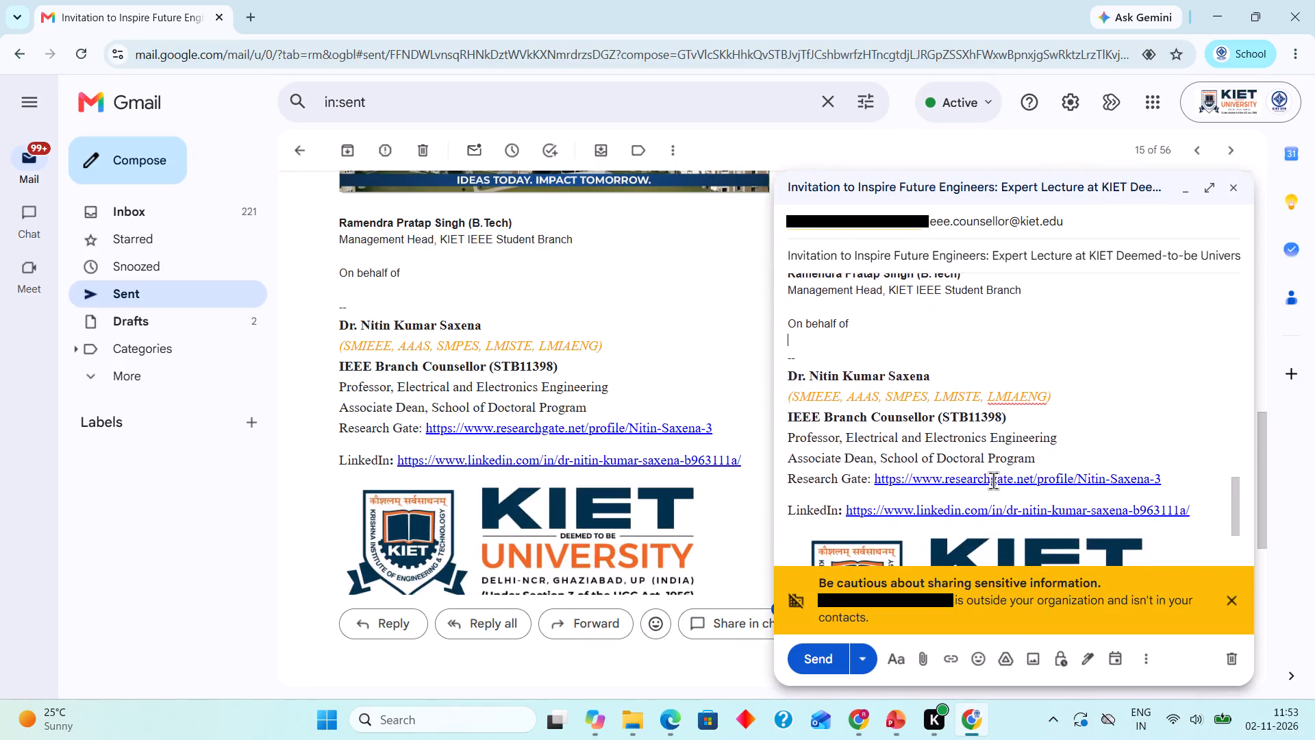
pyautogui.scroll(-1, 993, 480)
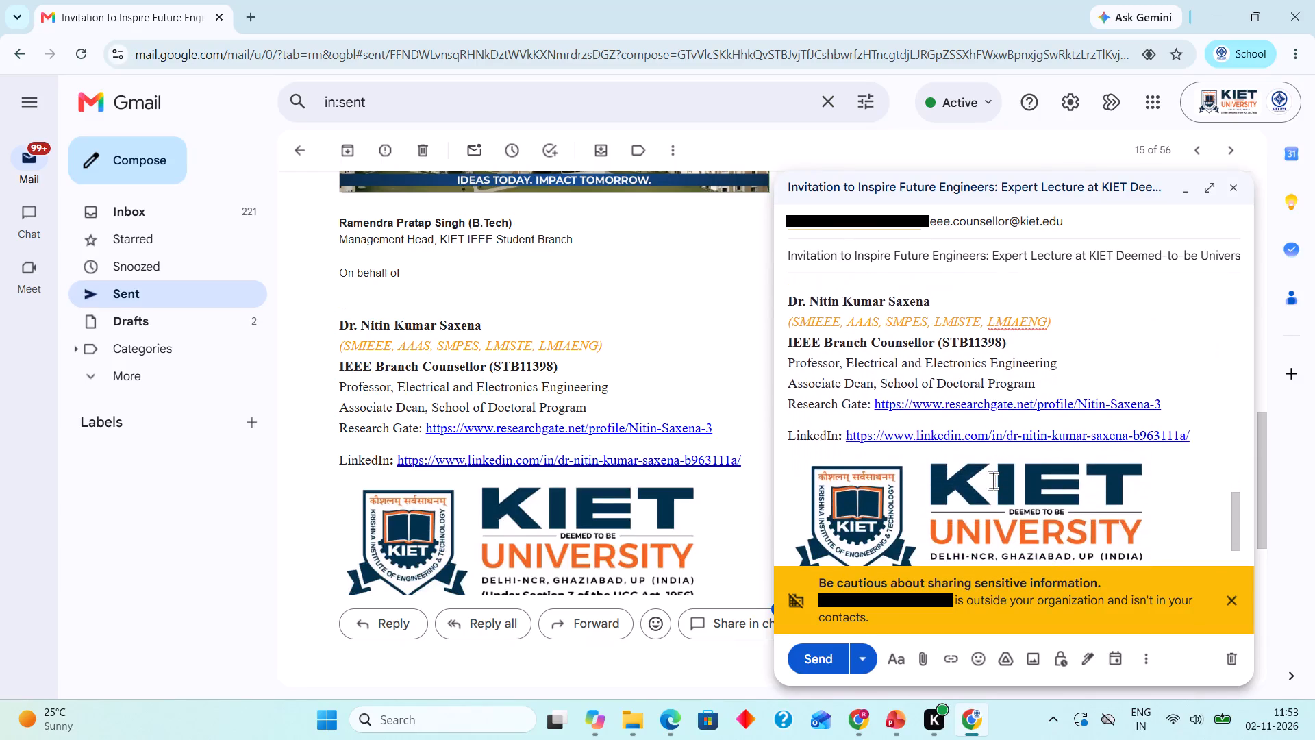
pyautogui.click(829, 656)
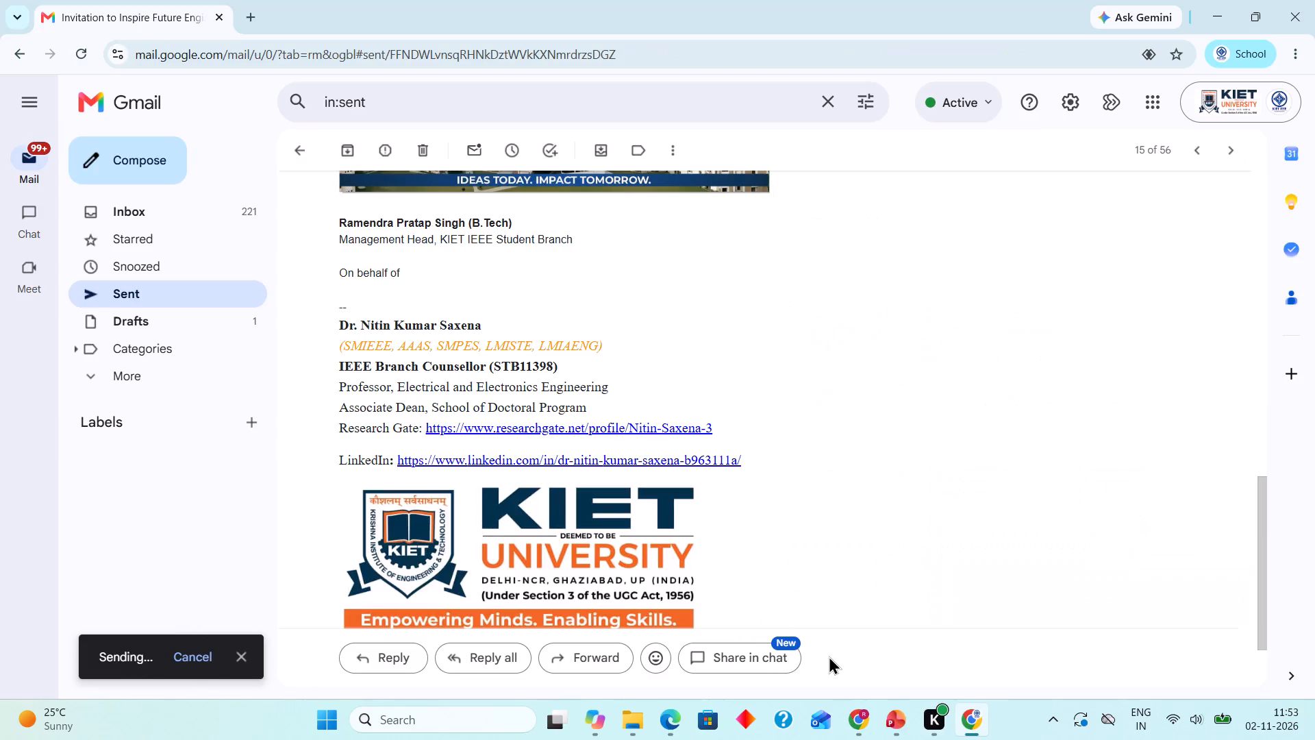
# Open the list of sent messages.
pyautogui.click(234, 298)
pyautogui.scroll(7, 431, 331)
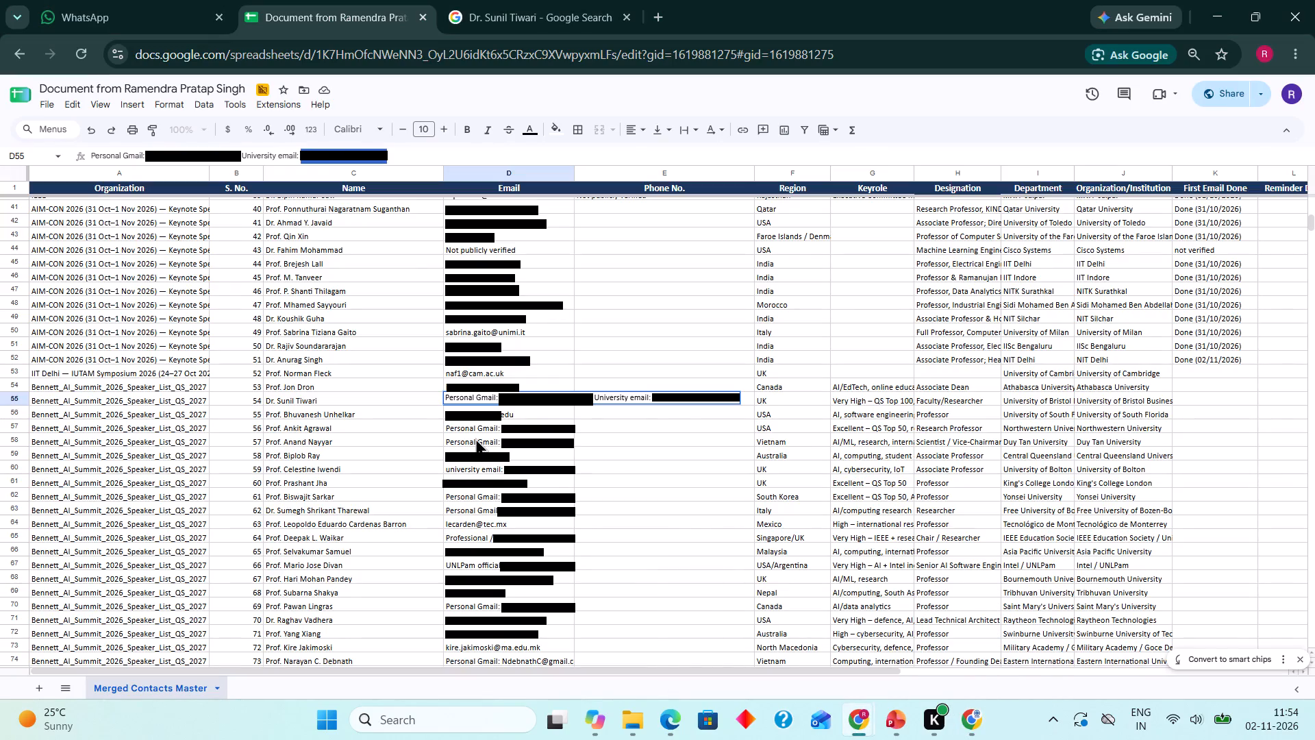
pyautogui.click(471, 413)
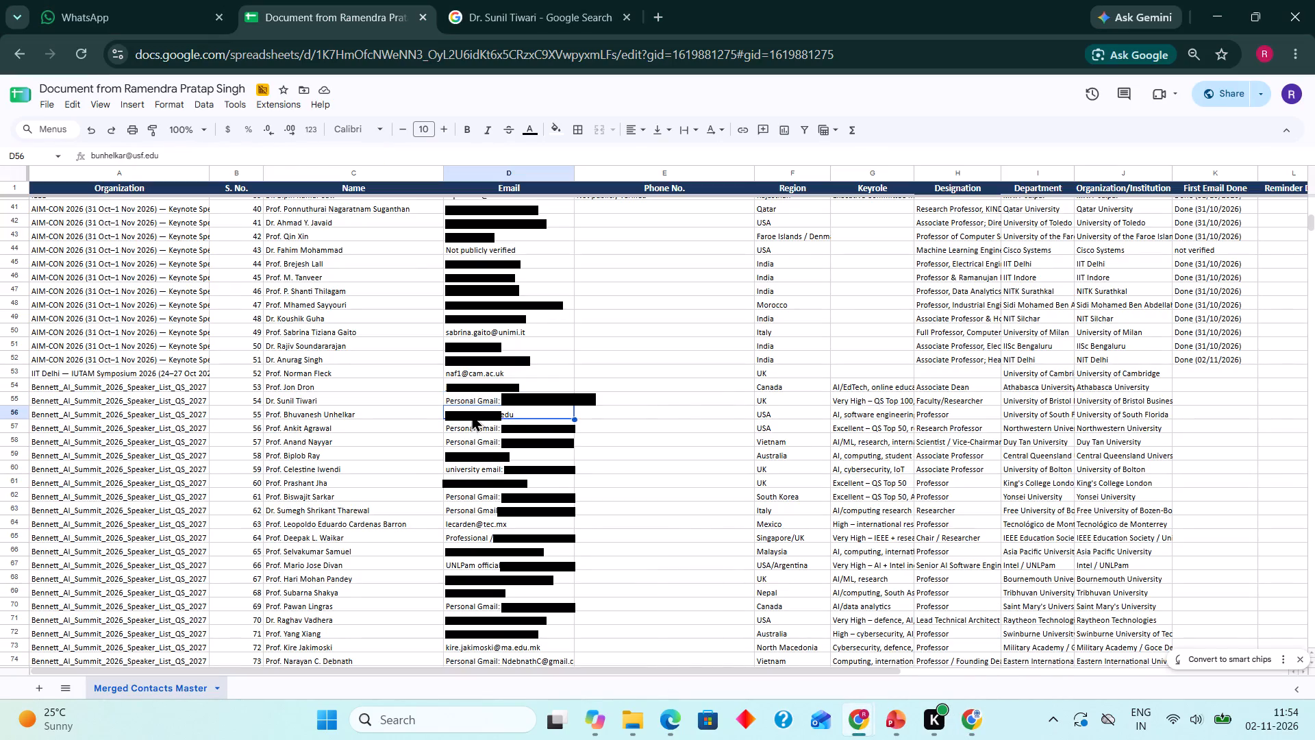
pyautogui.hotkey('ctrl', 'c')
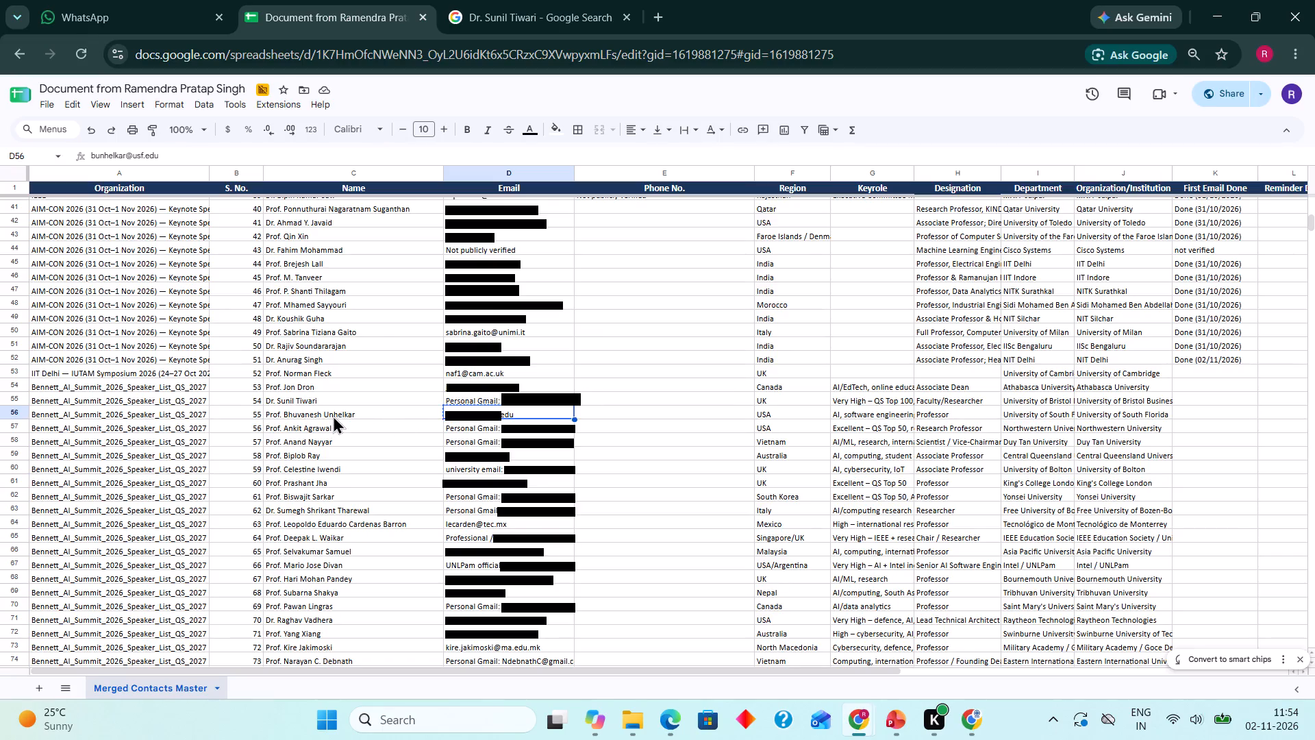
pyautogui.click(333, 415)
pyautogui.hotkey('ctrl', 'c')
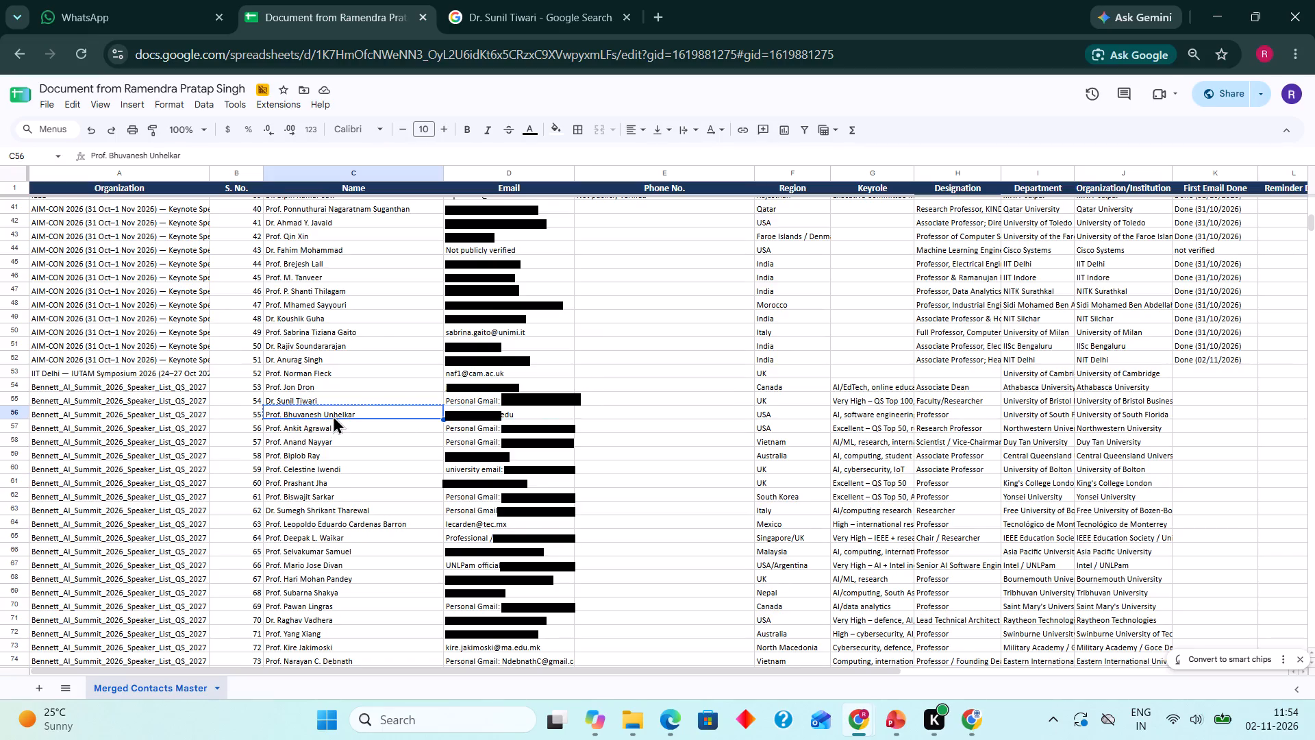
pyautogui.click(540, 0)
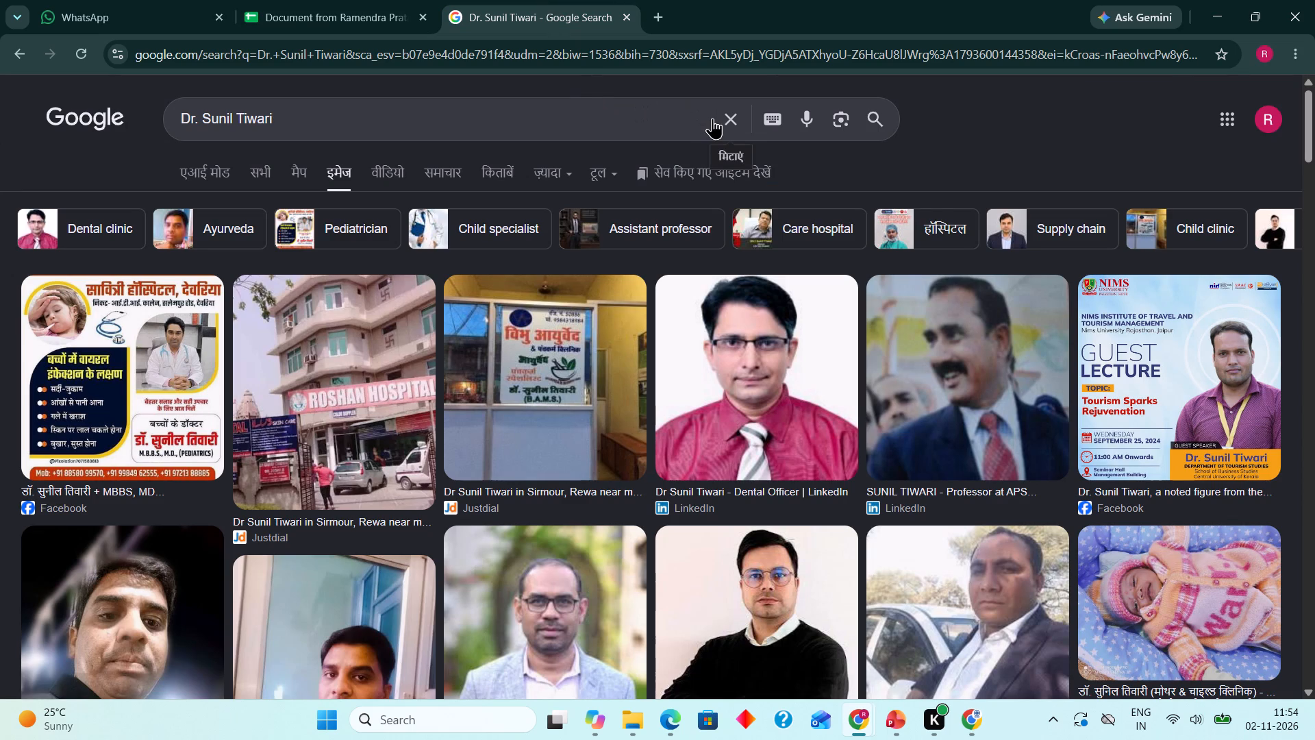
pyautogui.click(718, 117)
pyautogui.hotkey('ctrl', 'v')
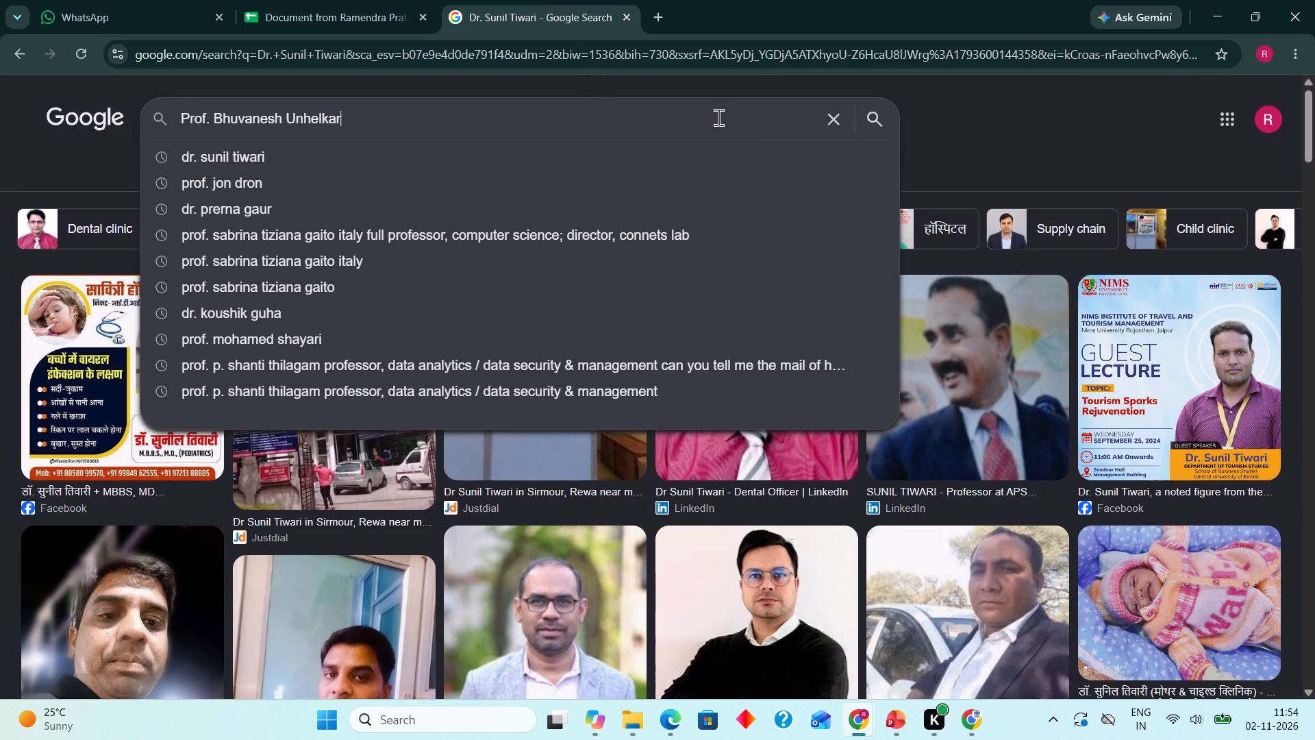
pyautogui.press('Return')
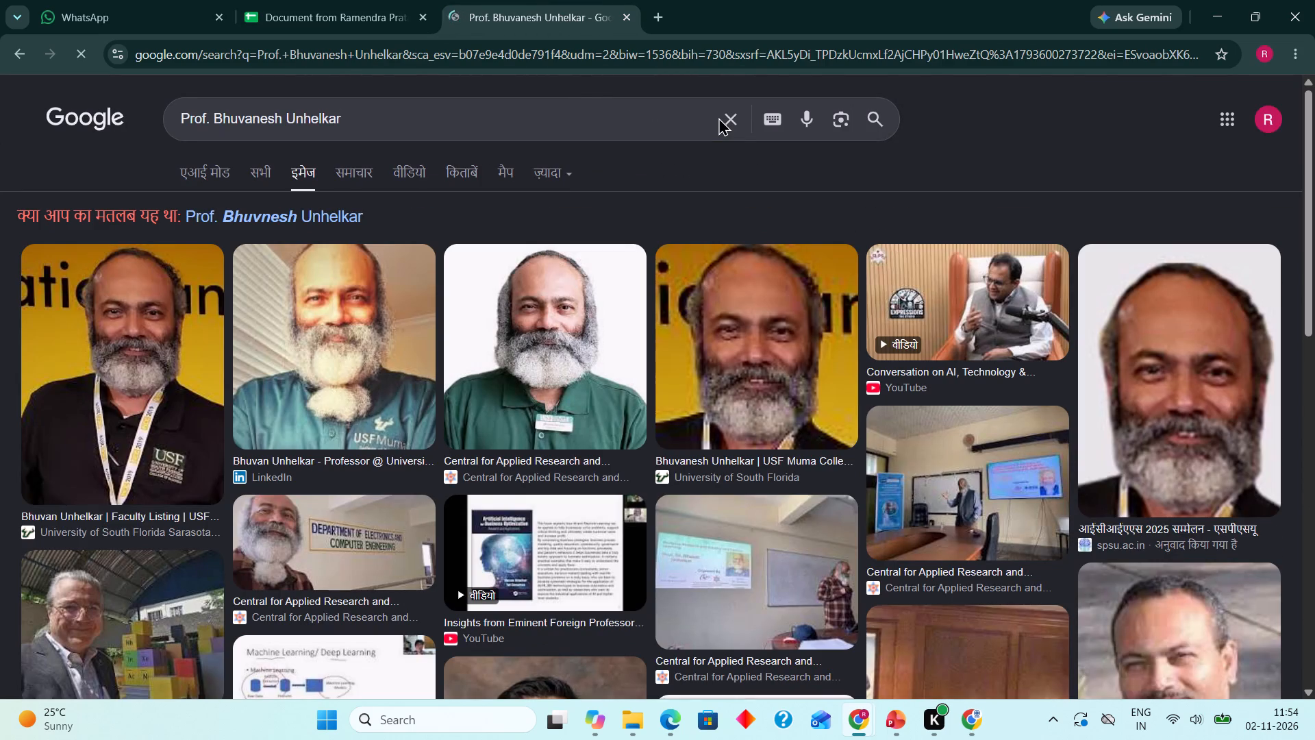
pyautogui.click(355, 1)
pyautogui.click(522, 0)
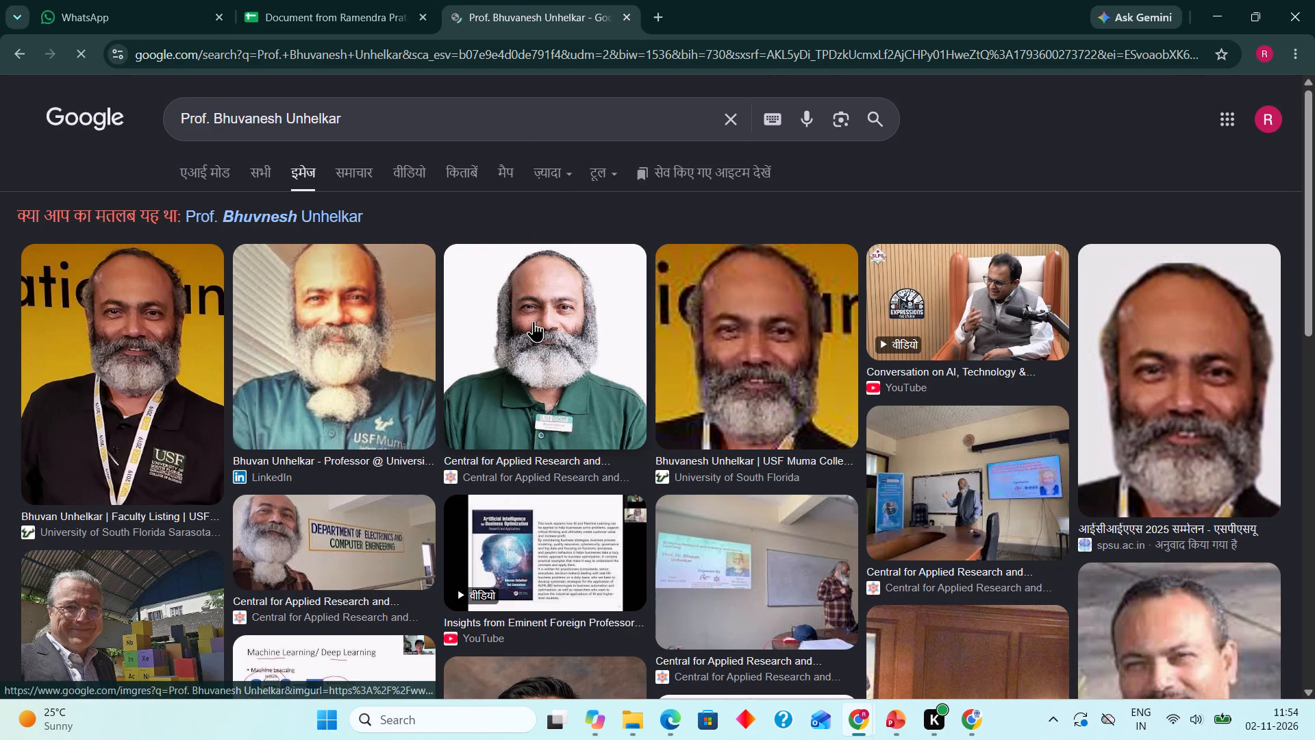
pyautogui.hscroll(1, 534, 321)
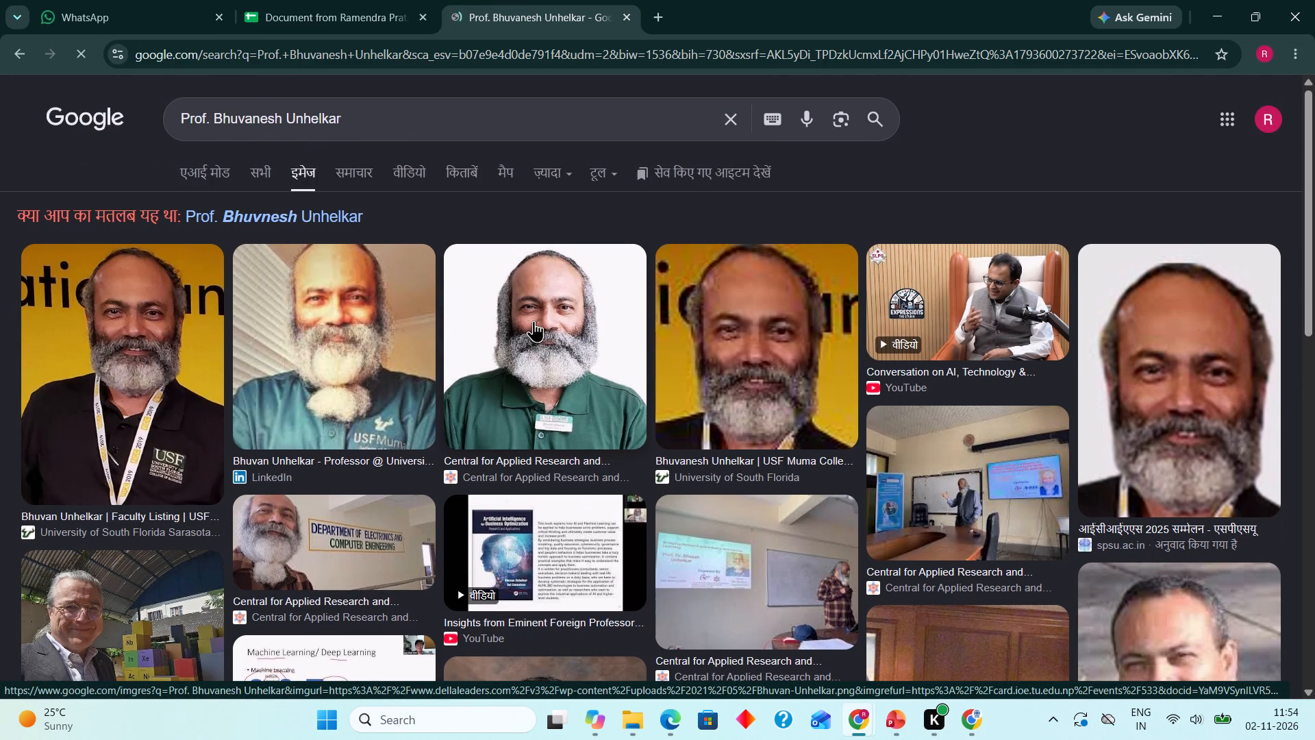
pyautogui.click(296, 3)
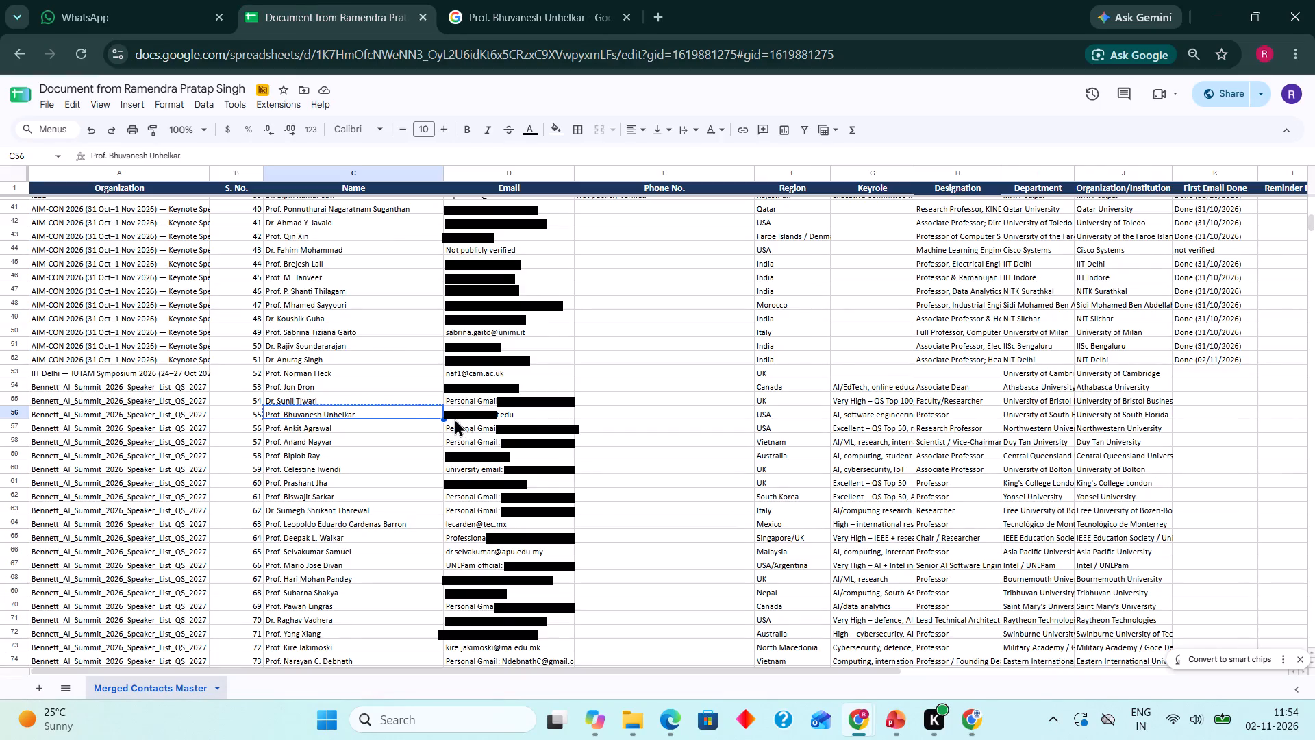
pyautogui.click(467, 415)
pyautogui.hotkey('ctrl', 'c')
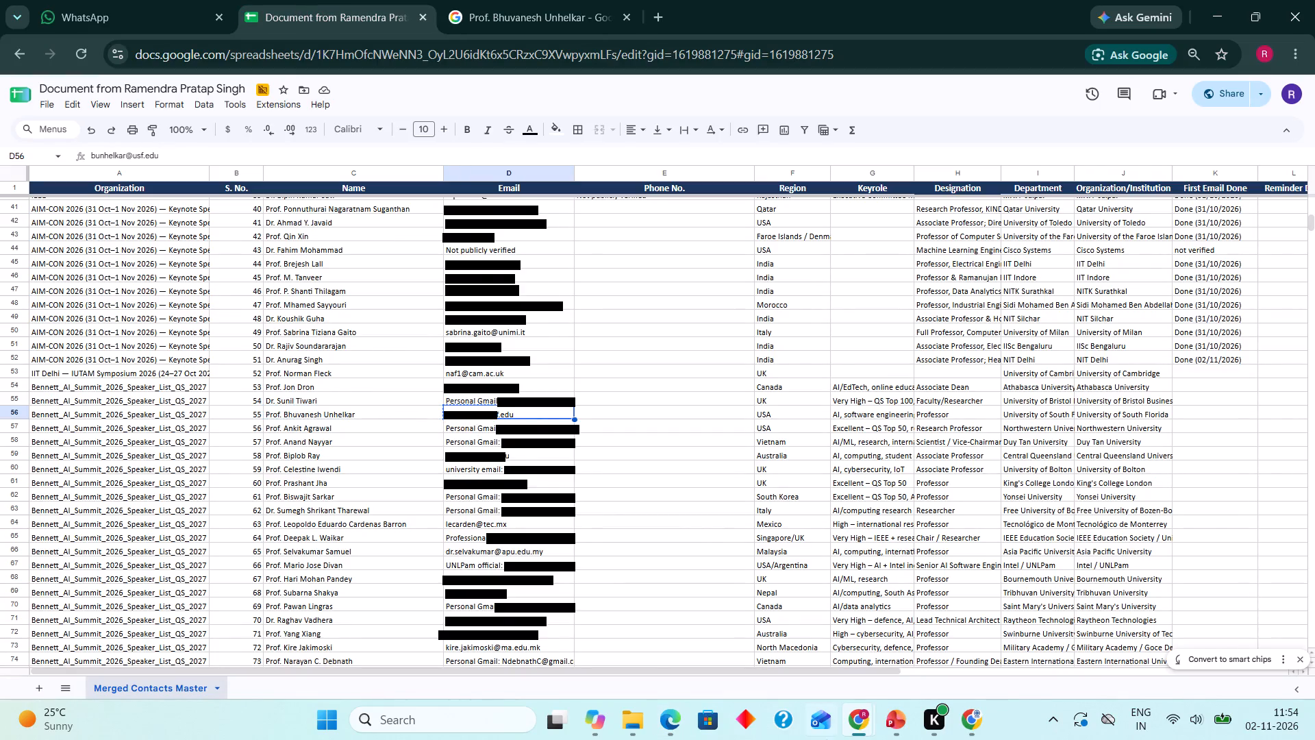
pyautogui.click(957, 721)
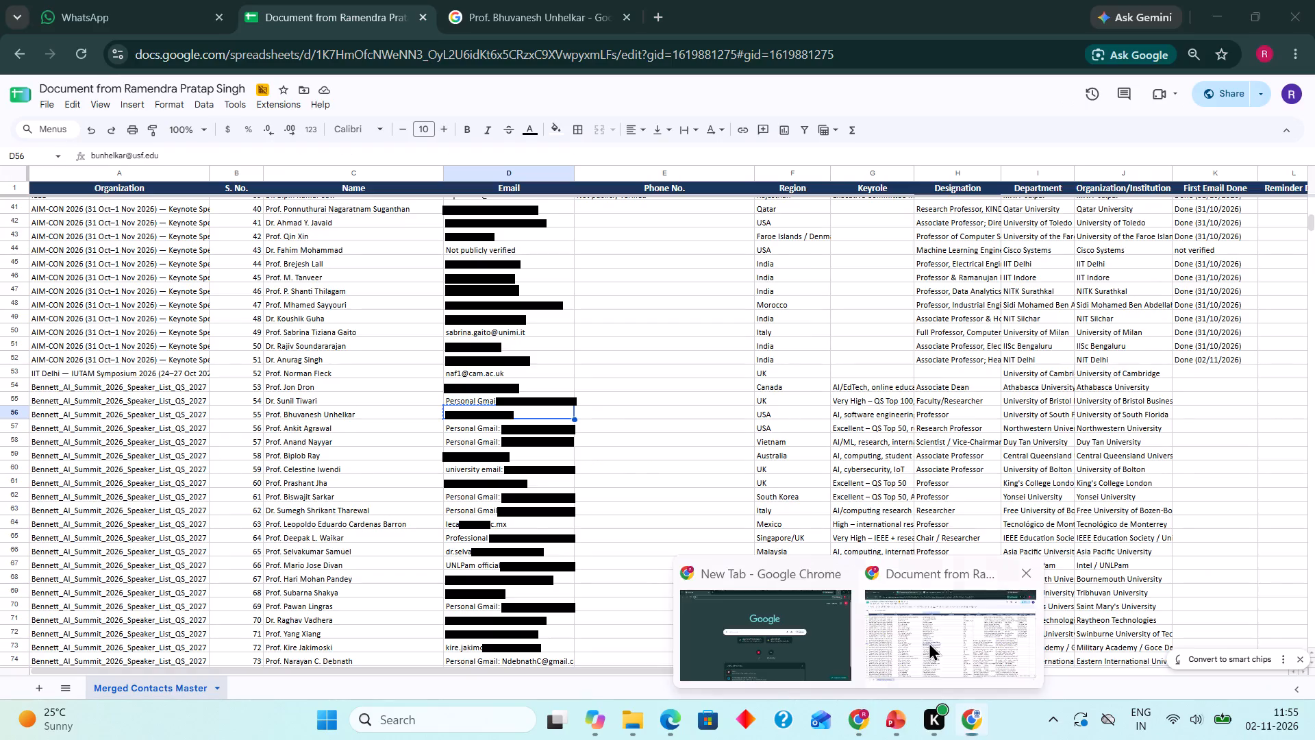
pyautogui.click(529, 425)
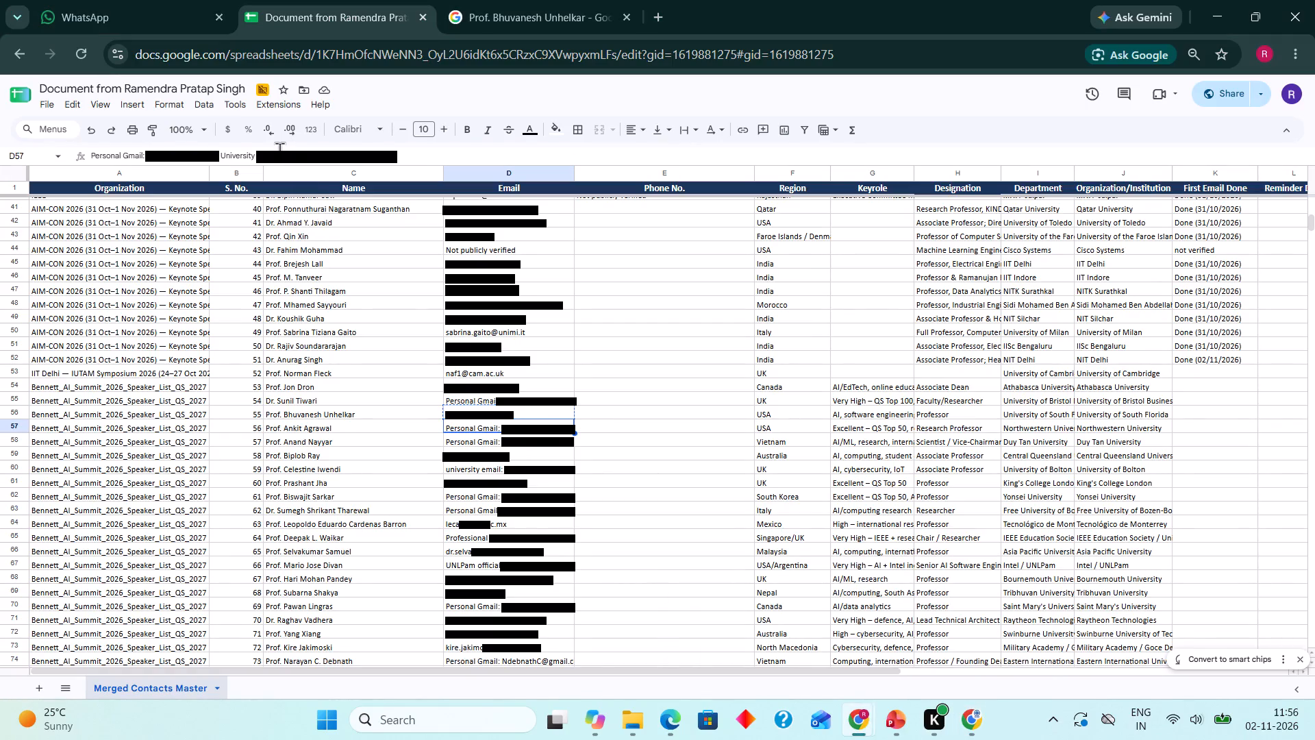
pyautogui.moveTo(279, 151); pyautogui.dragTo(395, 153)
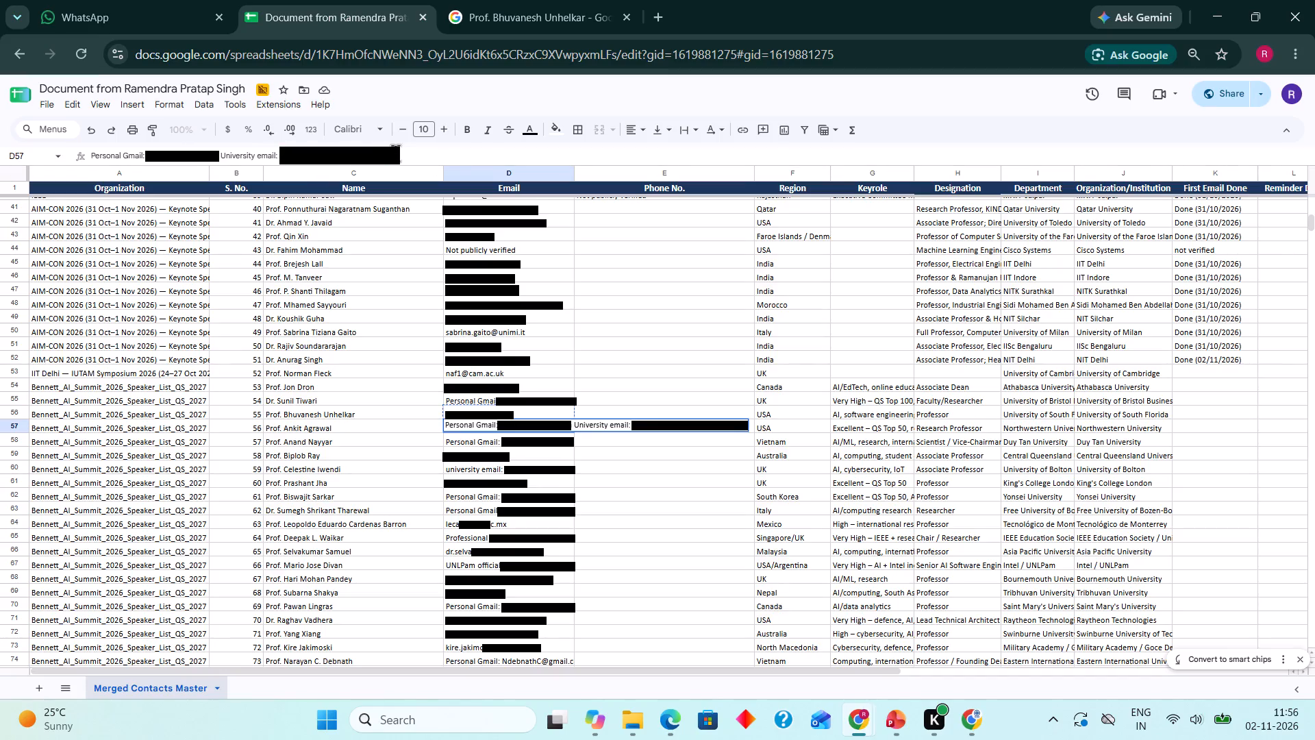
pyautogui.moveTo(395, 153); pyautogui.dragTo(397, 153)
pyautogui.hotkey('ctrl', 'c')
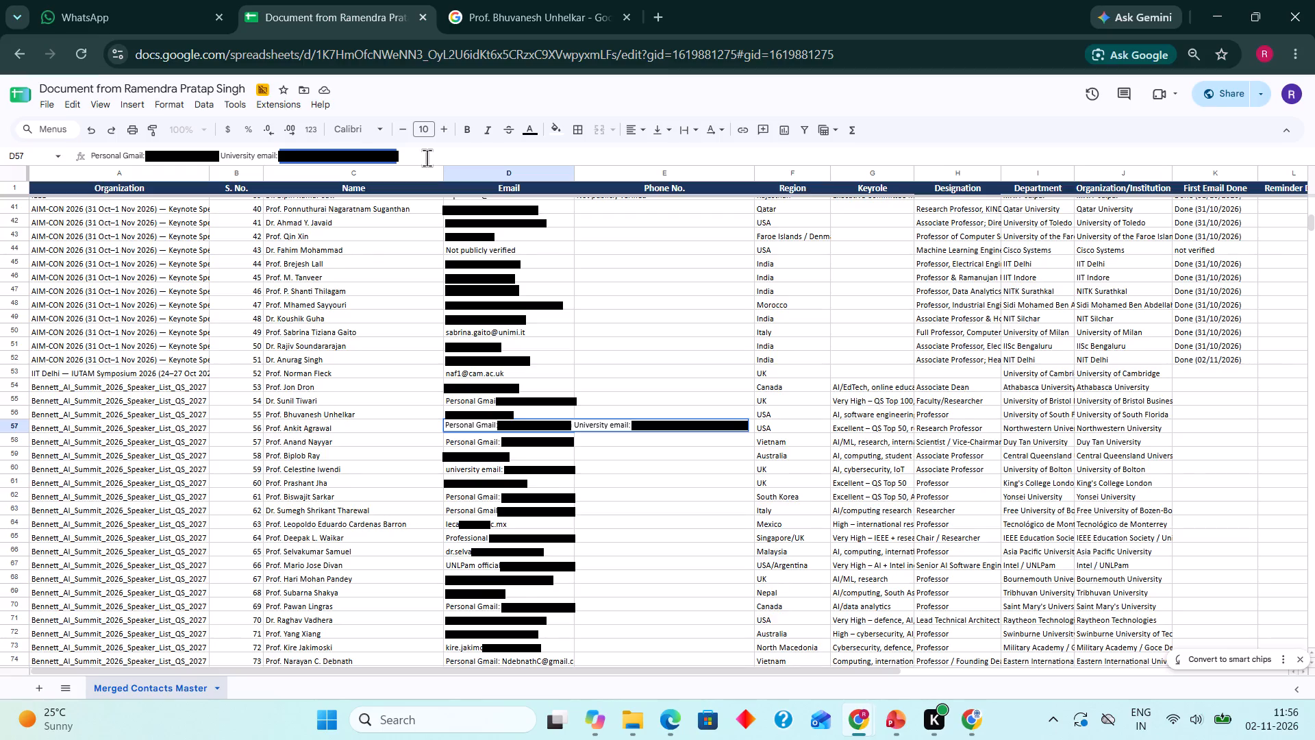
pyautogui.click(427, 158)
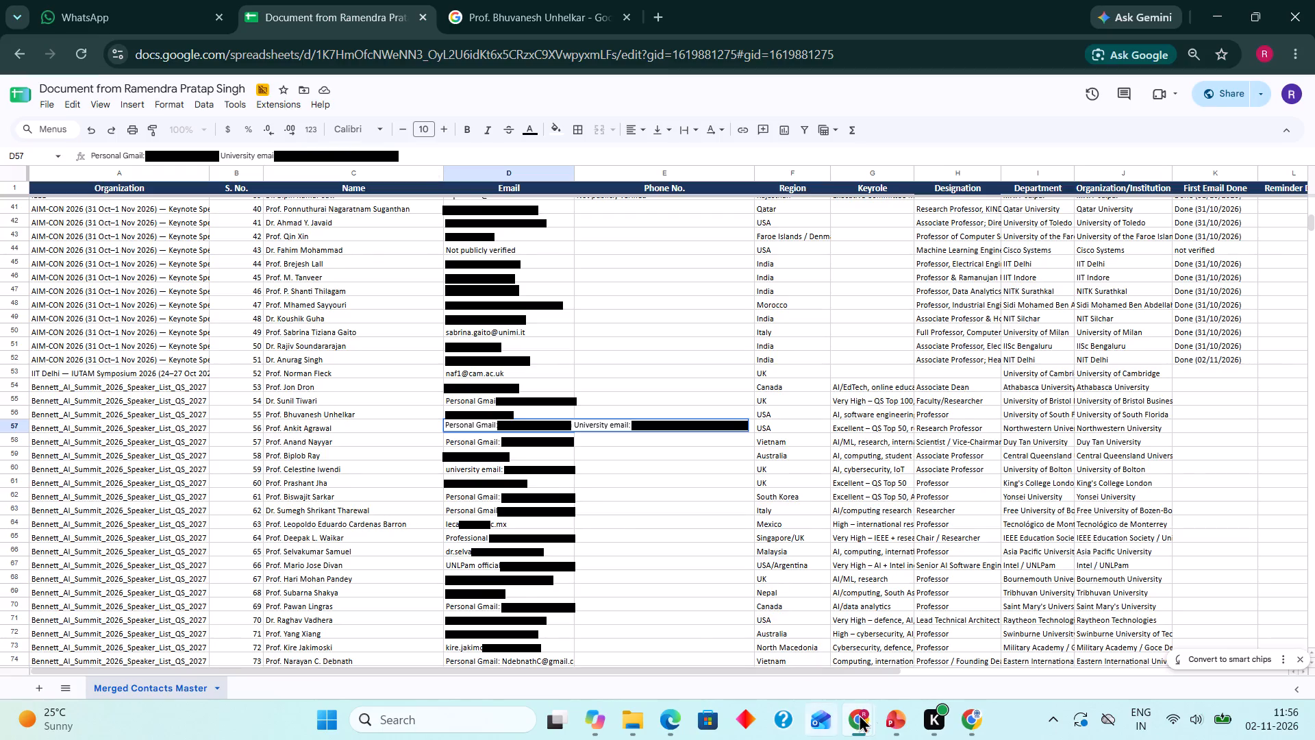
pyautogui.click(958, 728)
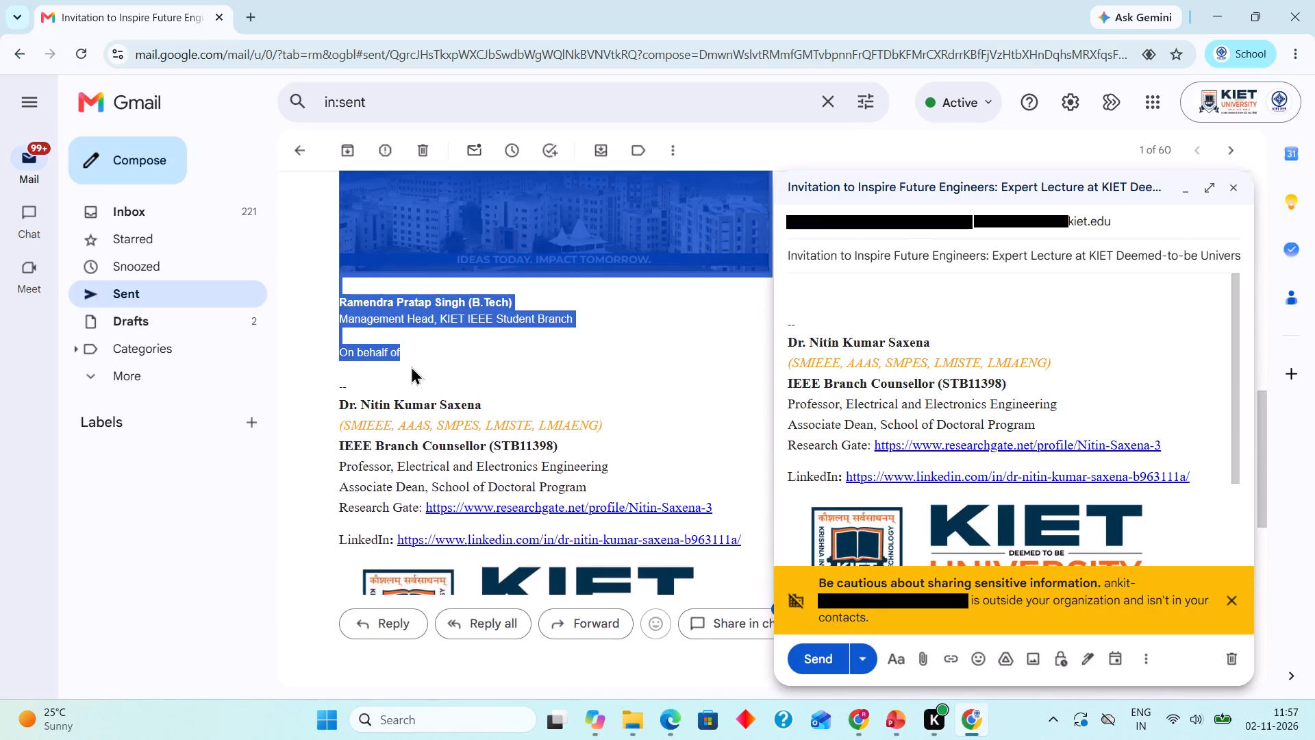
# Paste the copied invitation body above the counsellor's signature, check it through, and delete the extra blank line after "On behalf of".
pyautogui.click(840, 284)
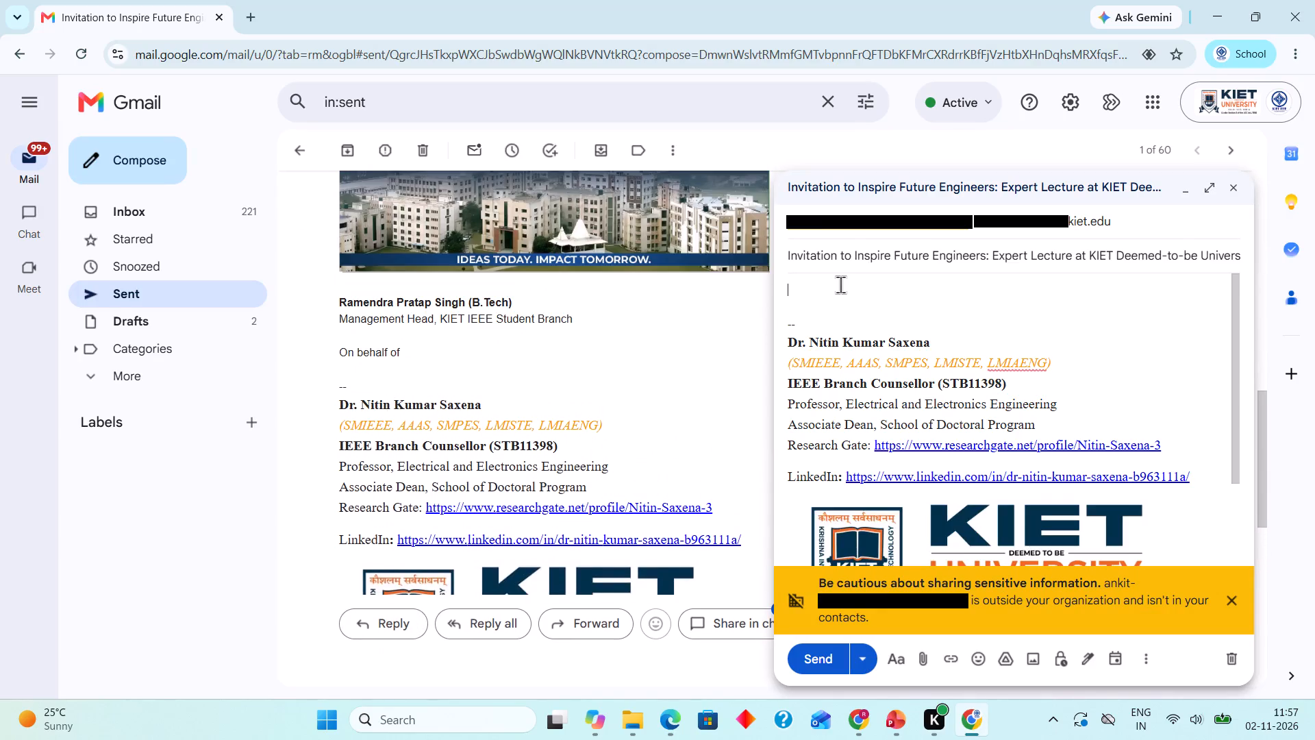
pyautogui.hotkey('ctrl', 'v')
pyautogui.scroll(7, 875, 351)
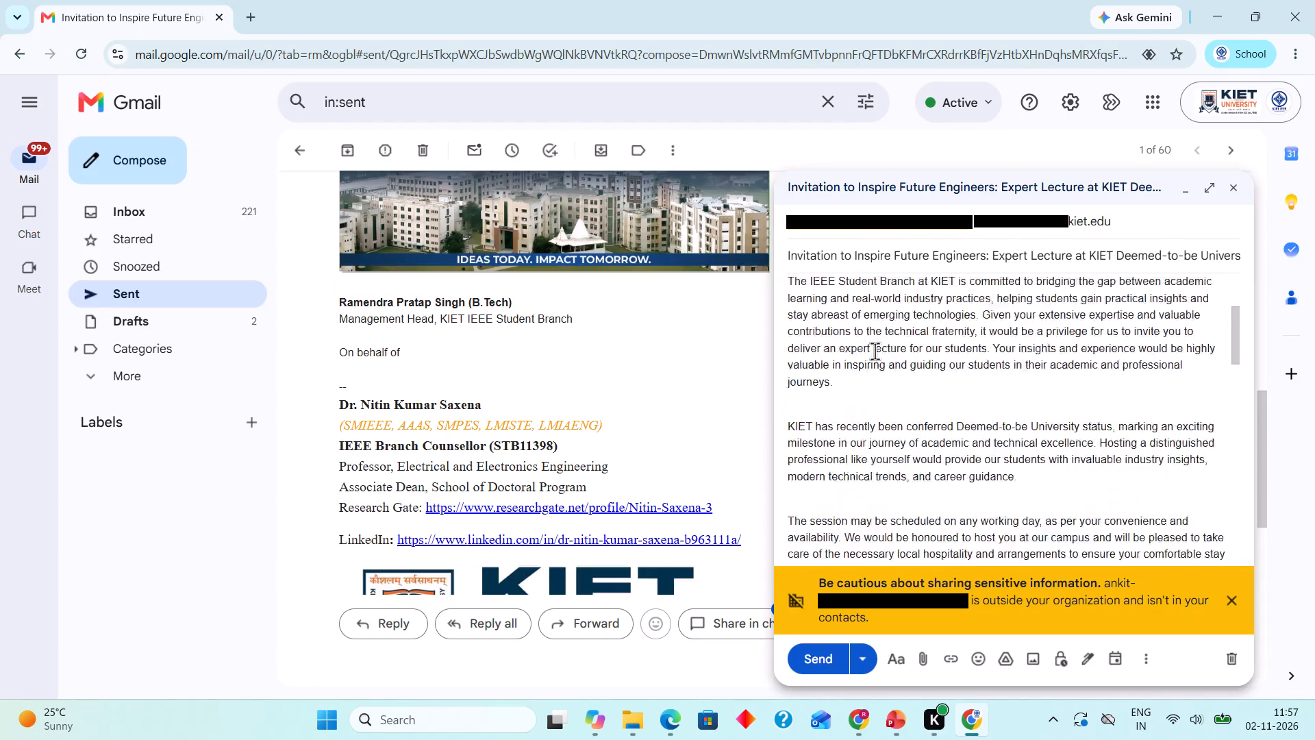
pyautogui.scroll(3, 875, 351)
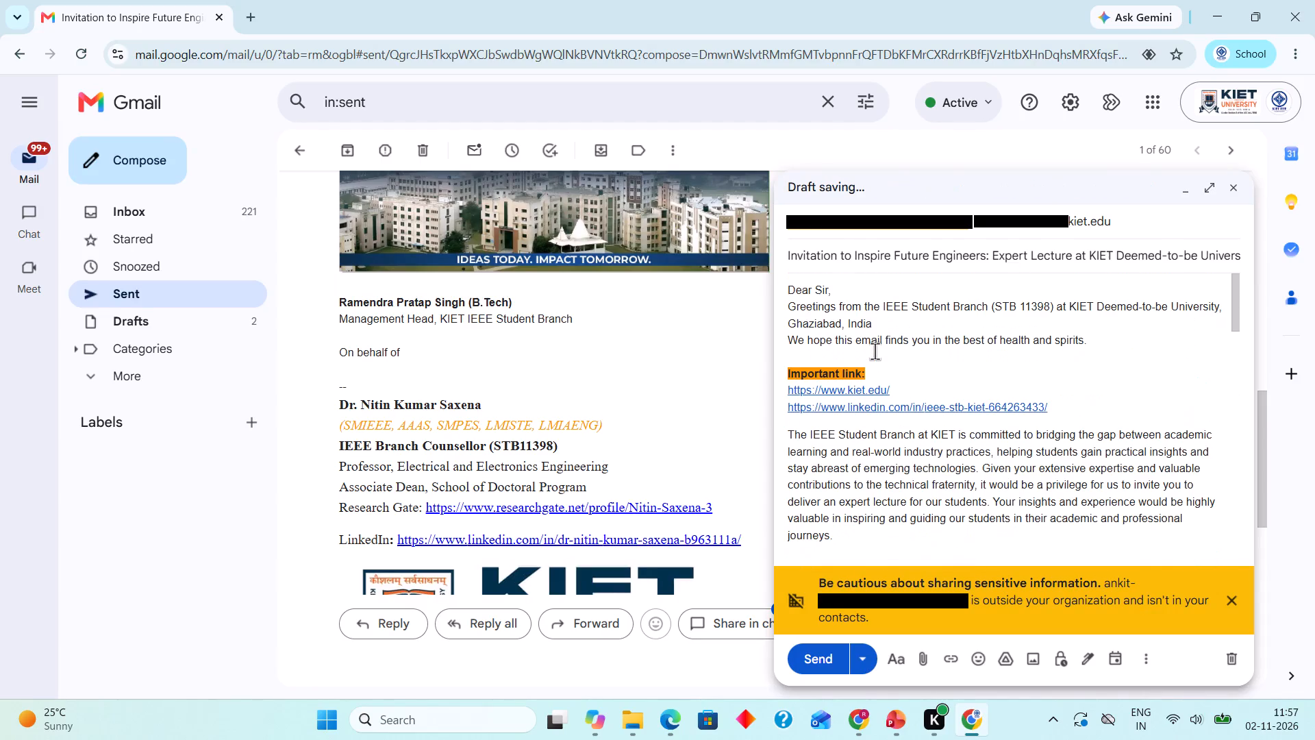
pyautogui.scroll(-8, 875, 351)
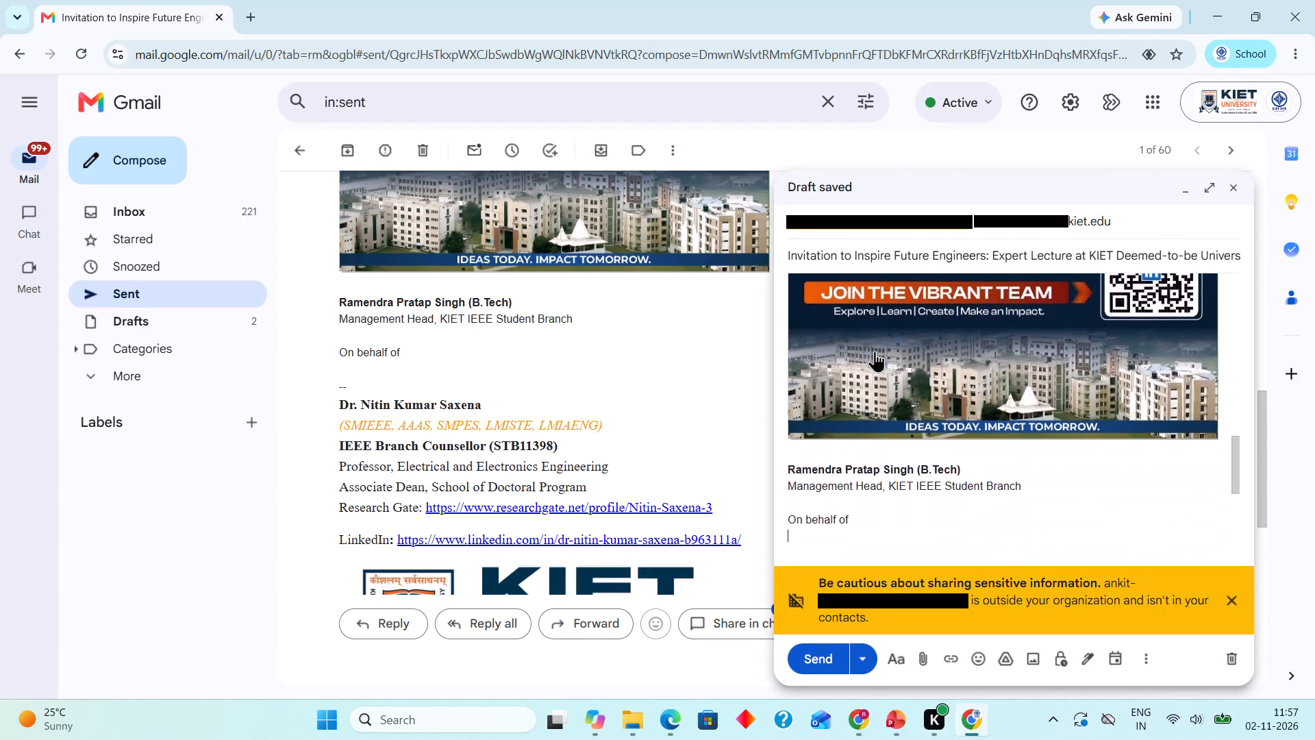
pyautogui.scroll(-3, 875, 351)
pyautogui.scroll(2, 875, 351)
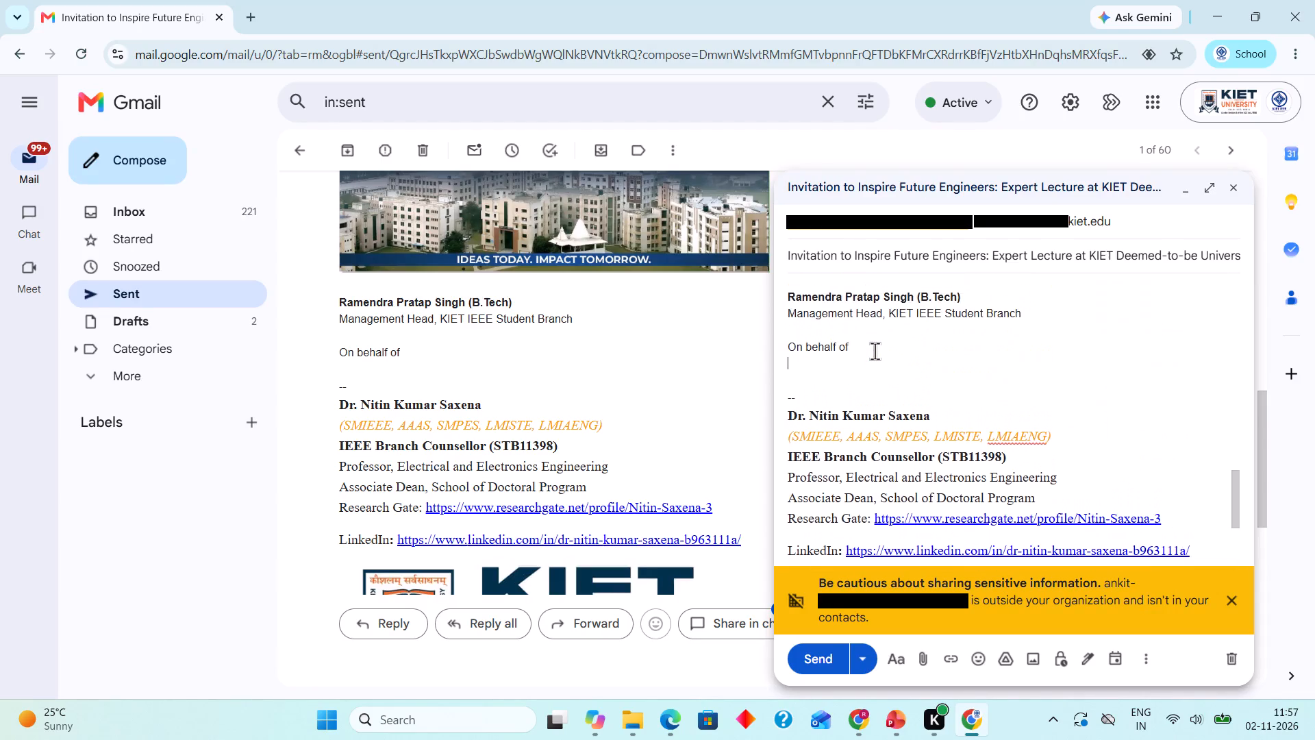
pyautogui.press('BackSpace')
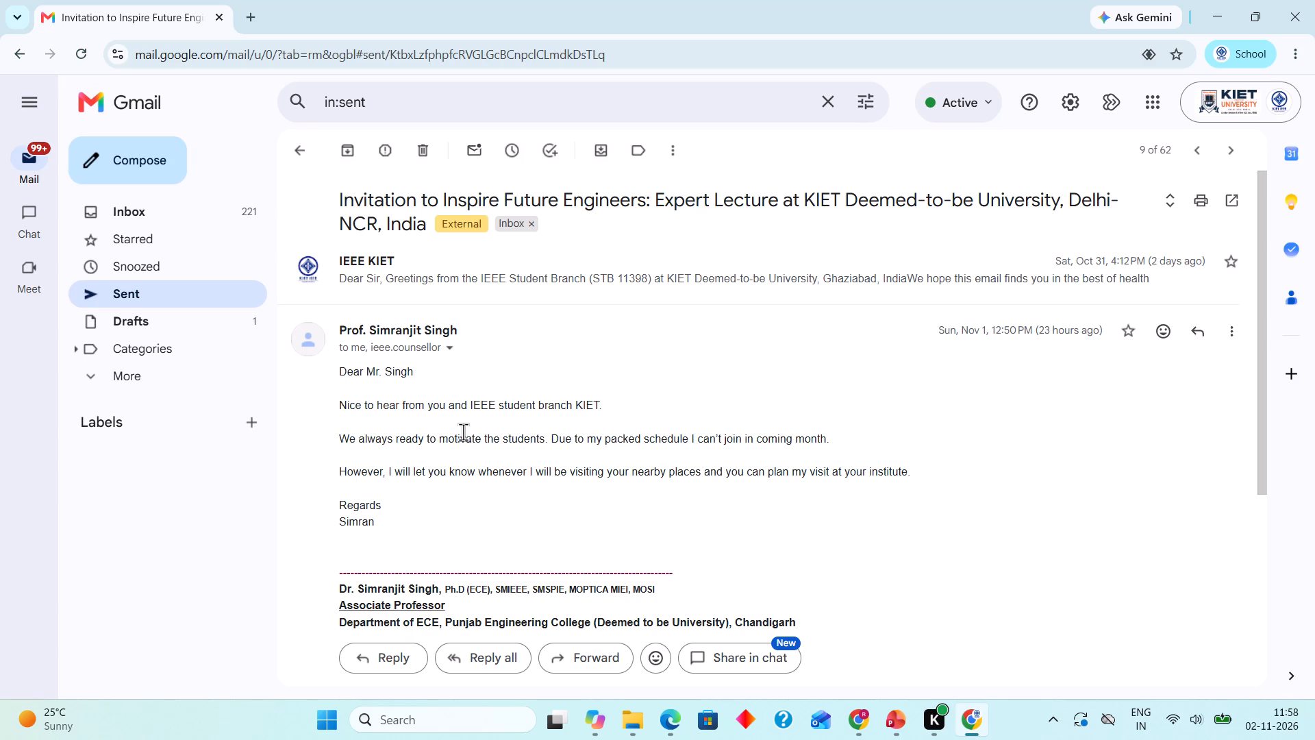
# Read the Punjab Engineering College professor's reply to the invitation, including the sender's picture and signature details.
pyautogui.click(310, 338)
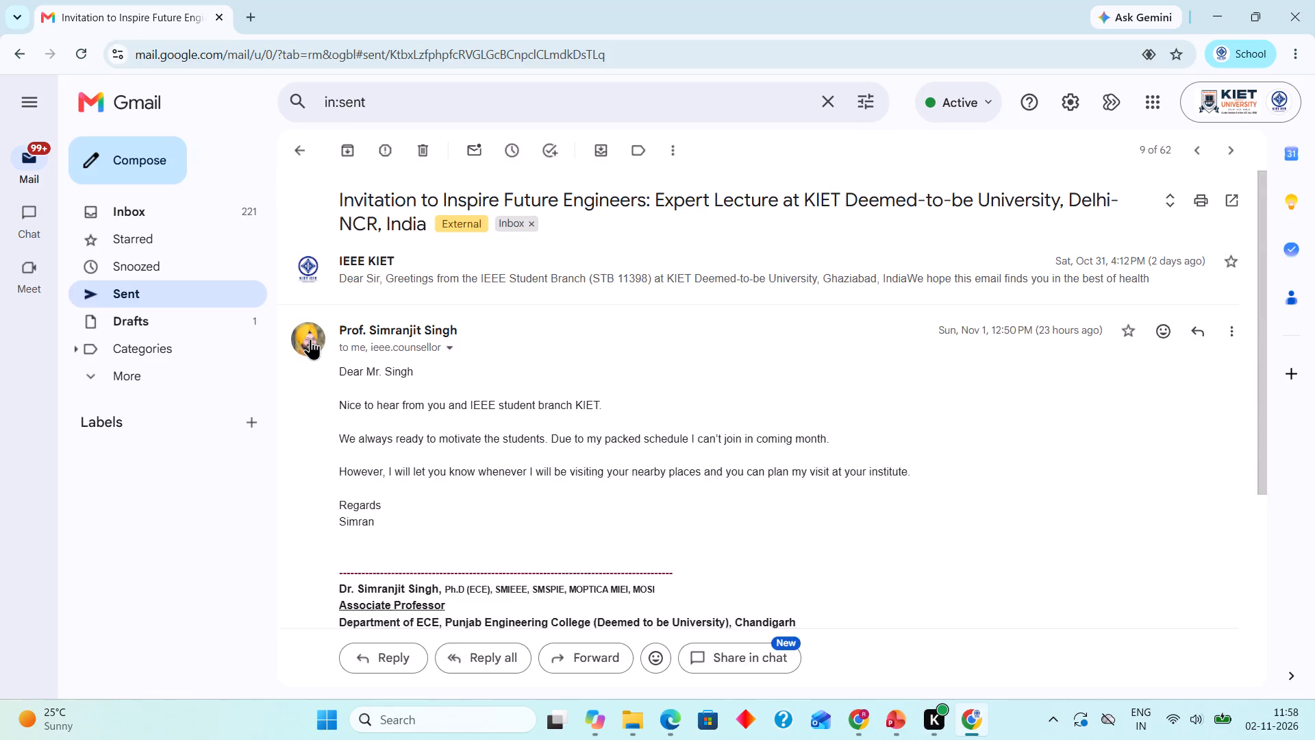
pyautogui.click(310, 338)
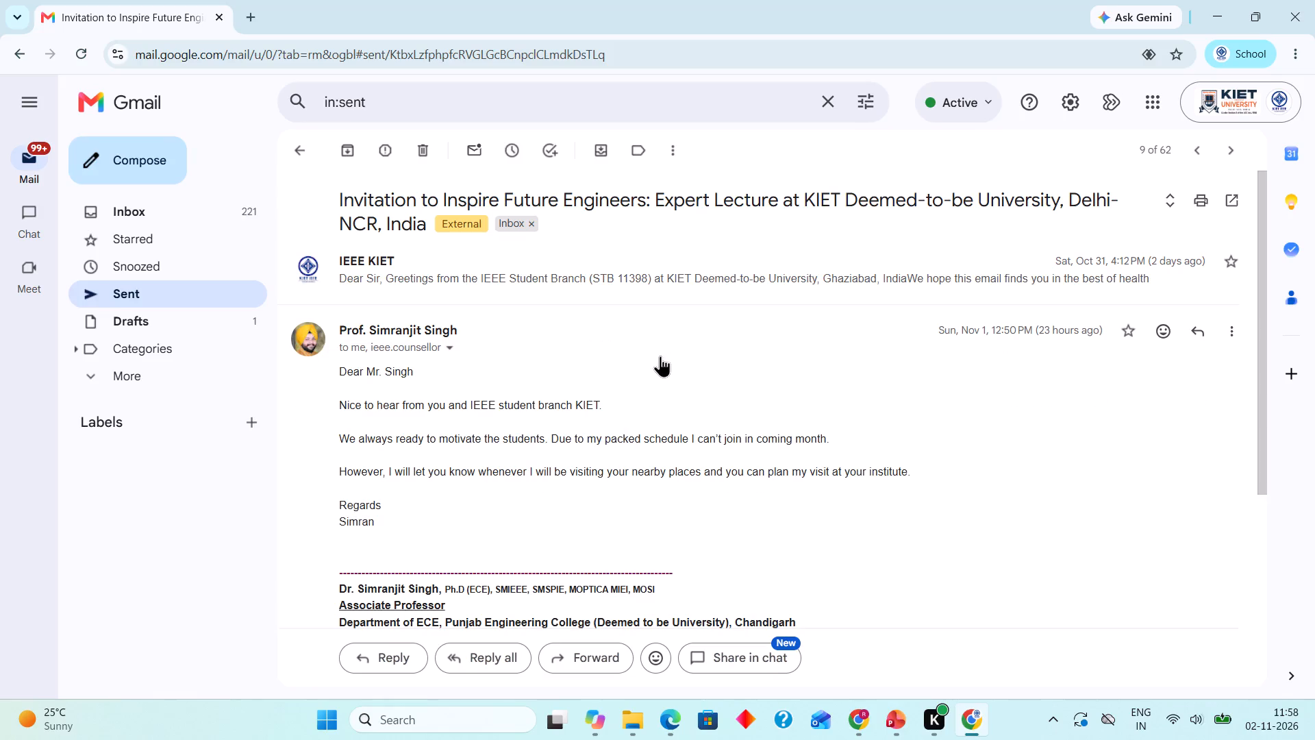
pyautogui.scroll(-1, 557, 465)
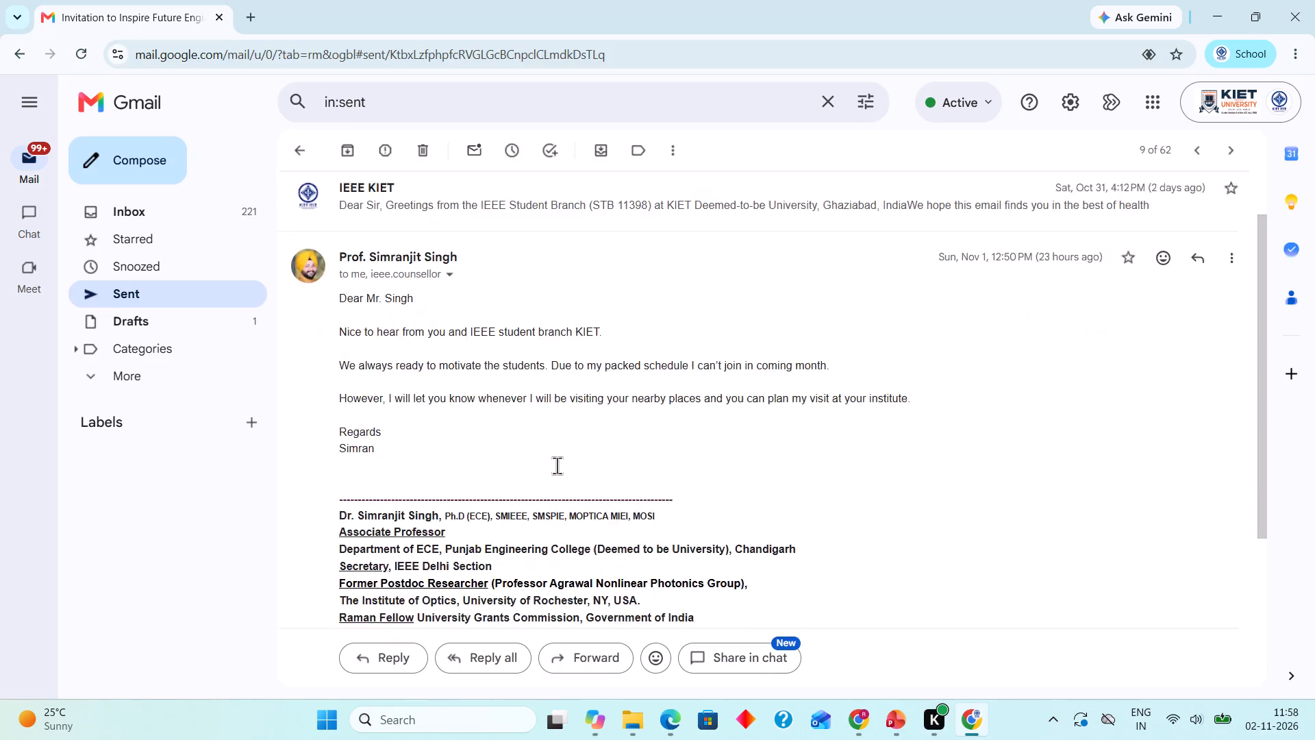
pyautogui.scroll(-1, 557, 465)
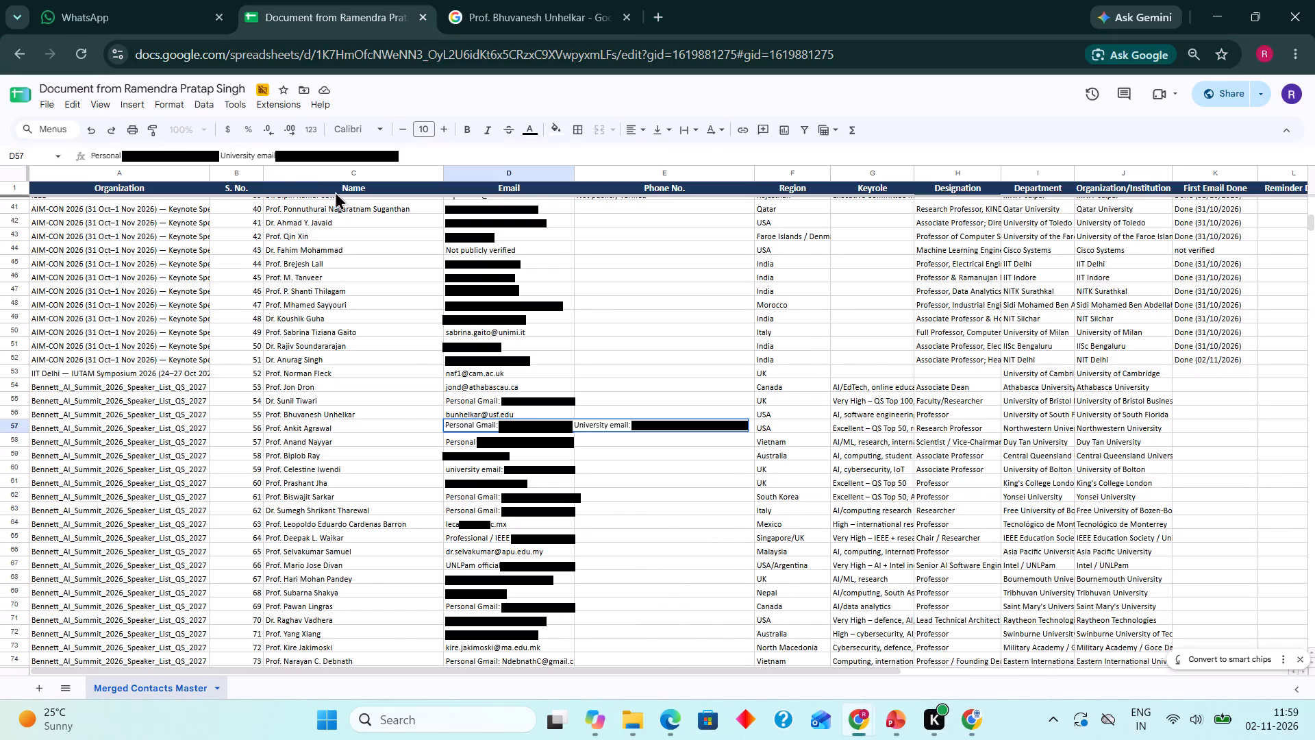
pyautogui.click(277, 154)
pyautogui.moveTo(281, 156); pyautogui.dragTo(349, 153)
pyautogui.moveTo(349, 153); pyautogui.dragTo(407, 153)
pyautogui.hotkey('ctrl', 'c')
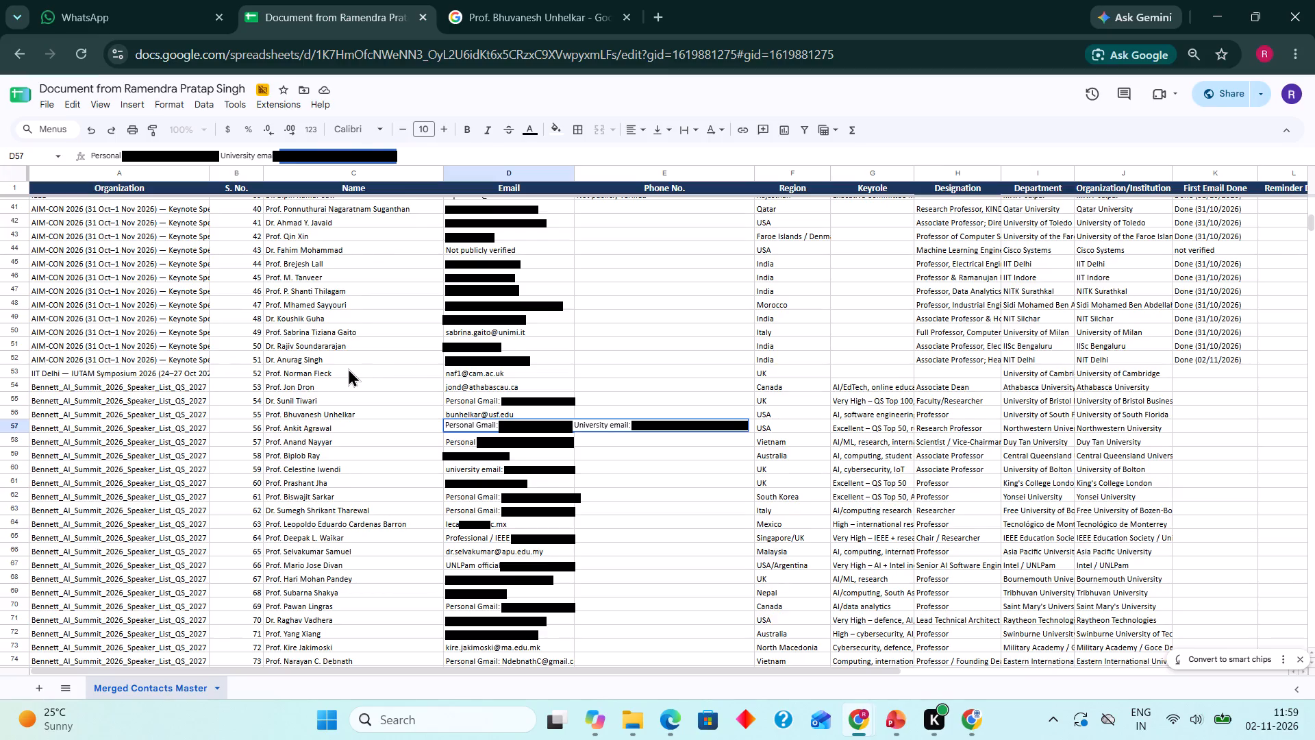
# Look through the contacts spreadsheet from row 54 to the end of the list and back to the first rows.
pyautogui.click(375, 384)
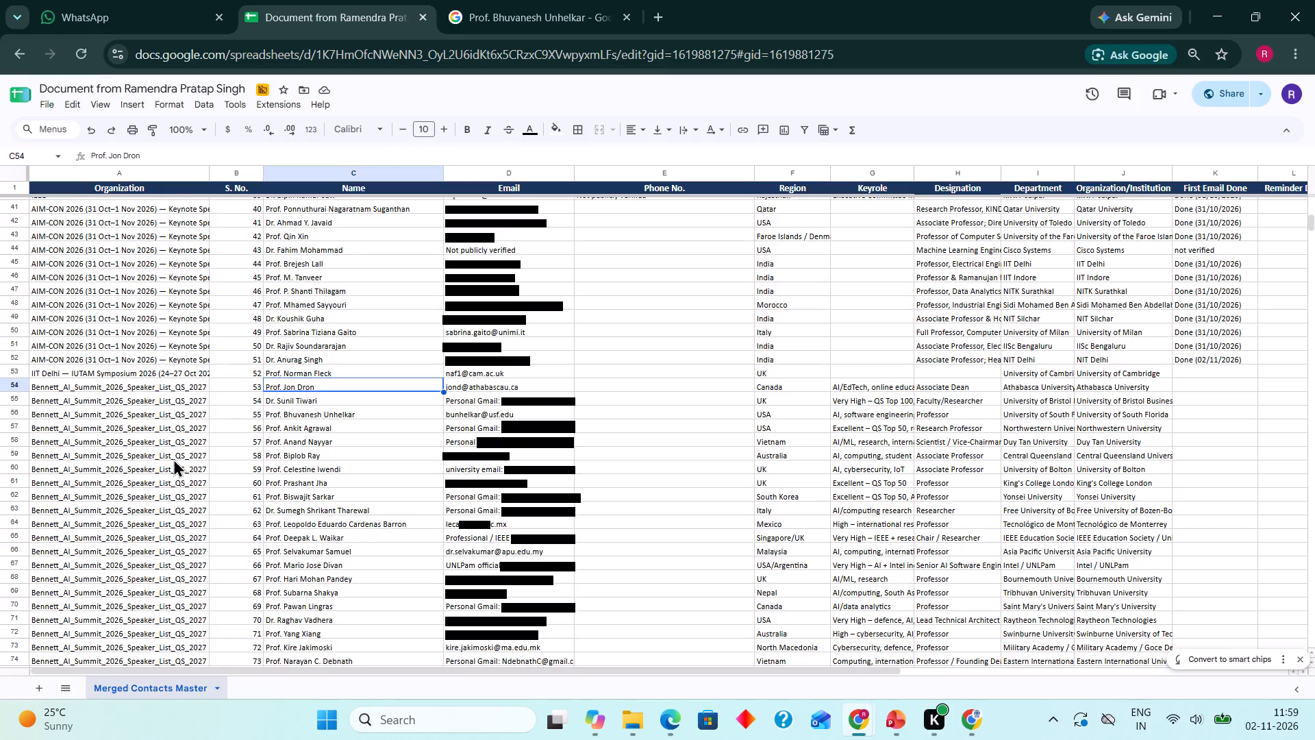
pyautogui.scroll(-4, 173, 458)
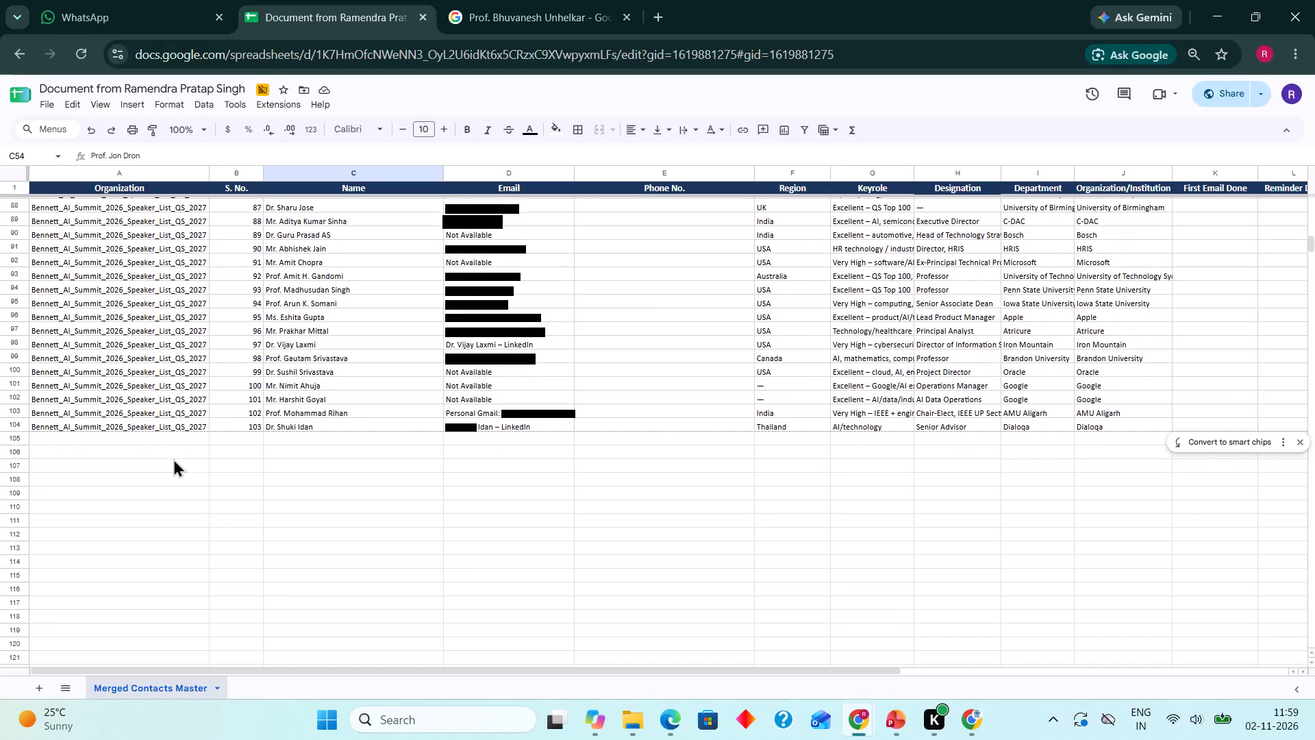
pyautogui.scroll(1, 320, 424)
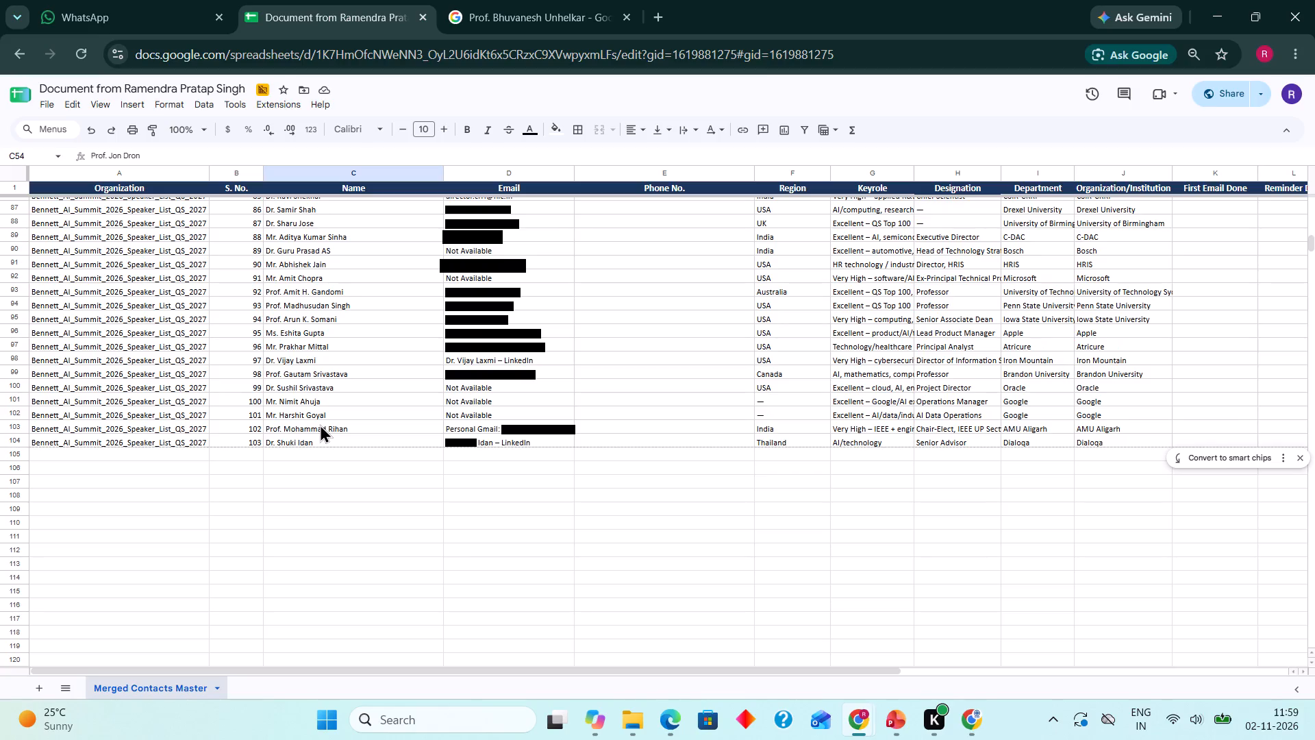
pyautogui.hscroll(1, 320, 424)
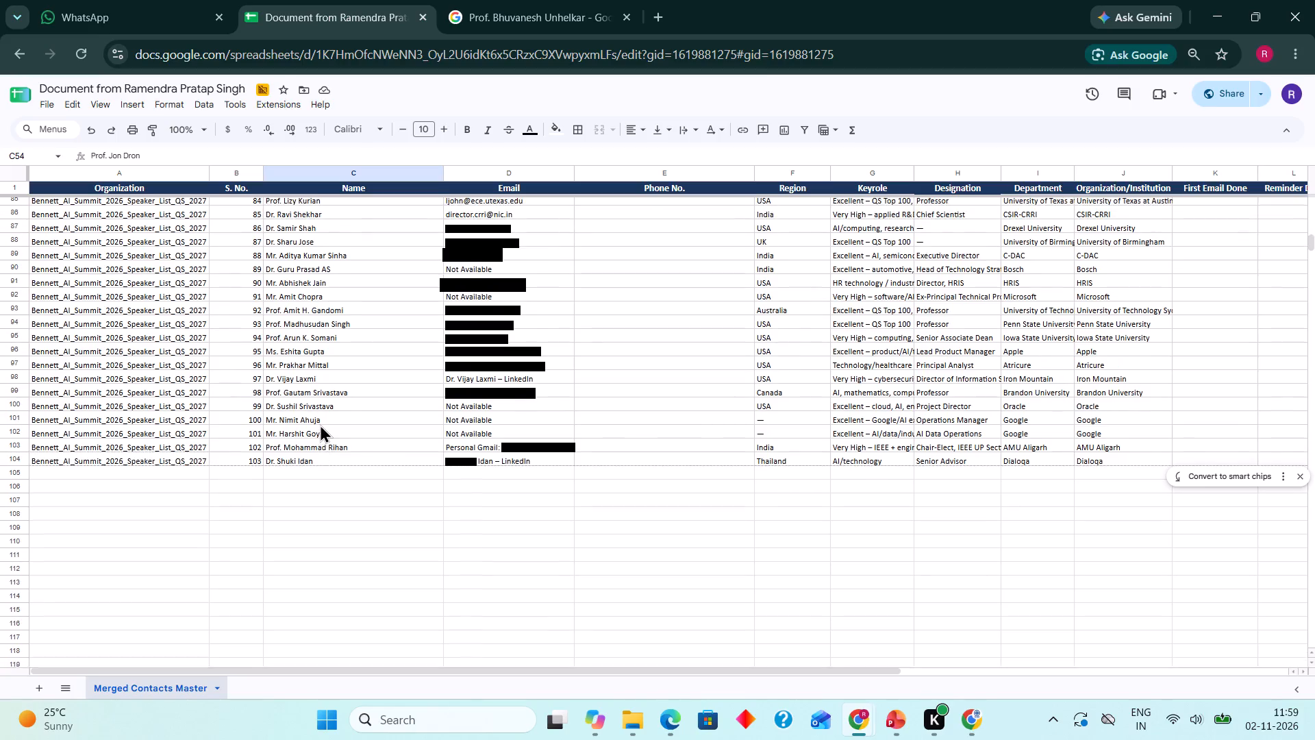
pyautogui.hscroll(1, 320, 424)
pyautogui.scroll(3, 320, 424)
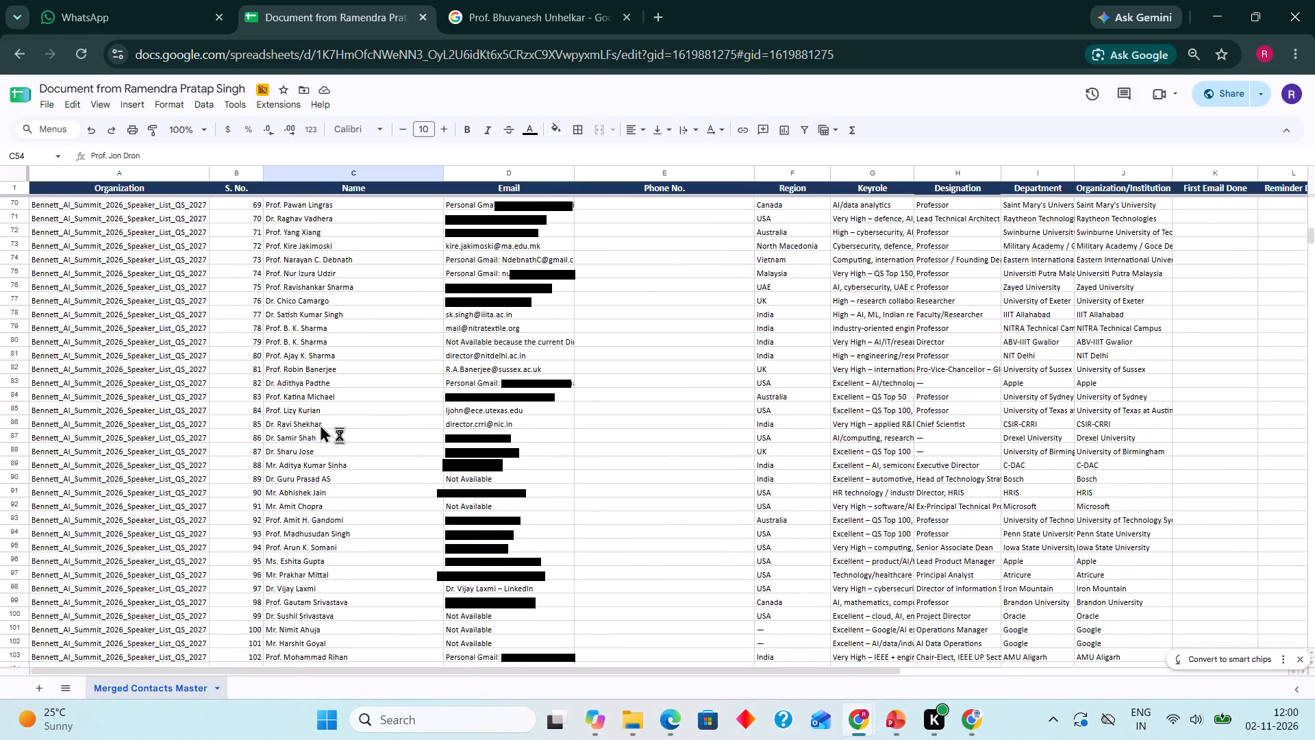
pyautogui.scroll(-3, 320, 424)
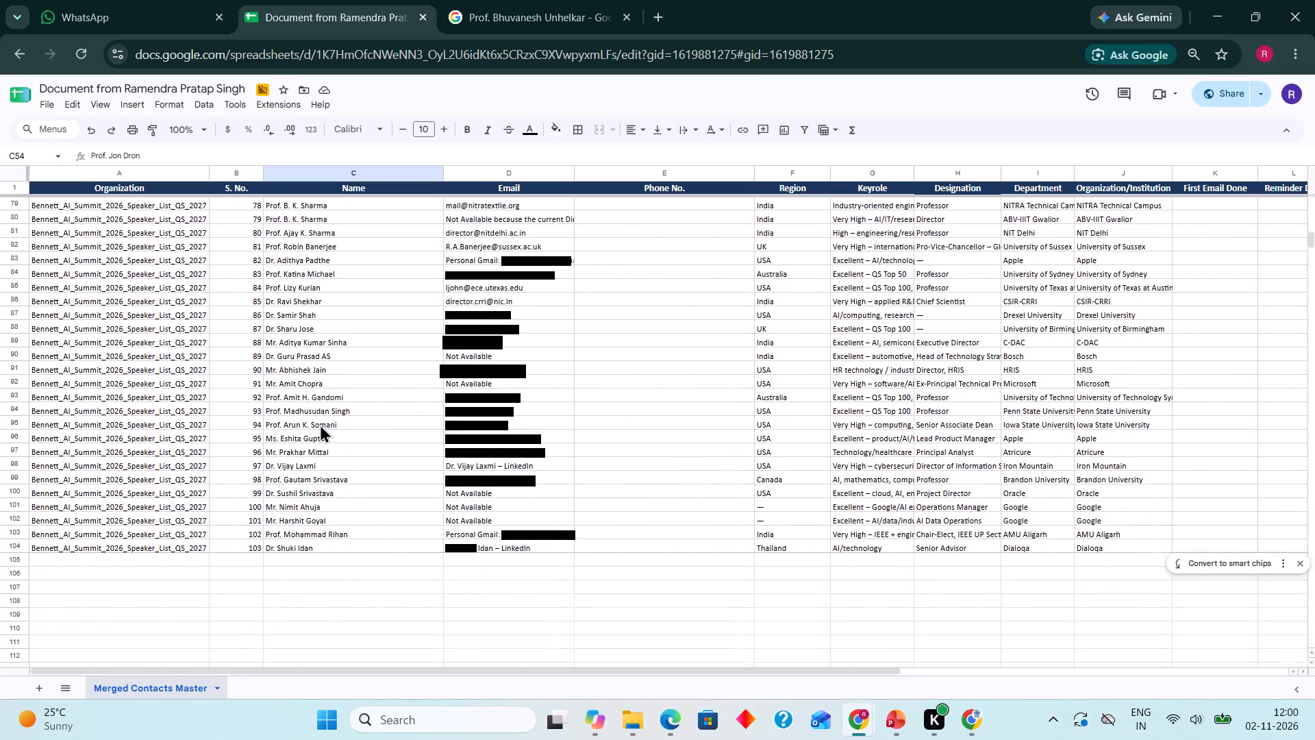
pyautogui.scroll(-1, 320, 424)
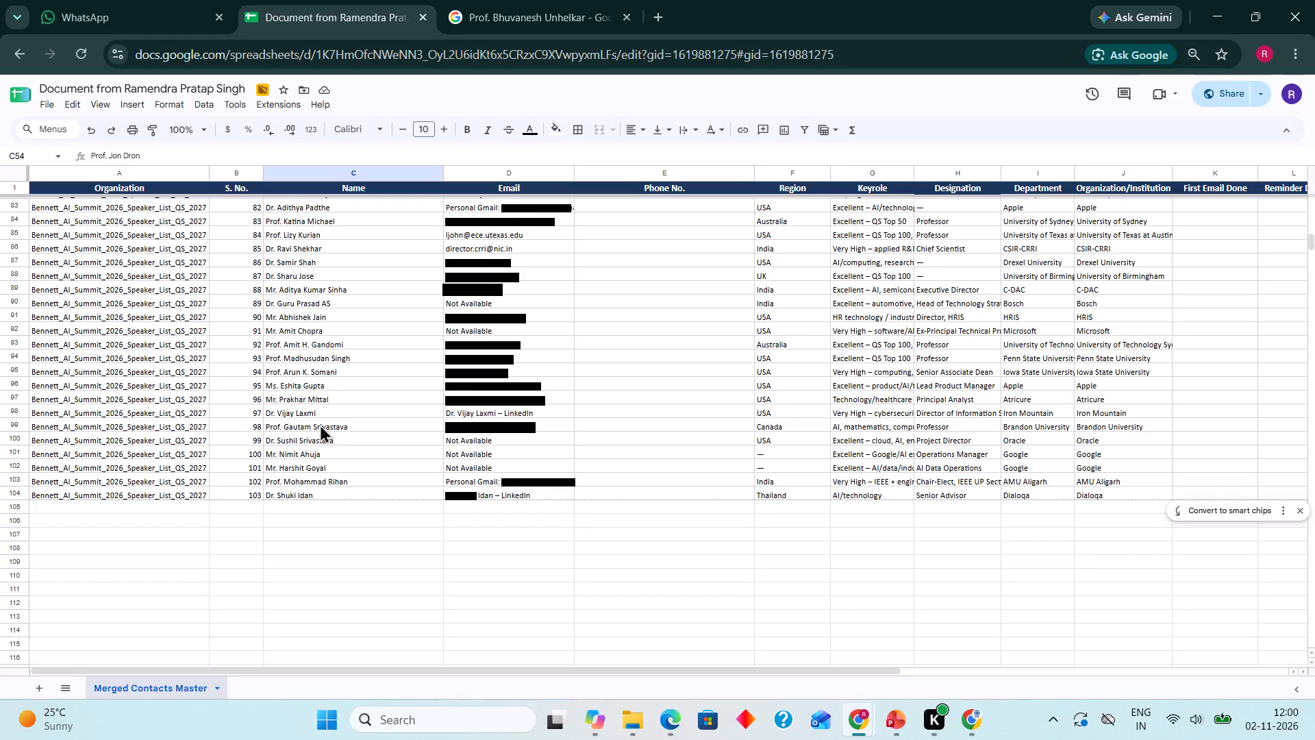
pyautogui.scroll(3, 320, 424)
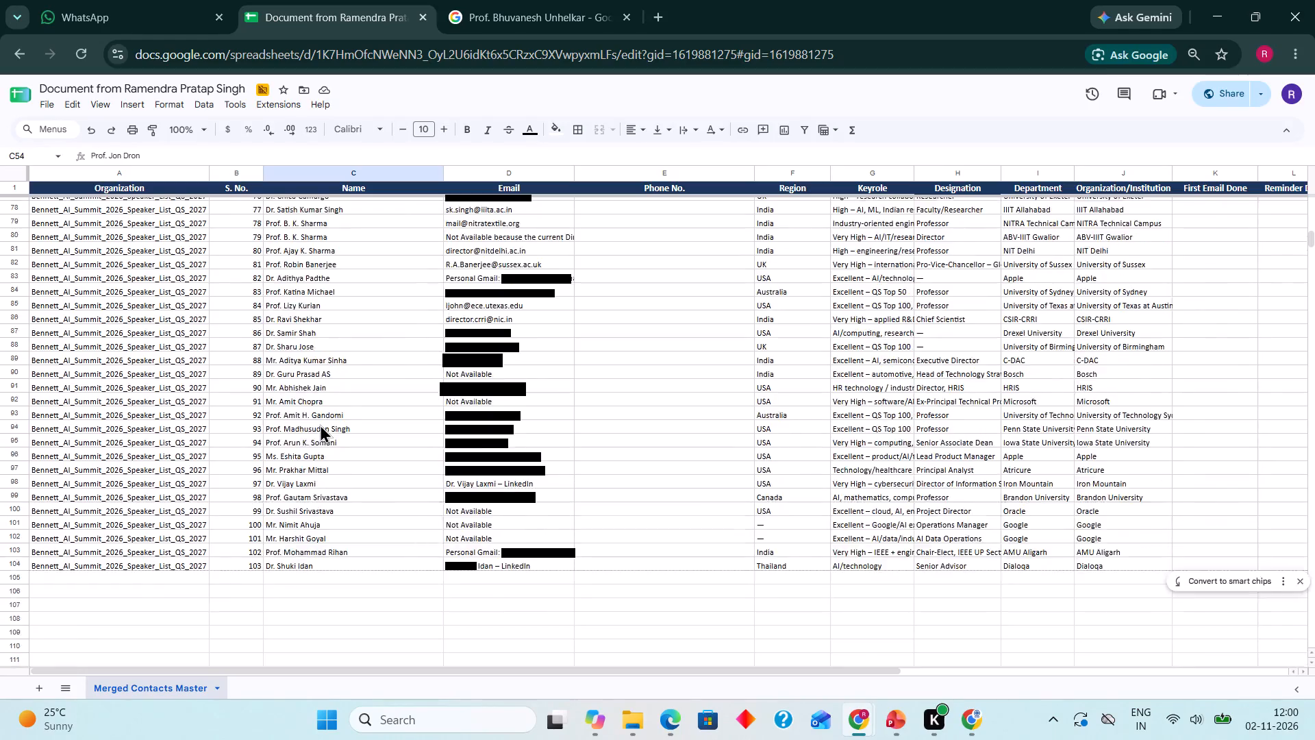
pyautogui.scroll(10, 320, 424)
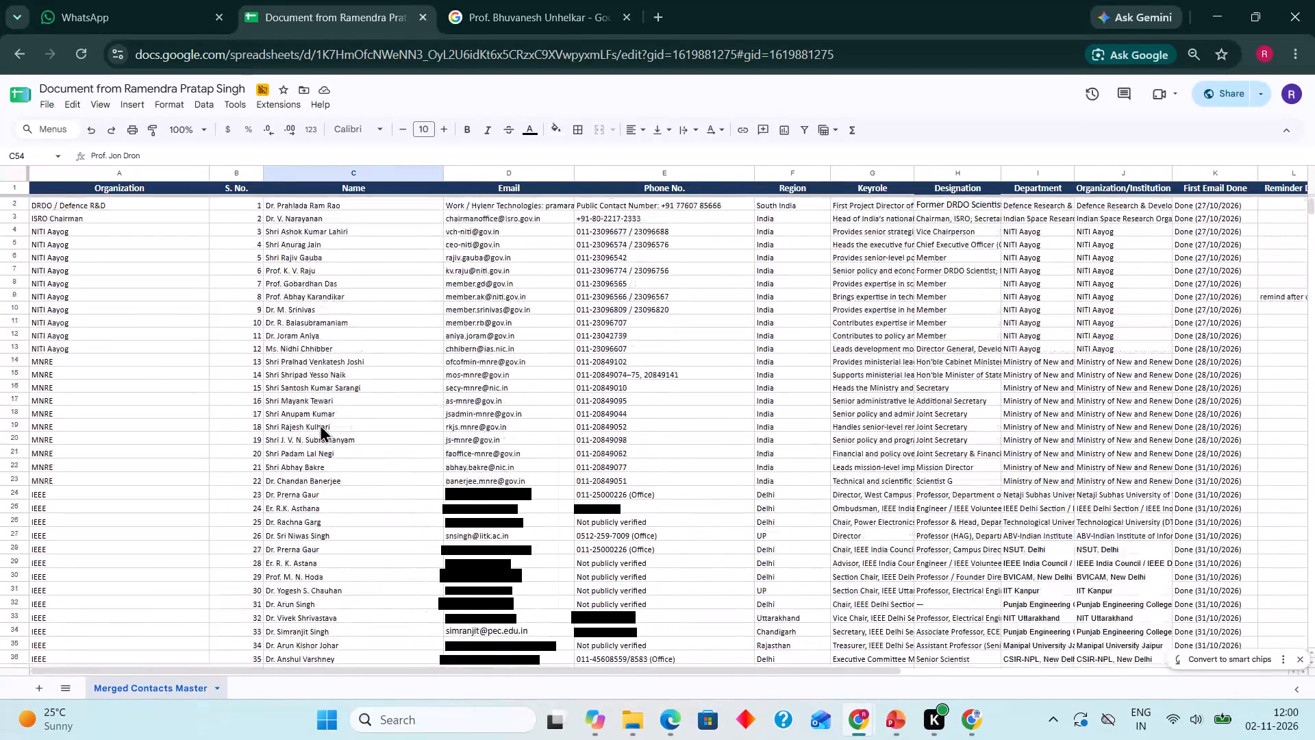
pyautogui.scroll(2, 320, 424)
pyautogui.scroll(-5, 320, 424)
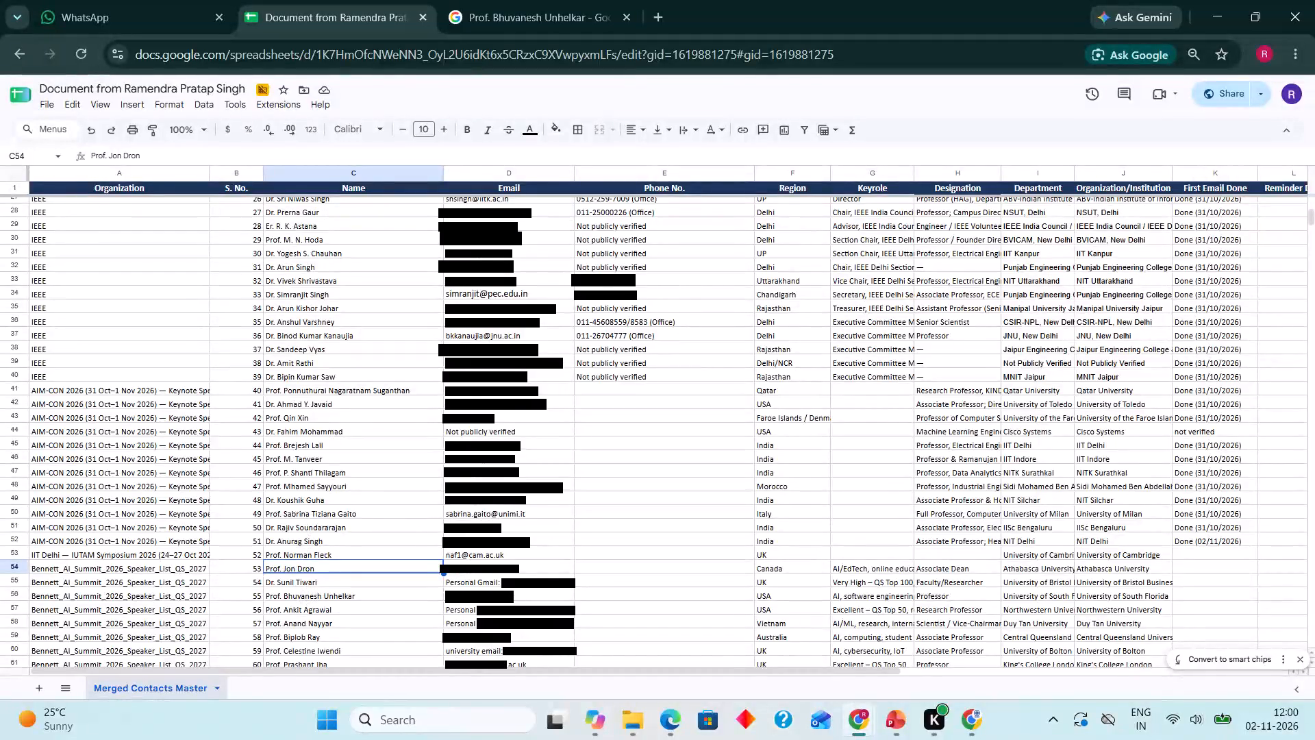
# Examine the email entries of the Bennett AI Summit contacts in rows 55 to 58 of the contacts spreadsheet.
pyautogui.click(473, 580)
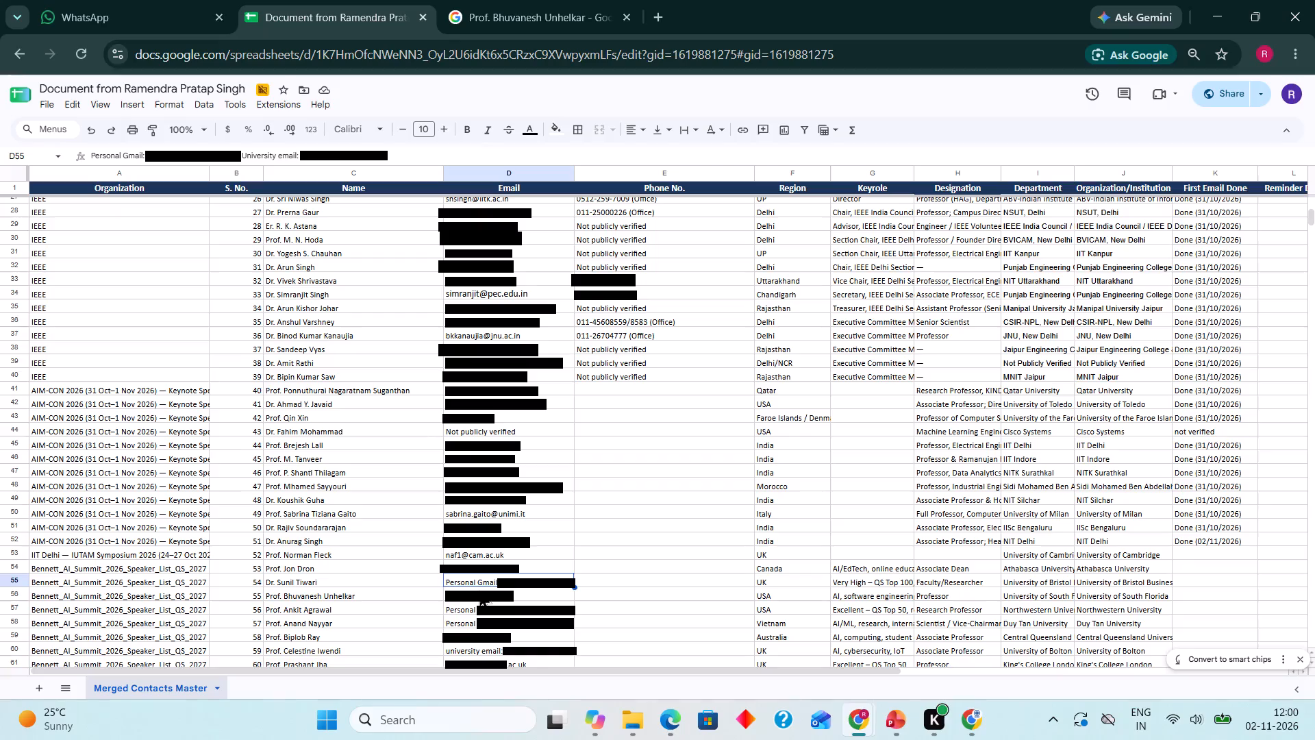
pyautogui.click(481, 597)
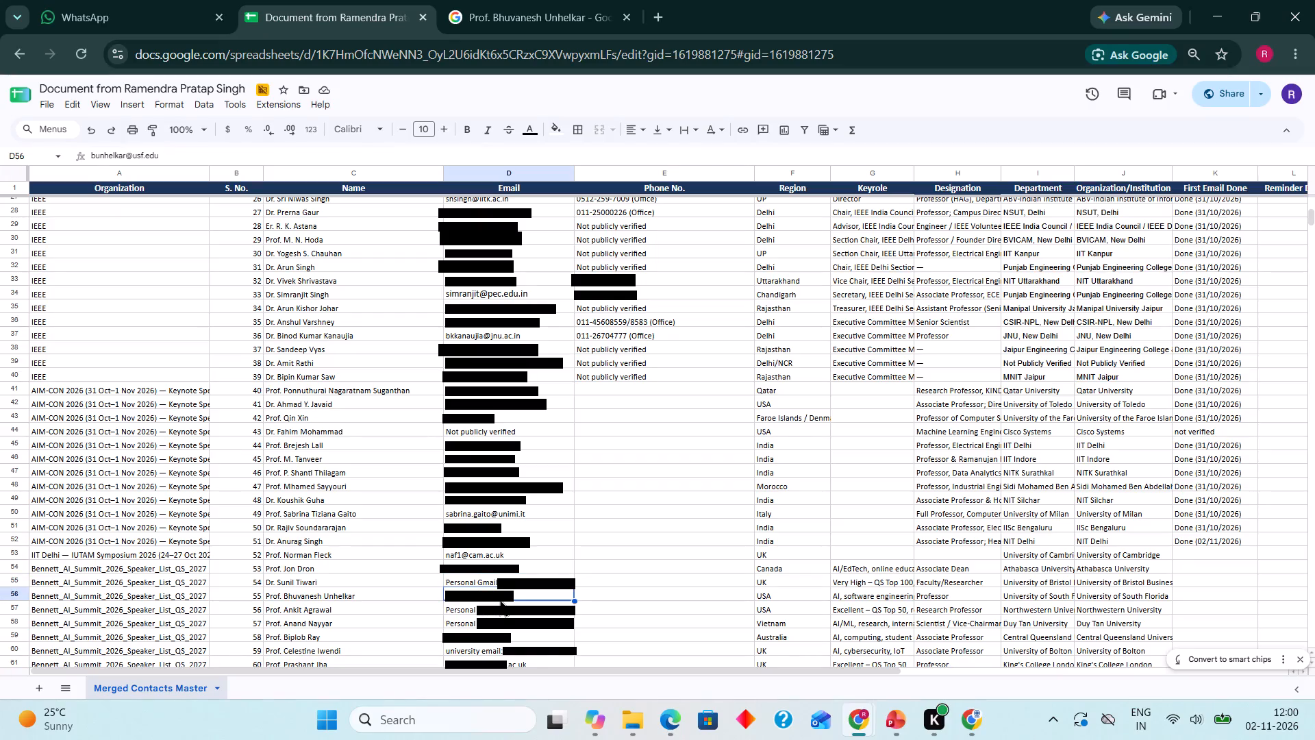
pyautogui.scroll(-1, 499, 598)
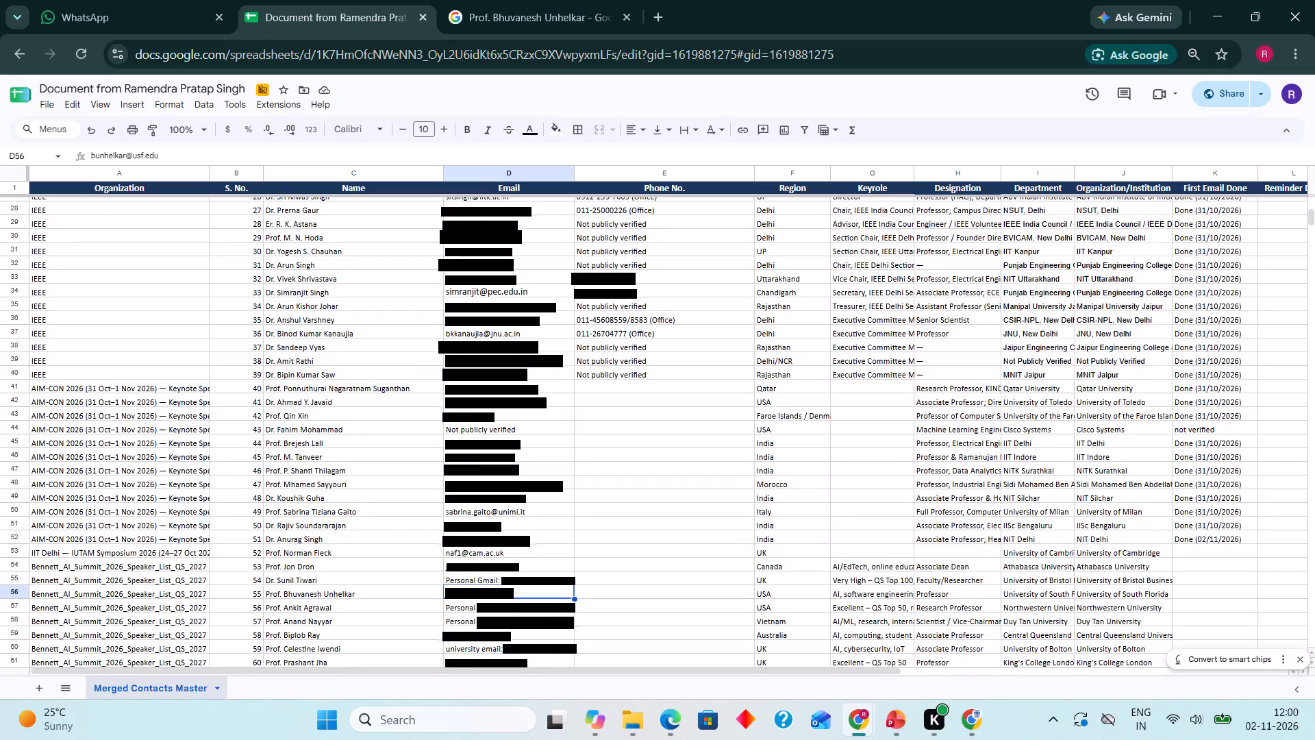
pyautogui.scroll(-2, 499, 598)
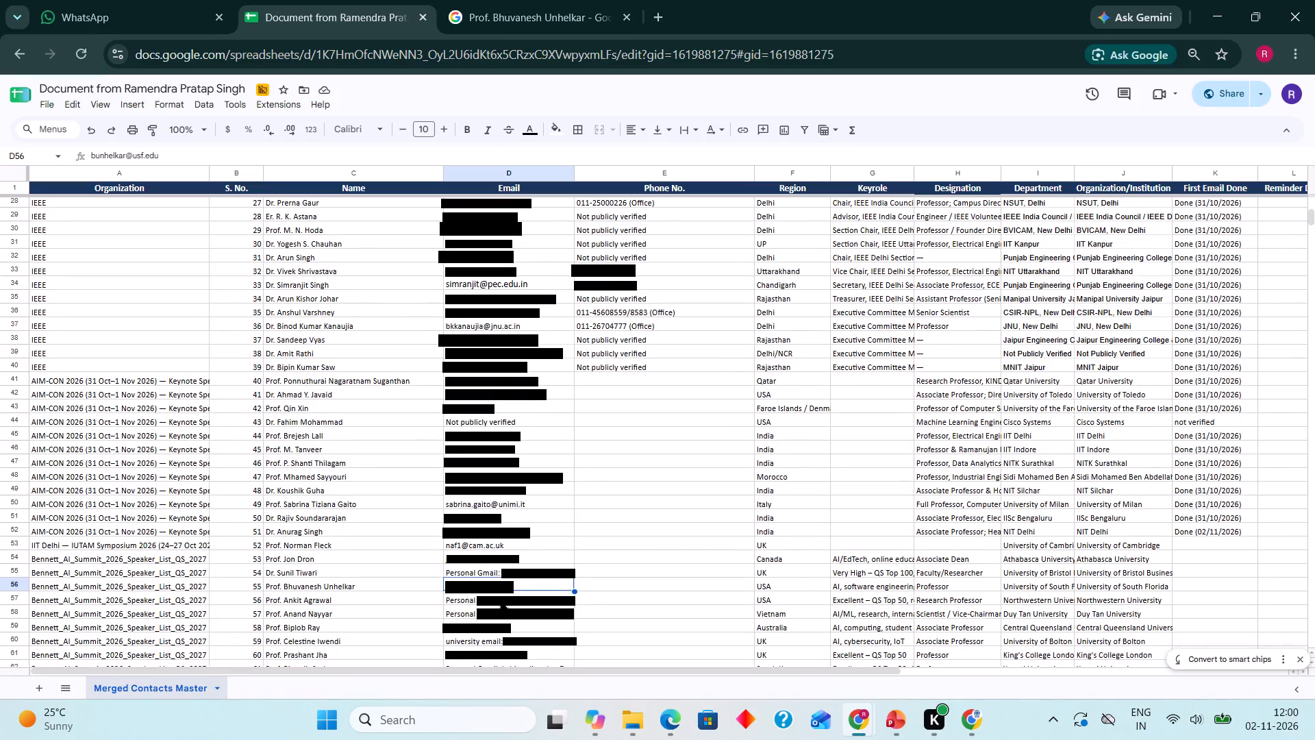
pyautogui.scroll(-1, 499, 598)
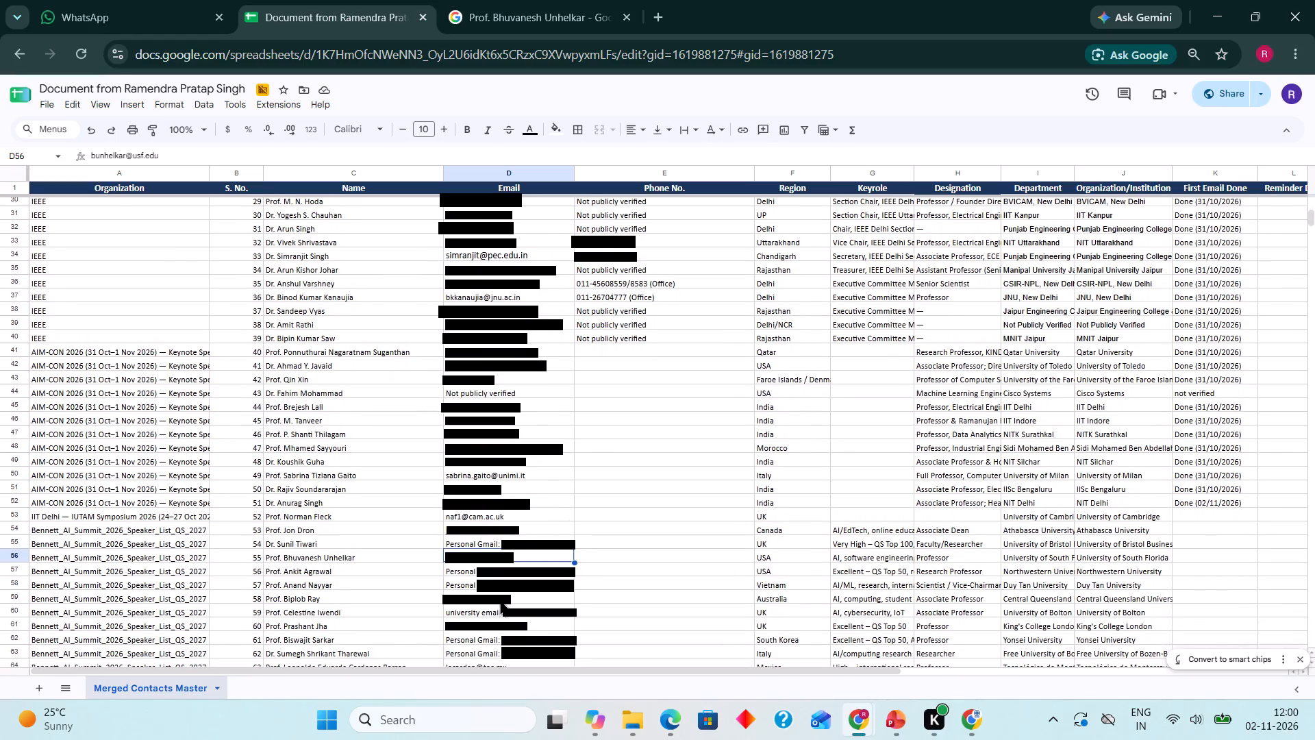
pyautogui.click(508, 584)
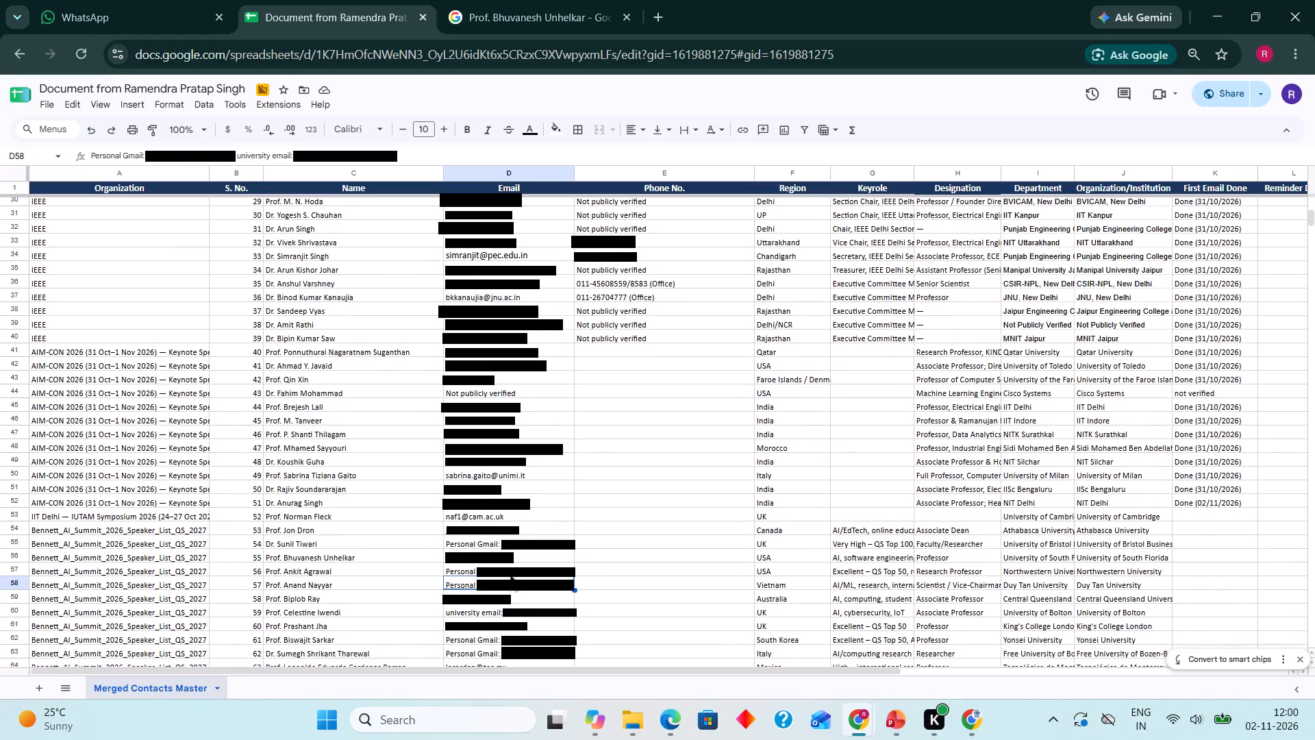
pyautogui.click(510, 572)
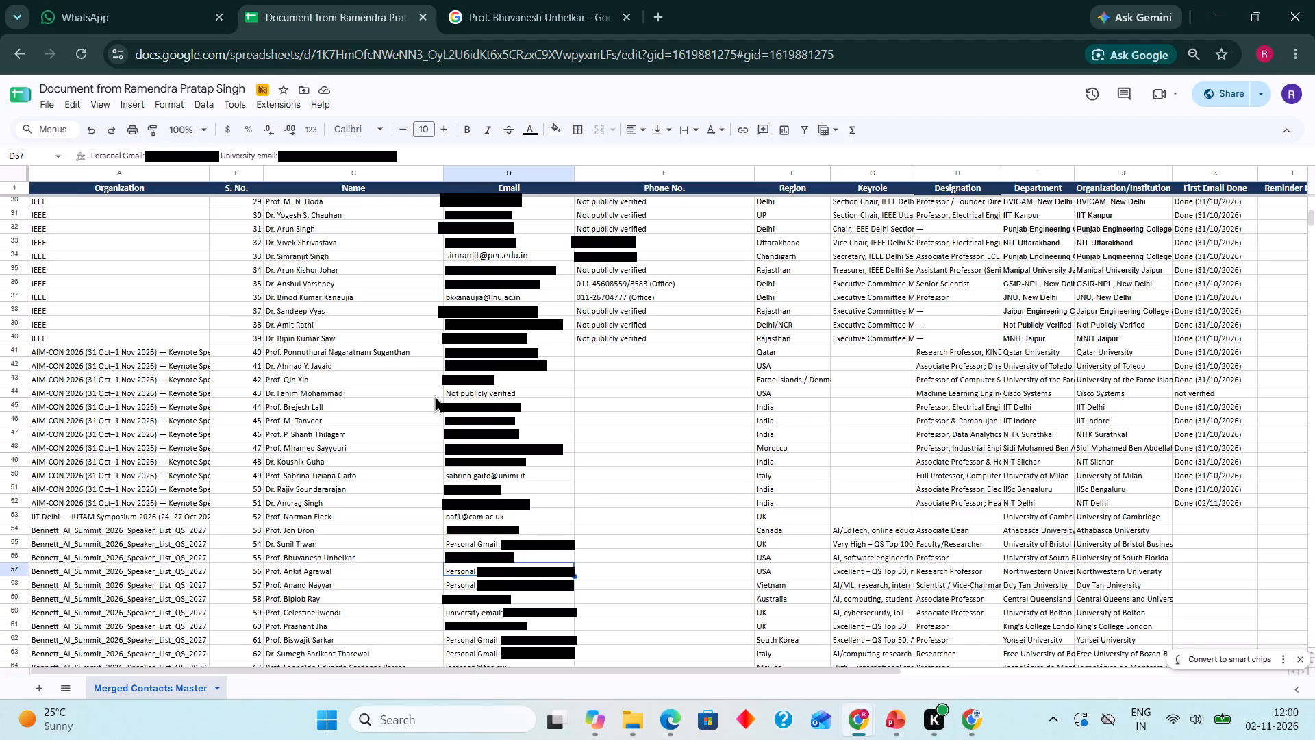
pyautogui.click(967, 713)
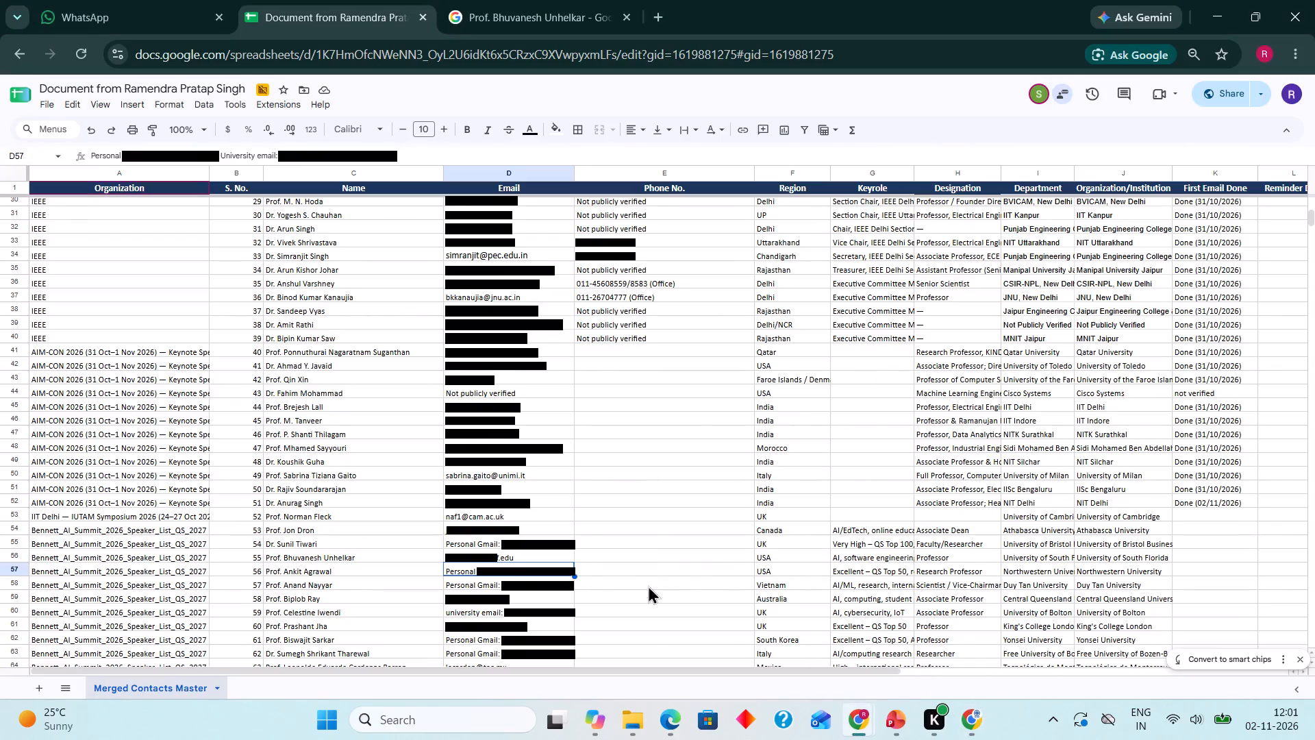
pyautogui.click(524, 582)
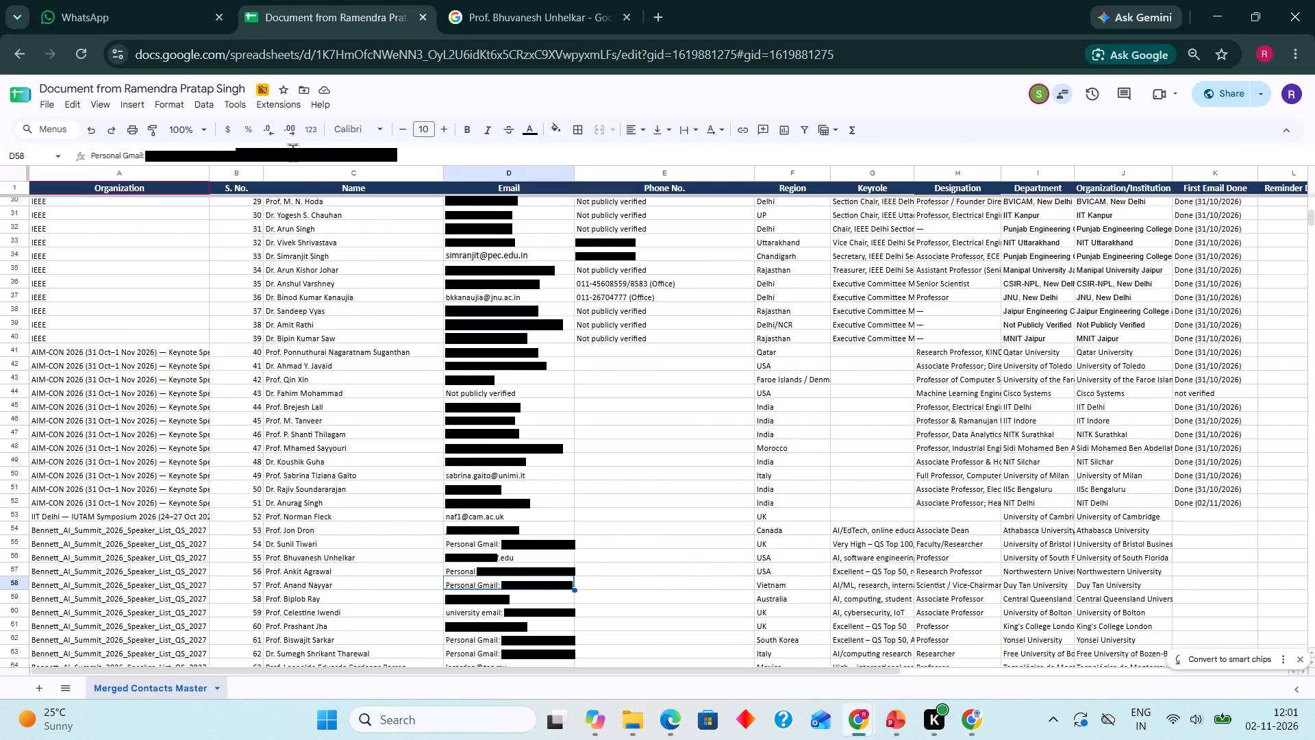
pyautogui.moveTo(292, 152); pyautogui.dragTo(325, 153)
pyautogui.click(325, 153)
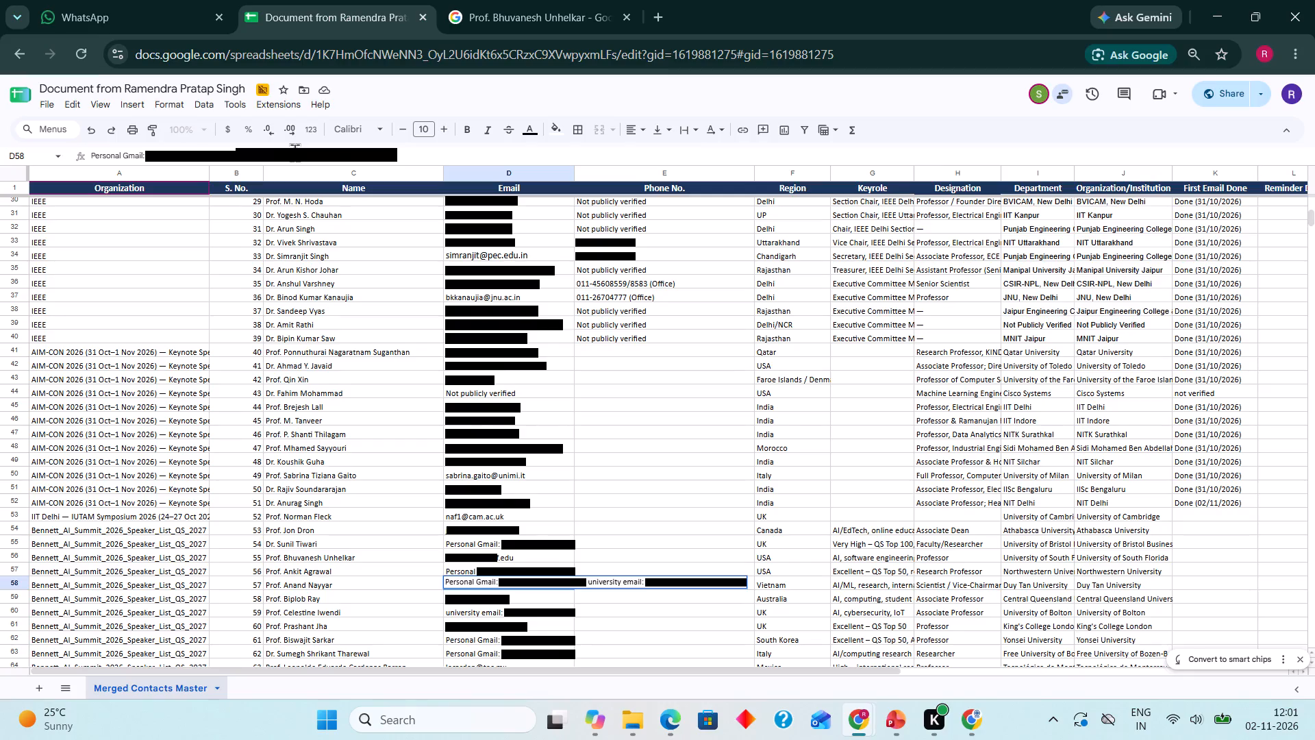
pyautogui.moveTo(295, 152); pyautogui.dragTo(392, 153)
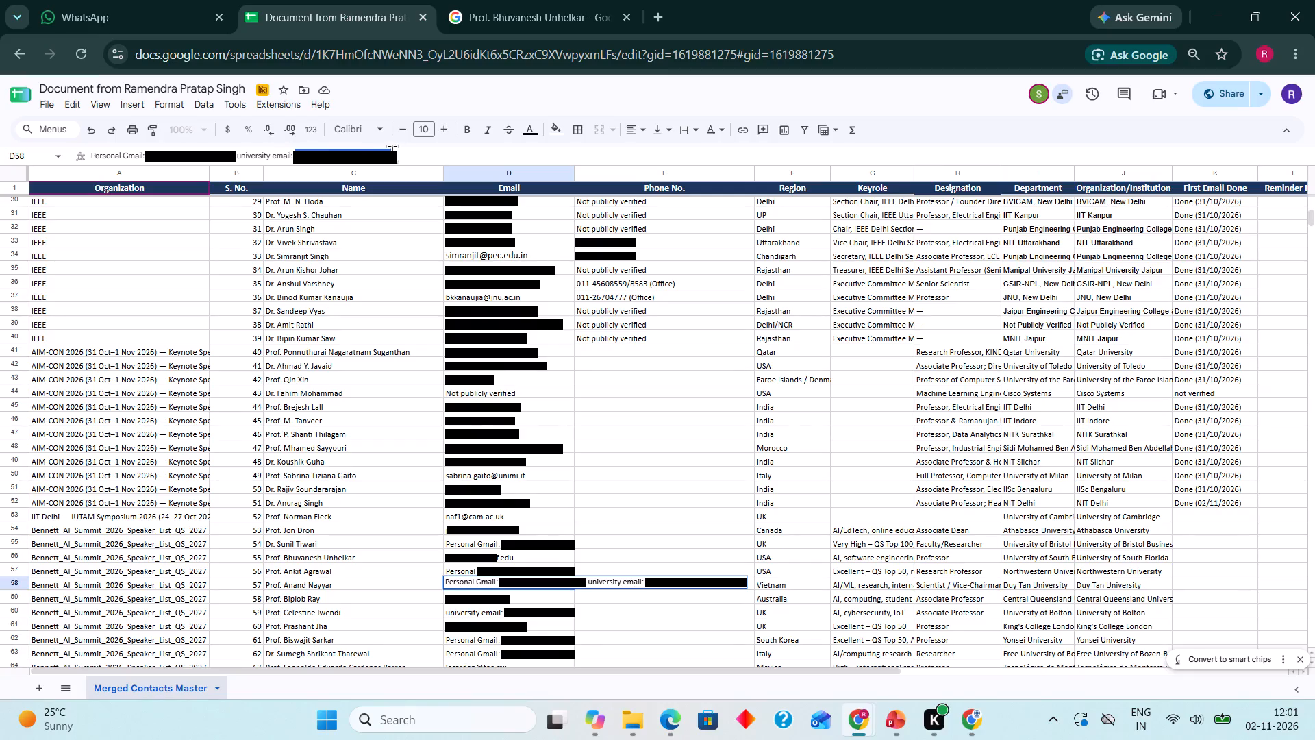
pyautogui.moveTo(392, 153); pyautogui.dragTo(401, 154)
pyautogui.hotkey('ctrl', 'c')
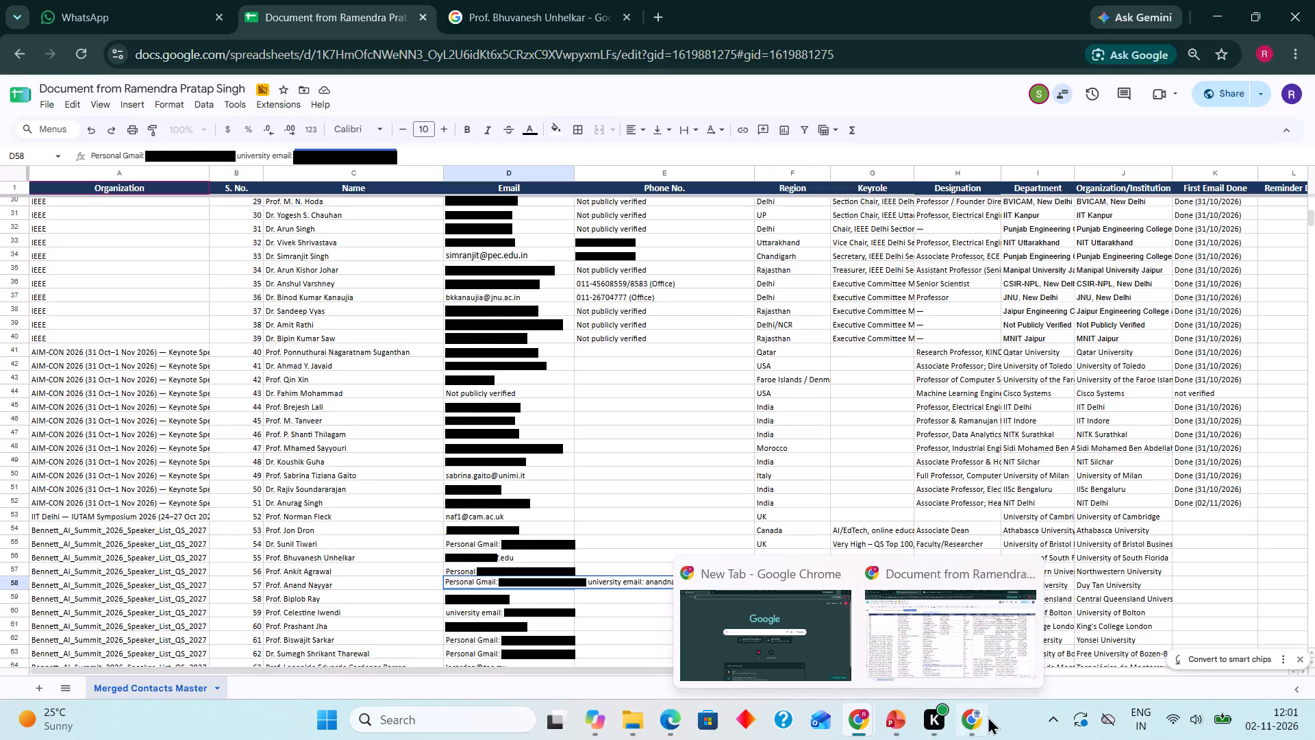
pyautogui.click(969, 643)
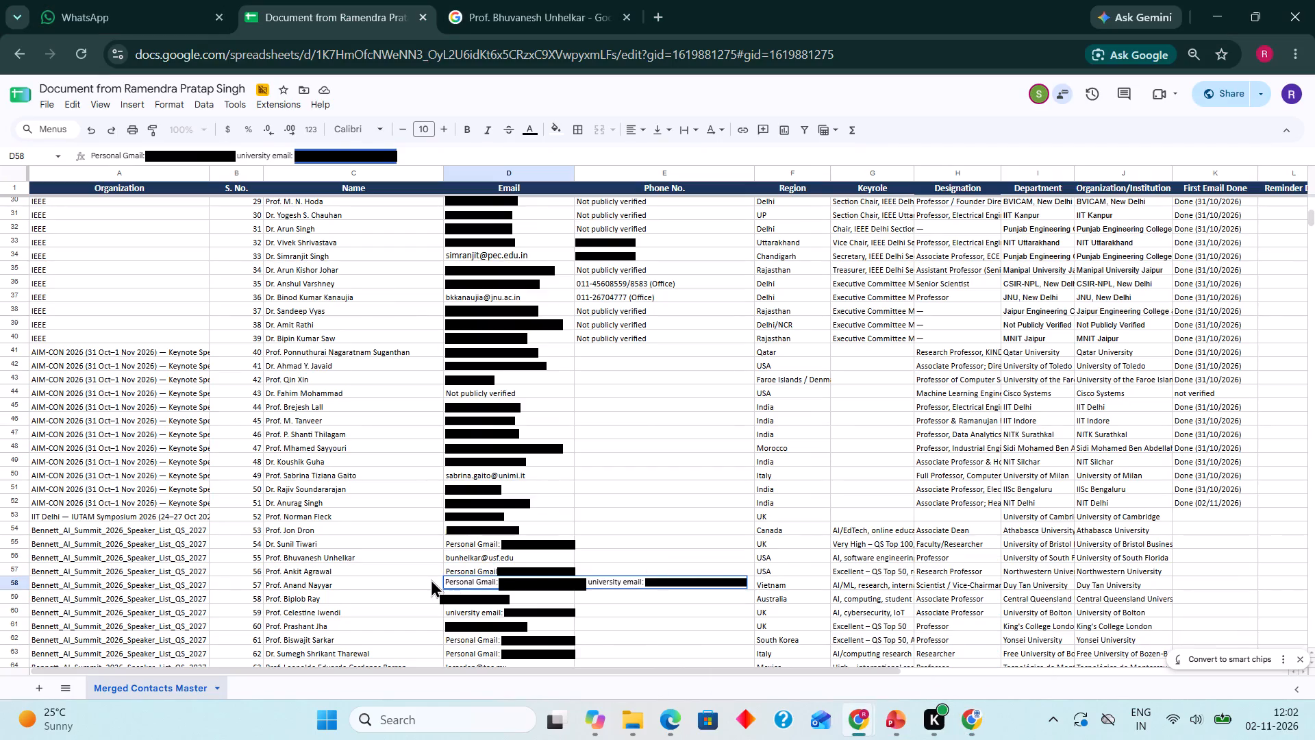
pyautogui.click(374, 586)
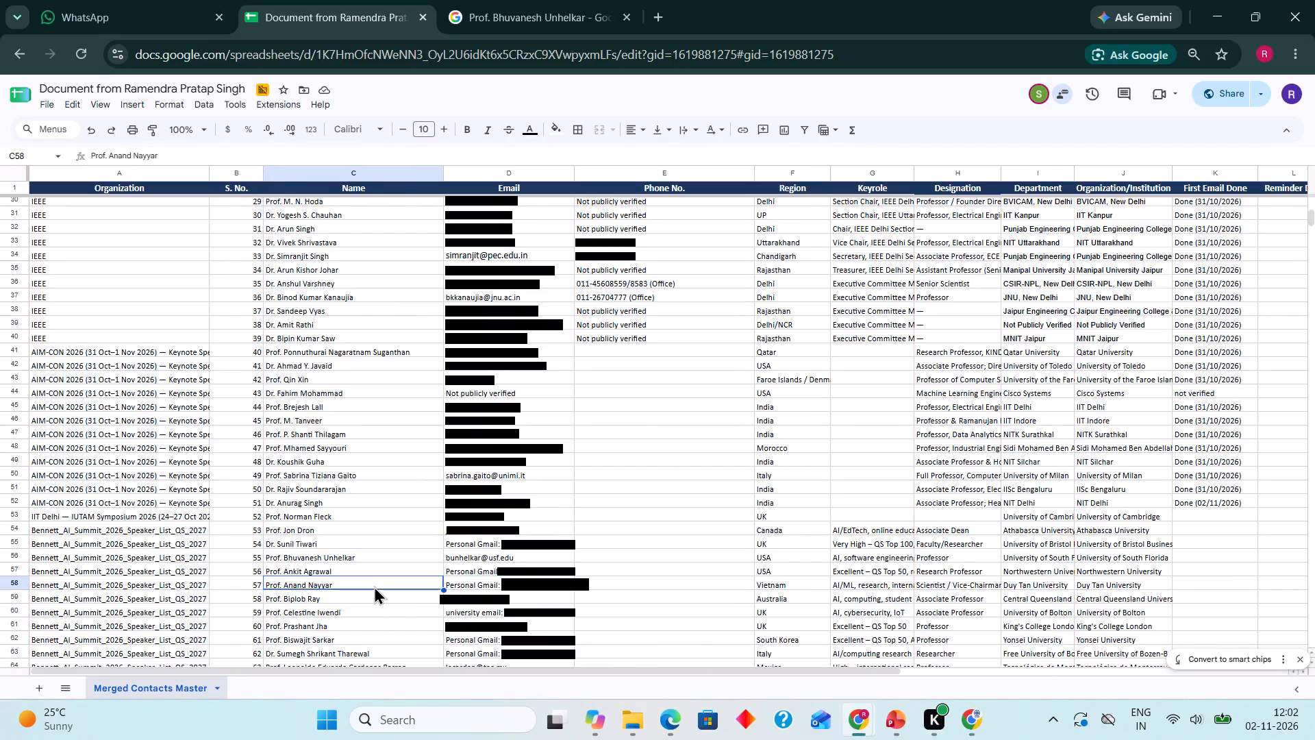
pyautogui.click(367, 597)
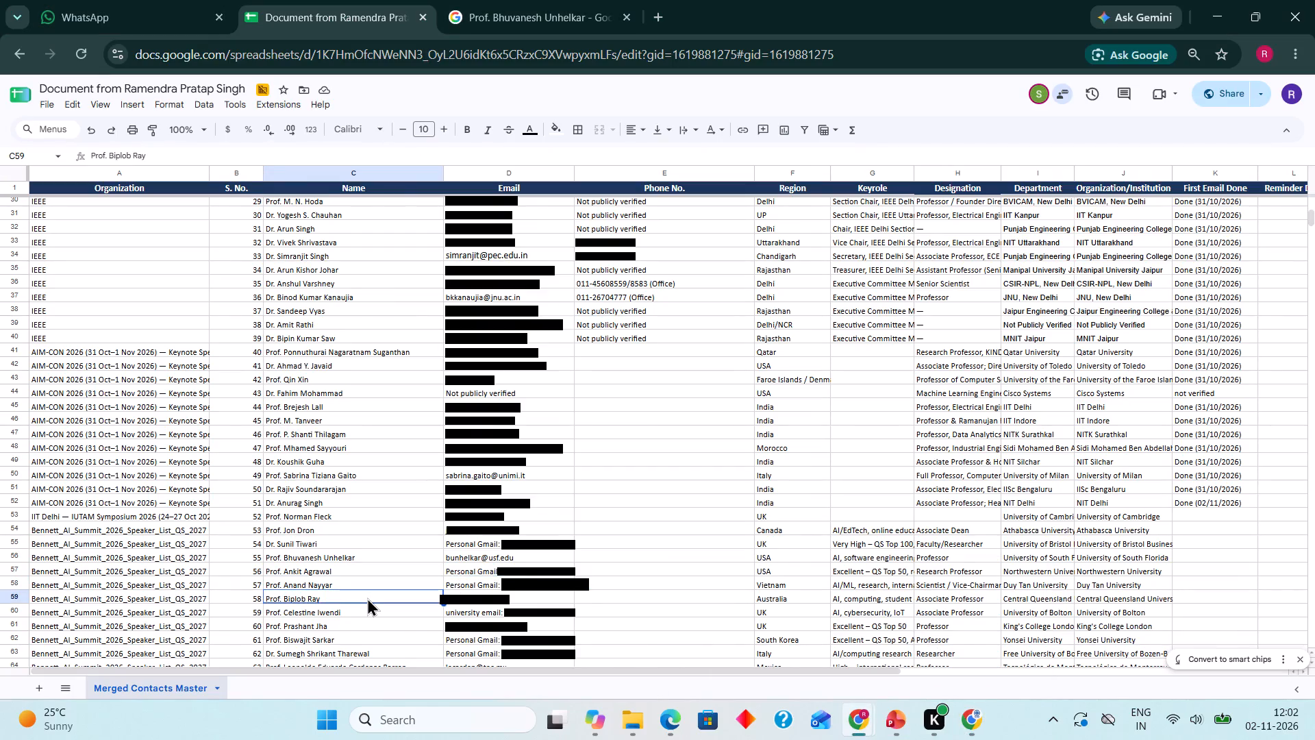
pyautogui.hotkey('ctrl', 'c')
pyautogui.click(499, 0)
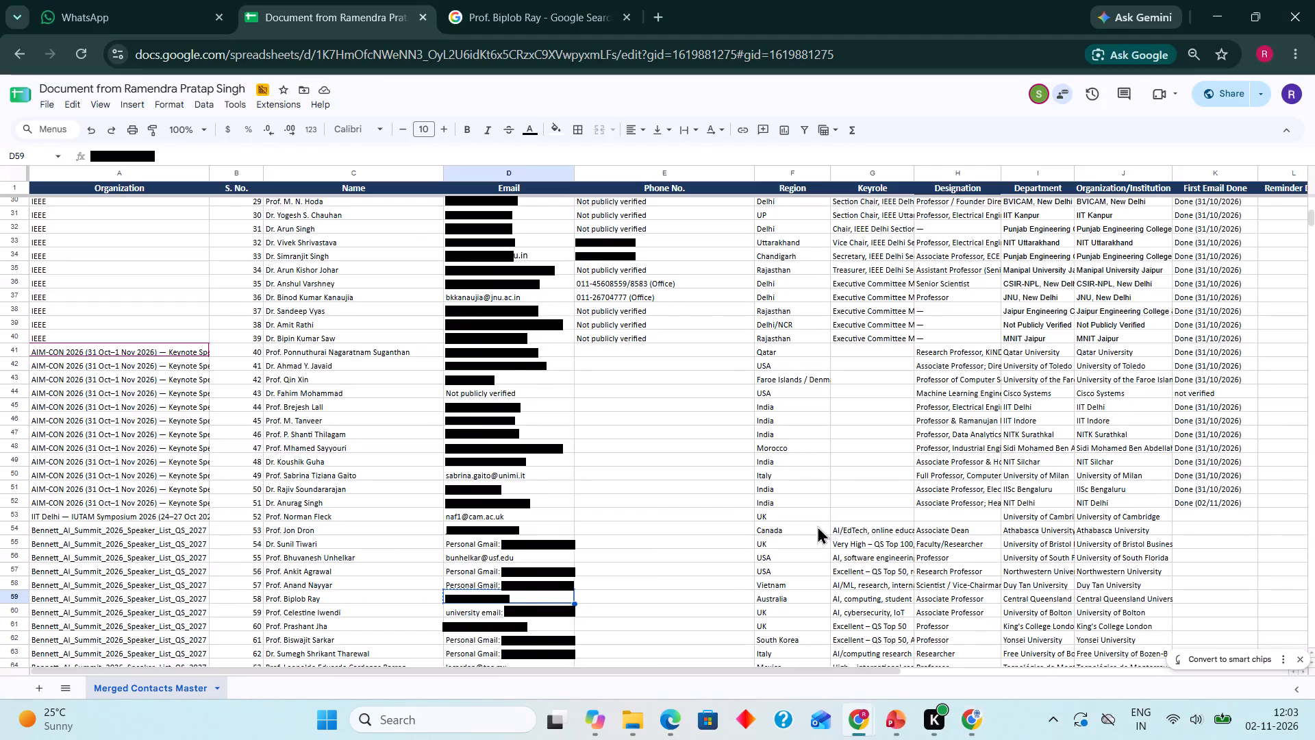
pyautogui.click(483, 608)
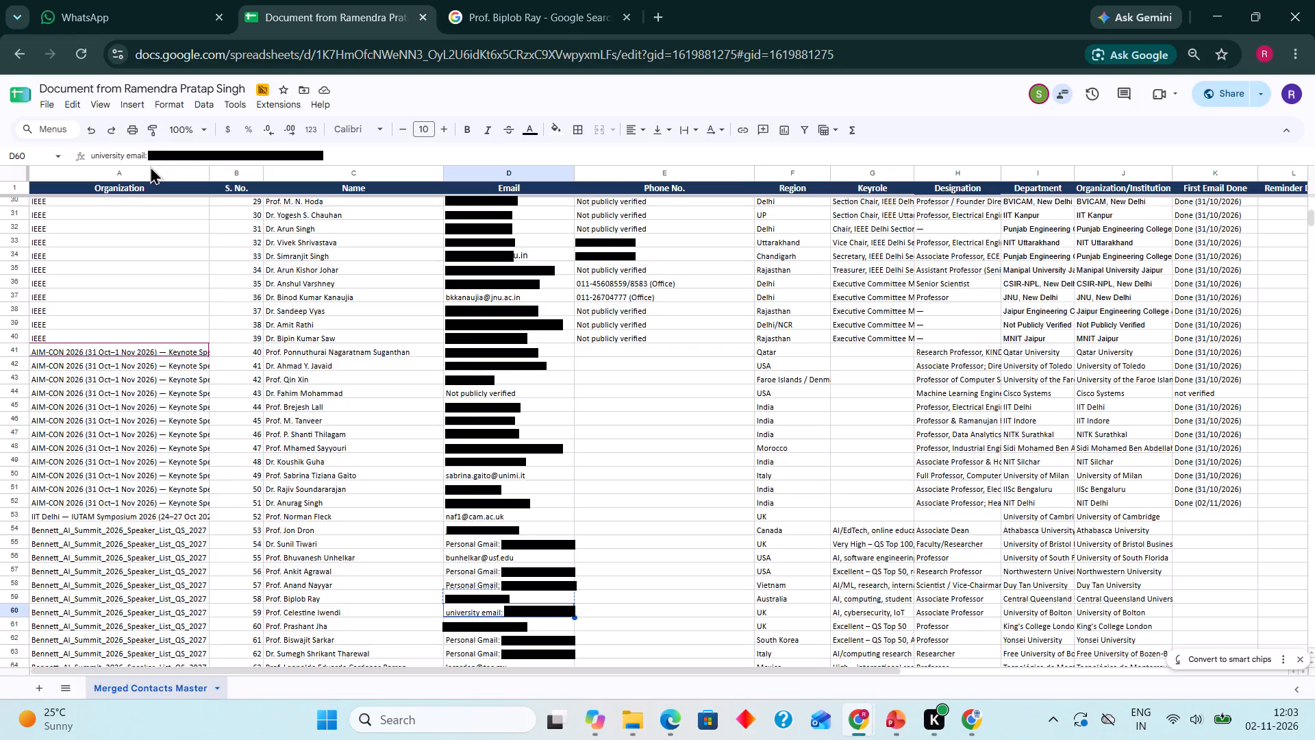
pyautogui.click(110, 158)
pyautogui.hotkey('ctrl', 'a')
pyautogui.hotkey('ctrl', 'c')
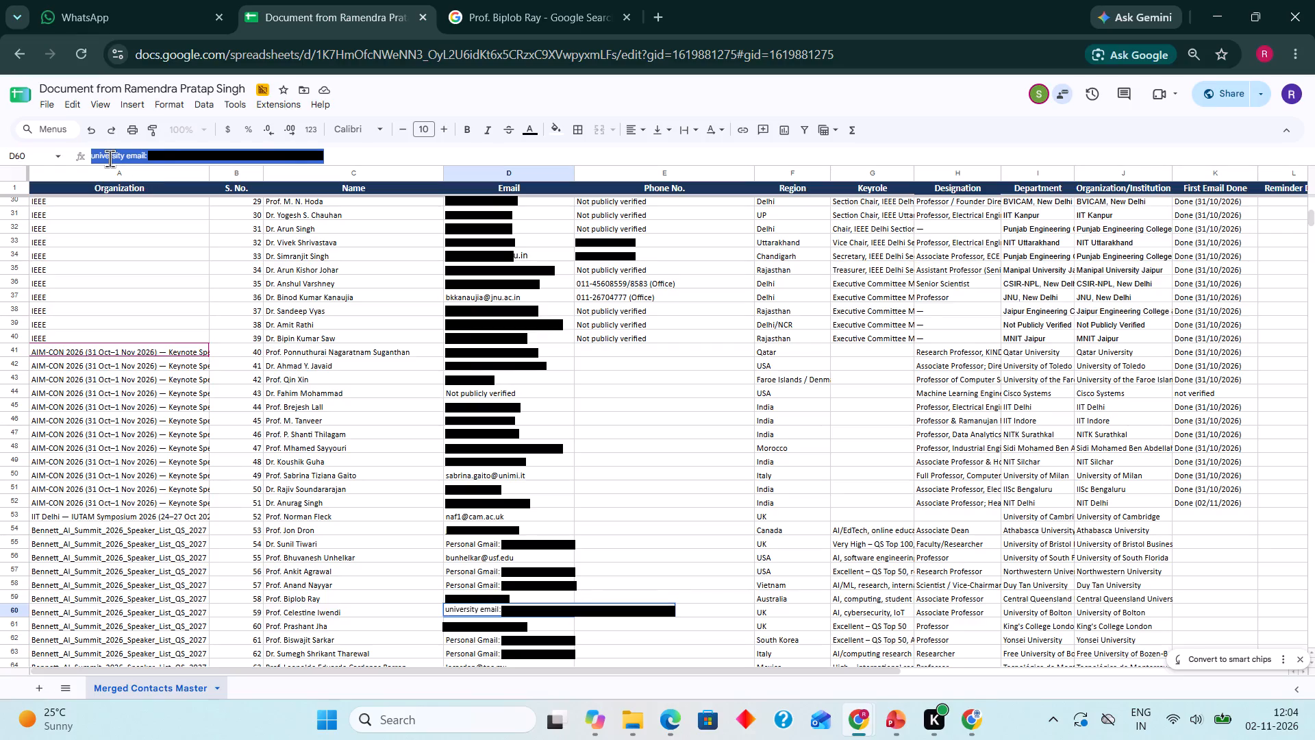
pyautogui.click(477, 0)
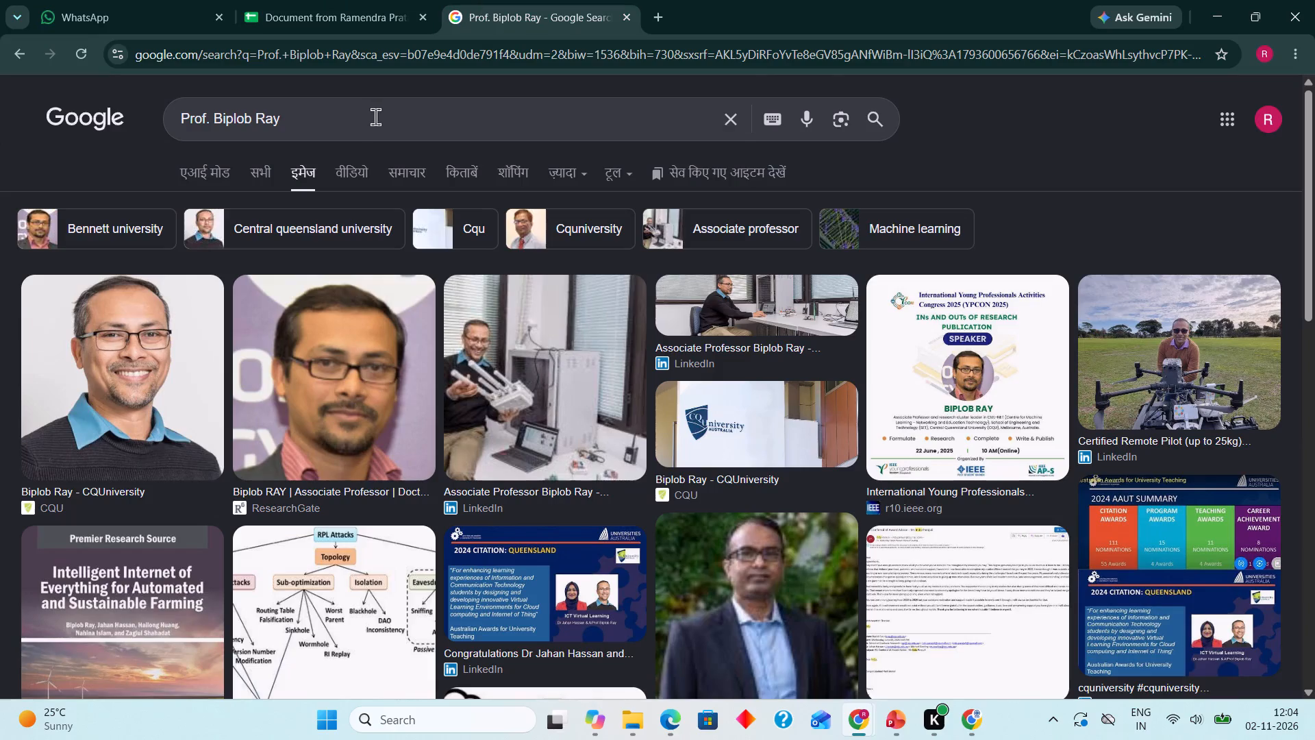
pyautogui.click(732, 109)
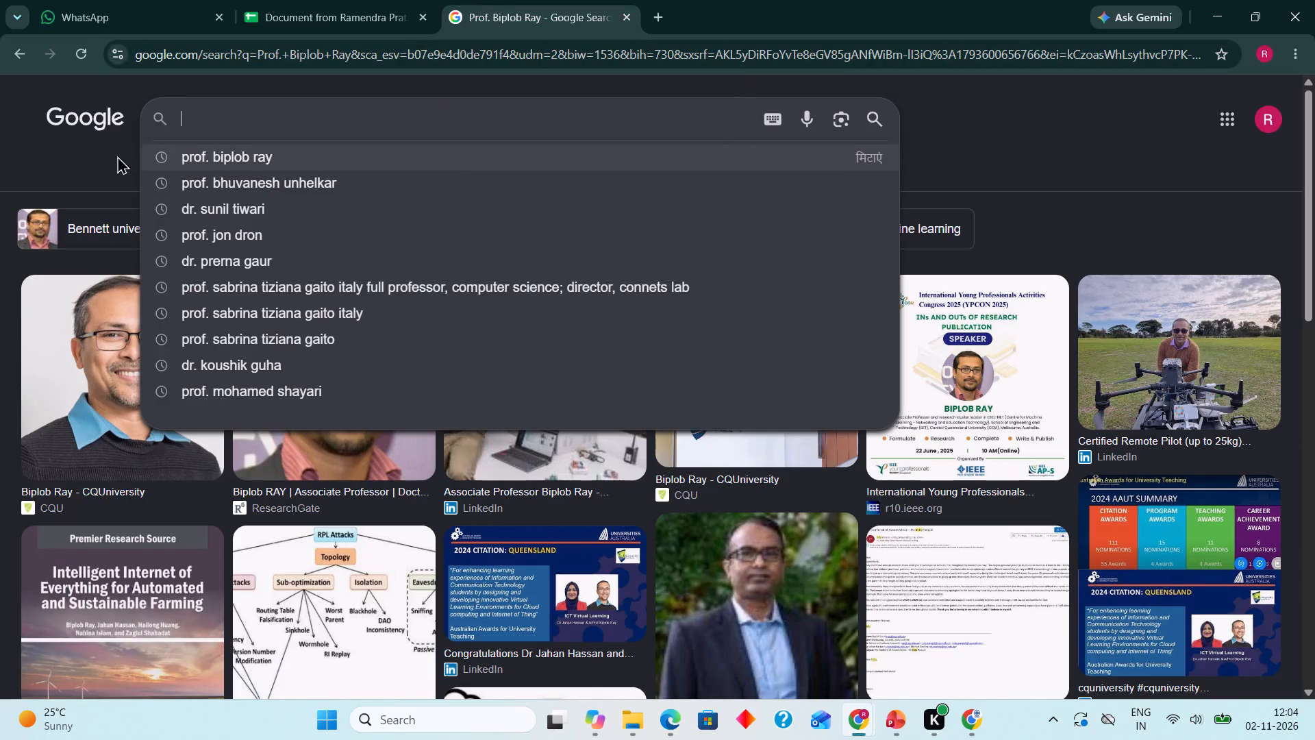
pyautogui.hotkey('ctrl', 'v')
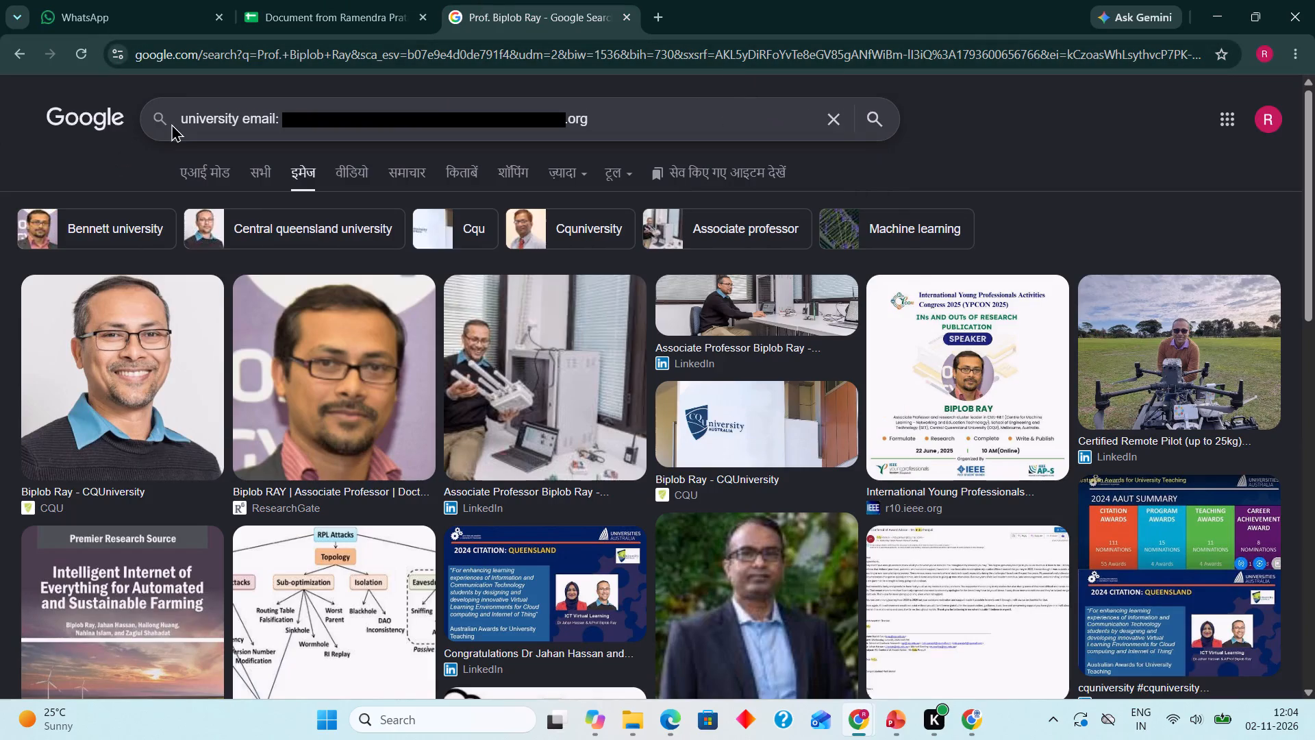
pyautogui.click(237, 174)
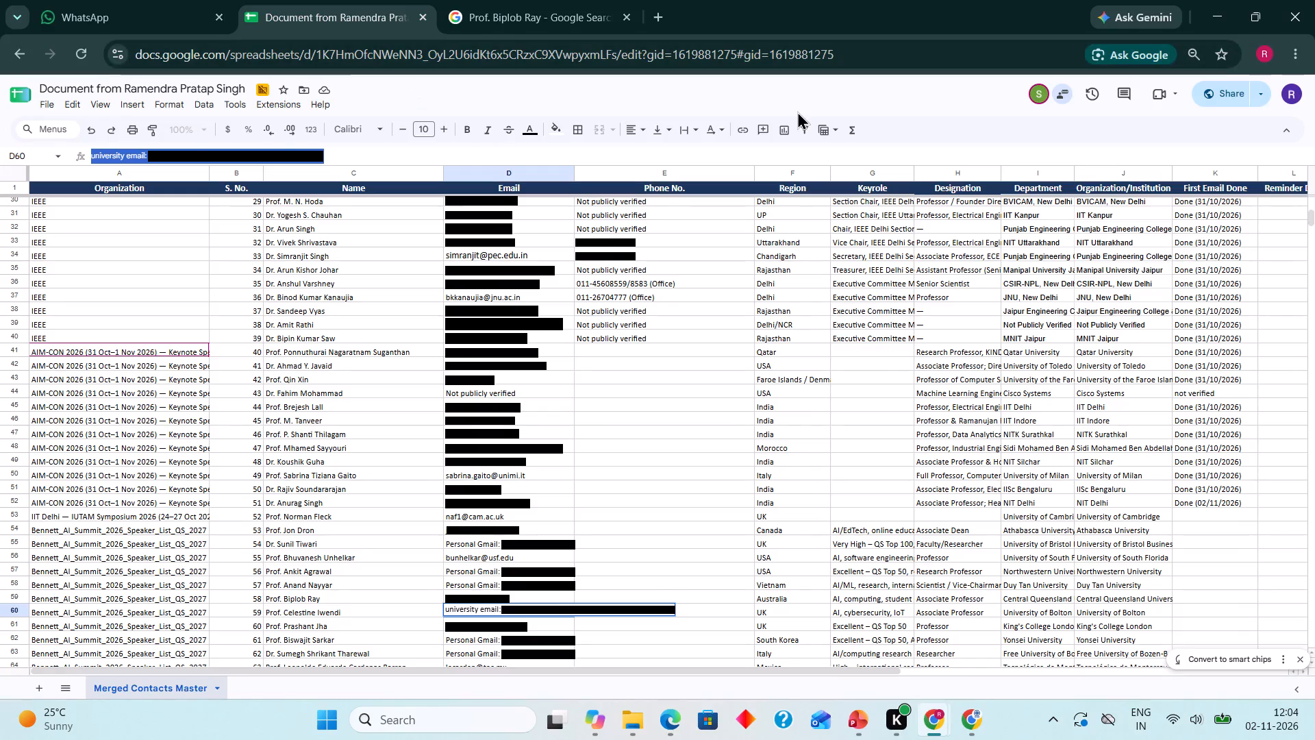
# Open the Windows search.
pyautogui.click(477, 723)
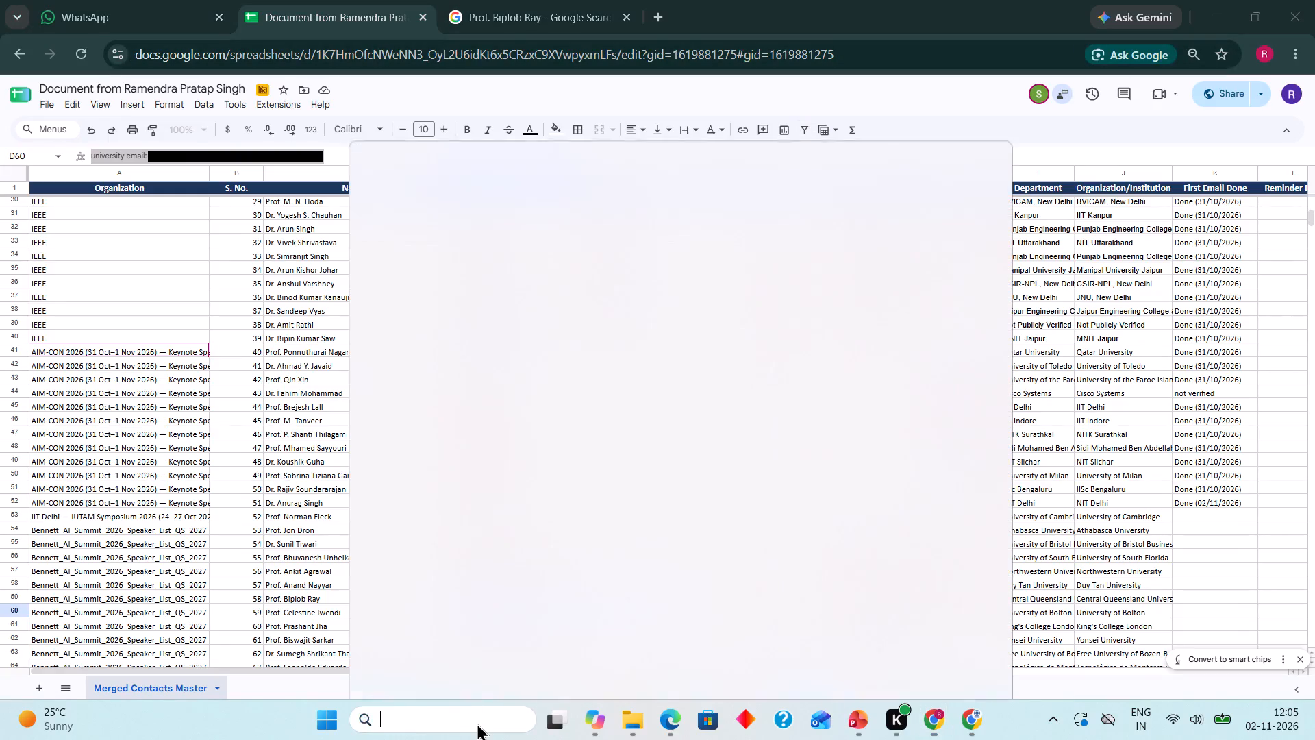
# Switch to Windows Settings, search for "cursor sp", and open the setting for cursor speed when using the mouse.
pyautogui.write('cur')
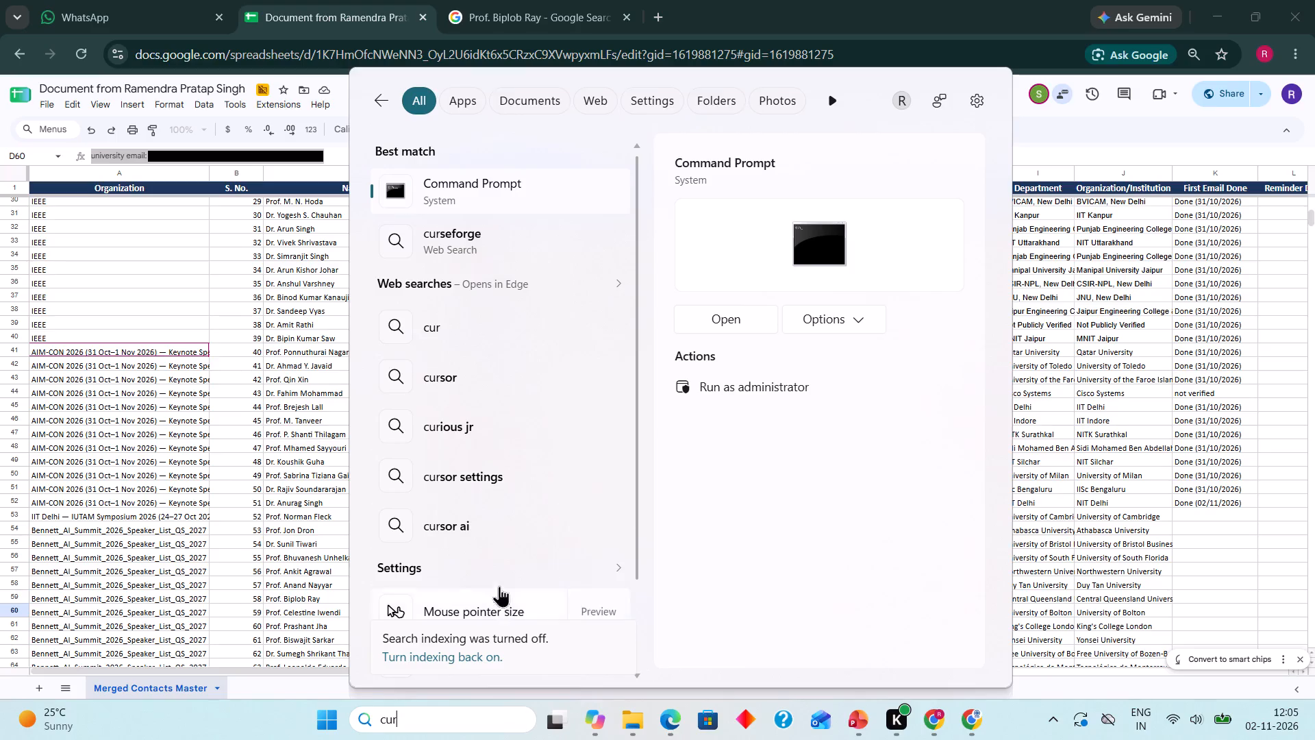
pyautogui.press('BackSpace')
pyautogui.press('BackSpace')
pyautogui.press('BackSpace')
pyautogui.write('se')
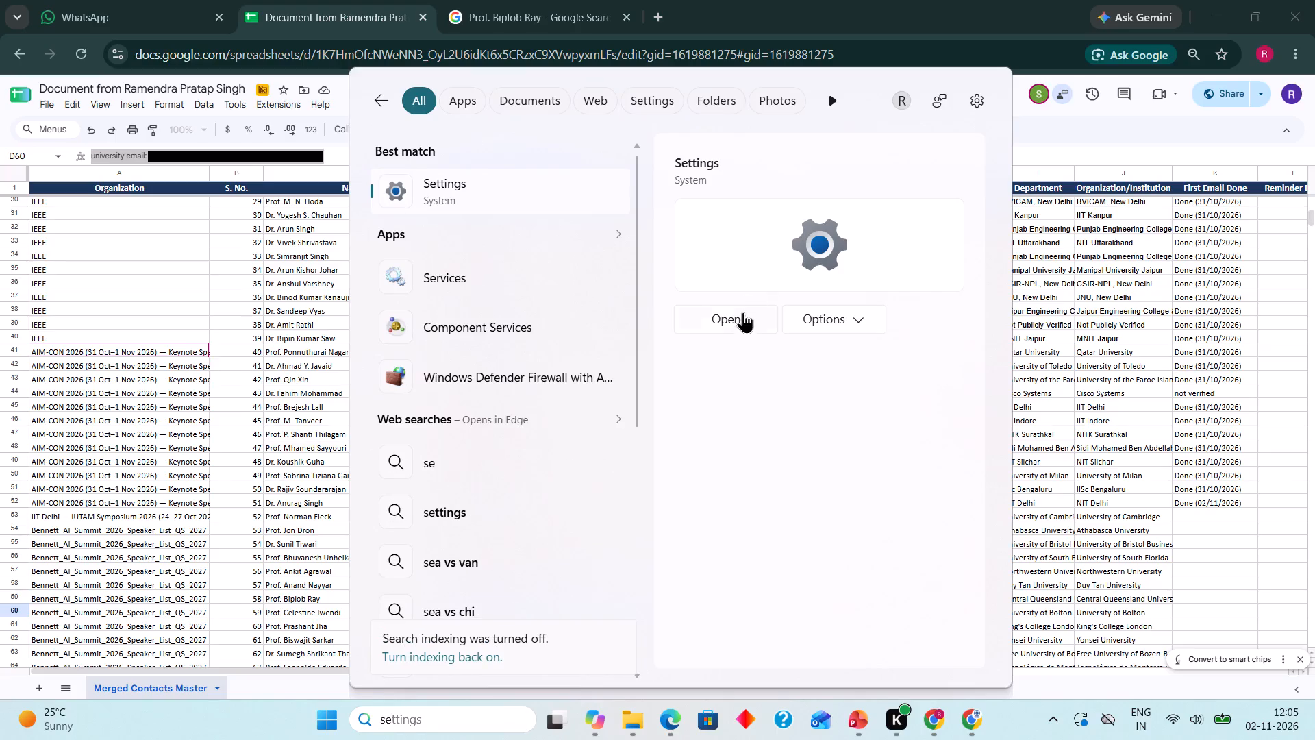
pyautogui.click(734, 319)
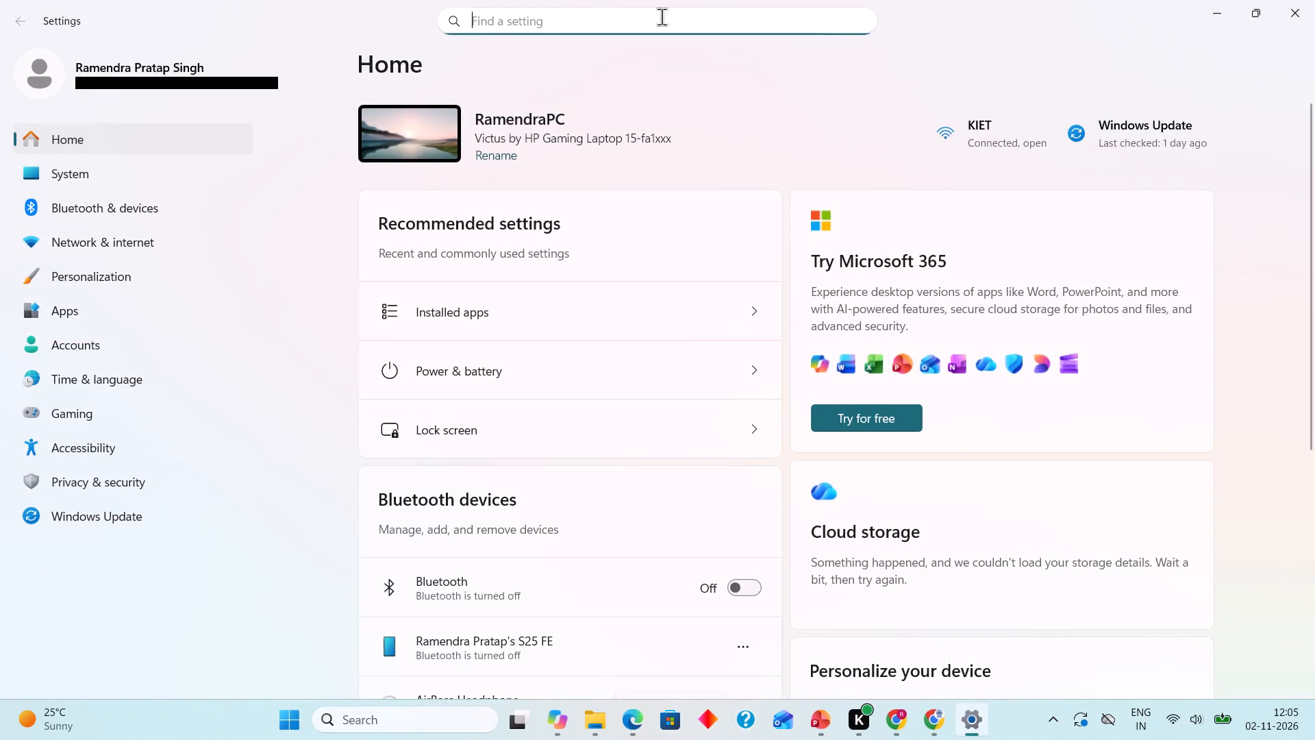
pyautogui.click(661, 21)
pyautogui.write('cur')
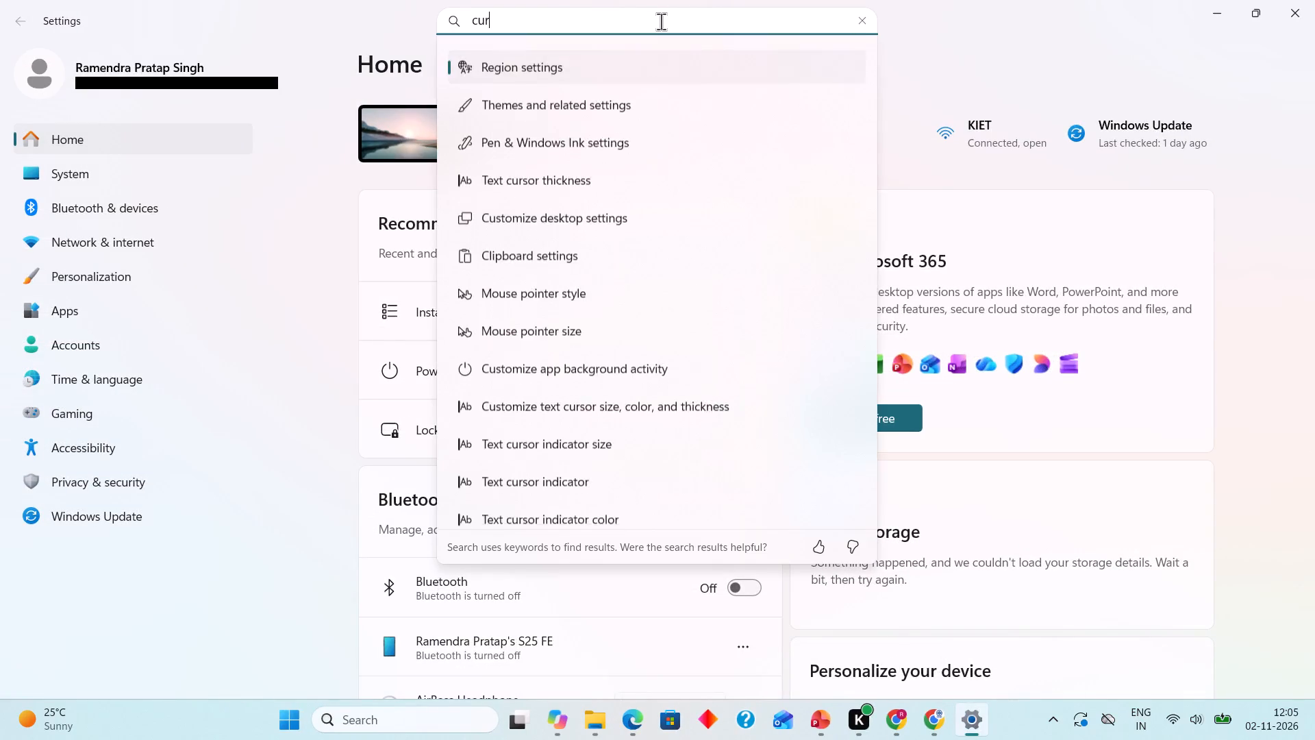
pyautogui.press('s')
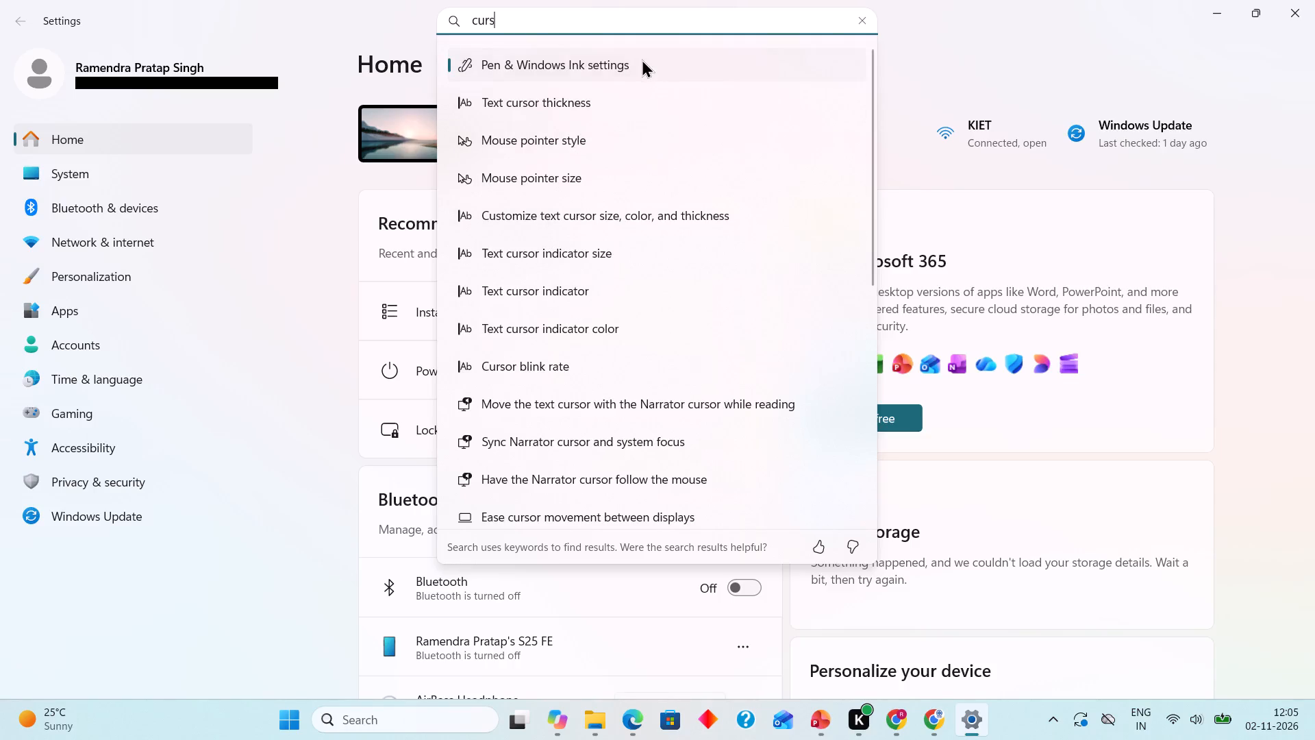
pyautogui.write('or sp')
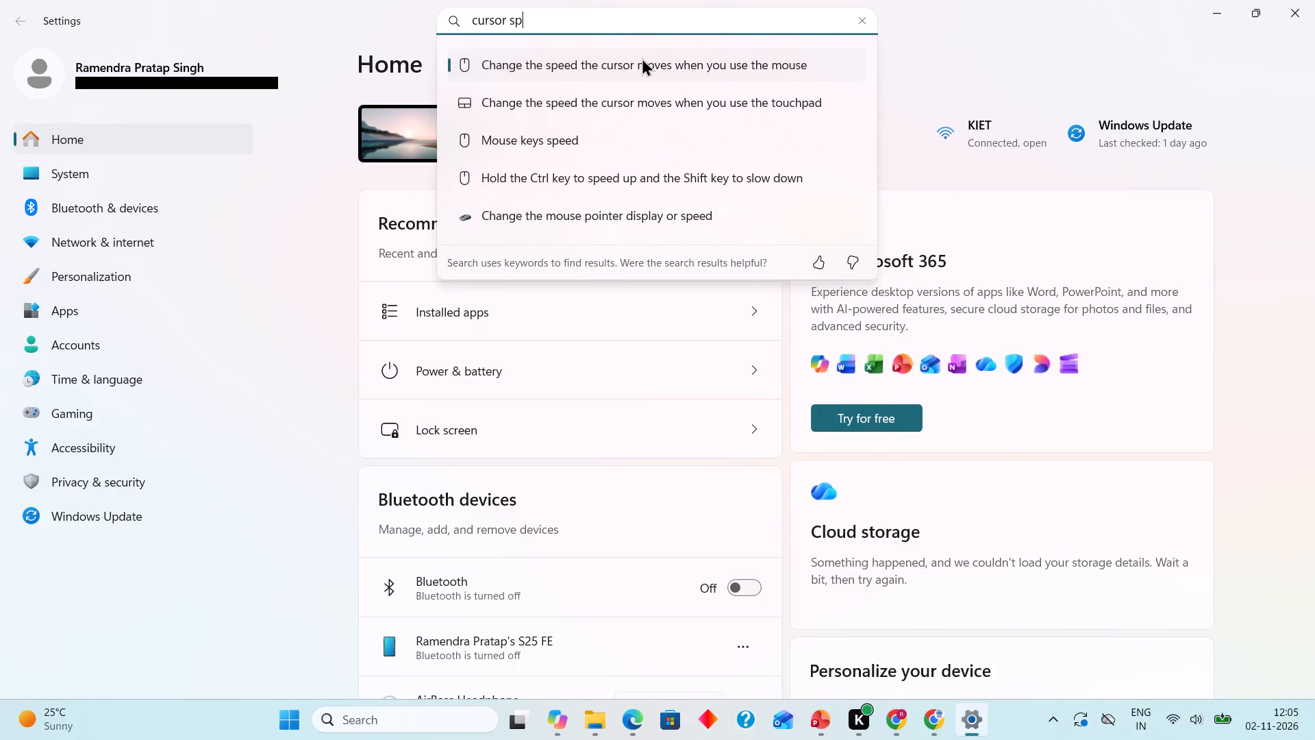
pyautogui.click(642, 58)
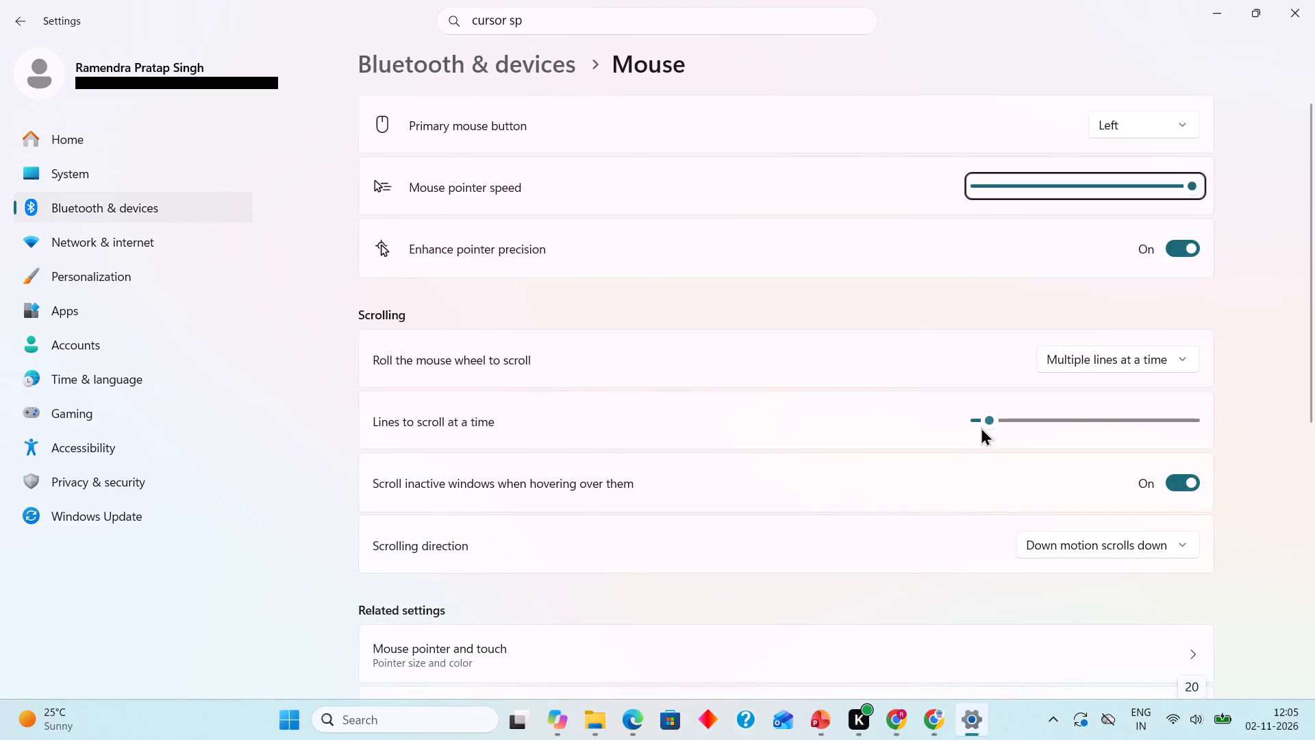
# Set the number of lines the mouse wheel scrolls at a time to 34.
pyautogui.moveTo(984, 421); pyautogui.dragTo(1044, 412)
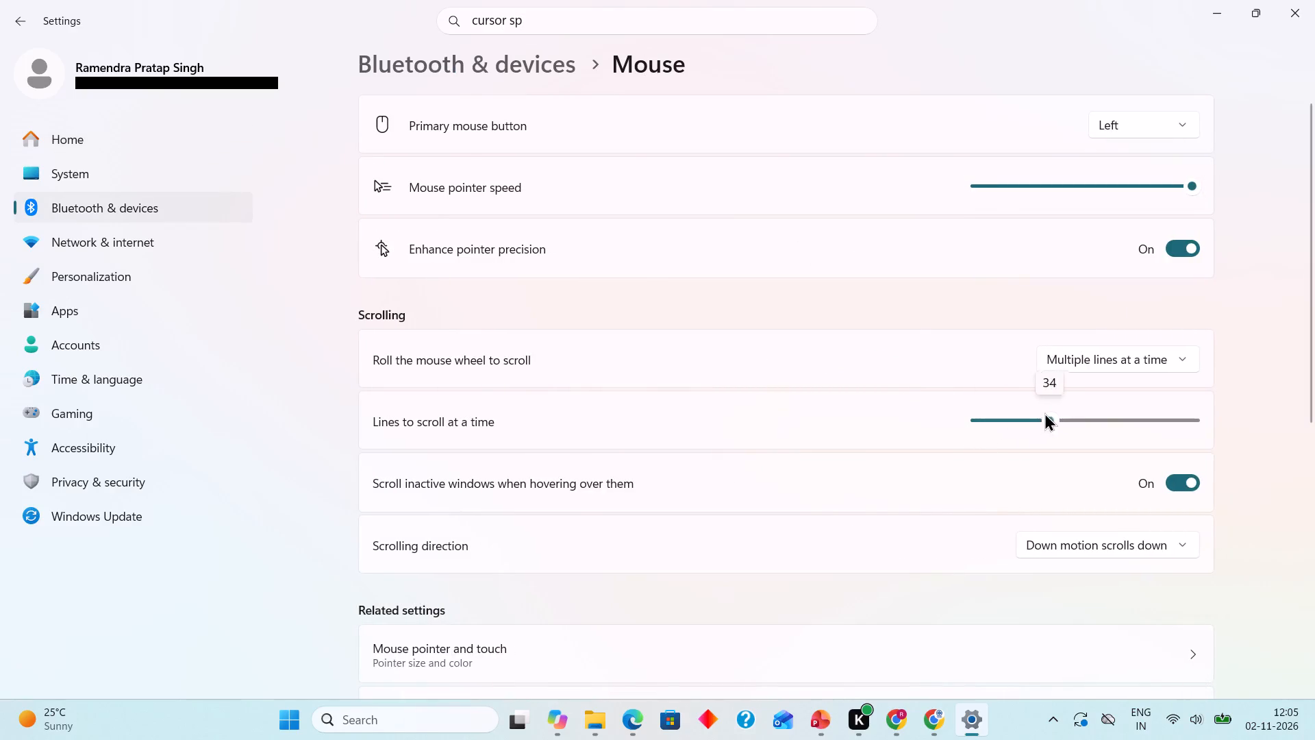
pyautogui.moveTo(1044, 412); pyautogui.dragTo(1044, 412)
pyautogui.scroll(-1, 897, 415)
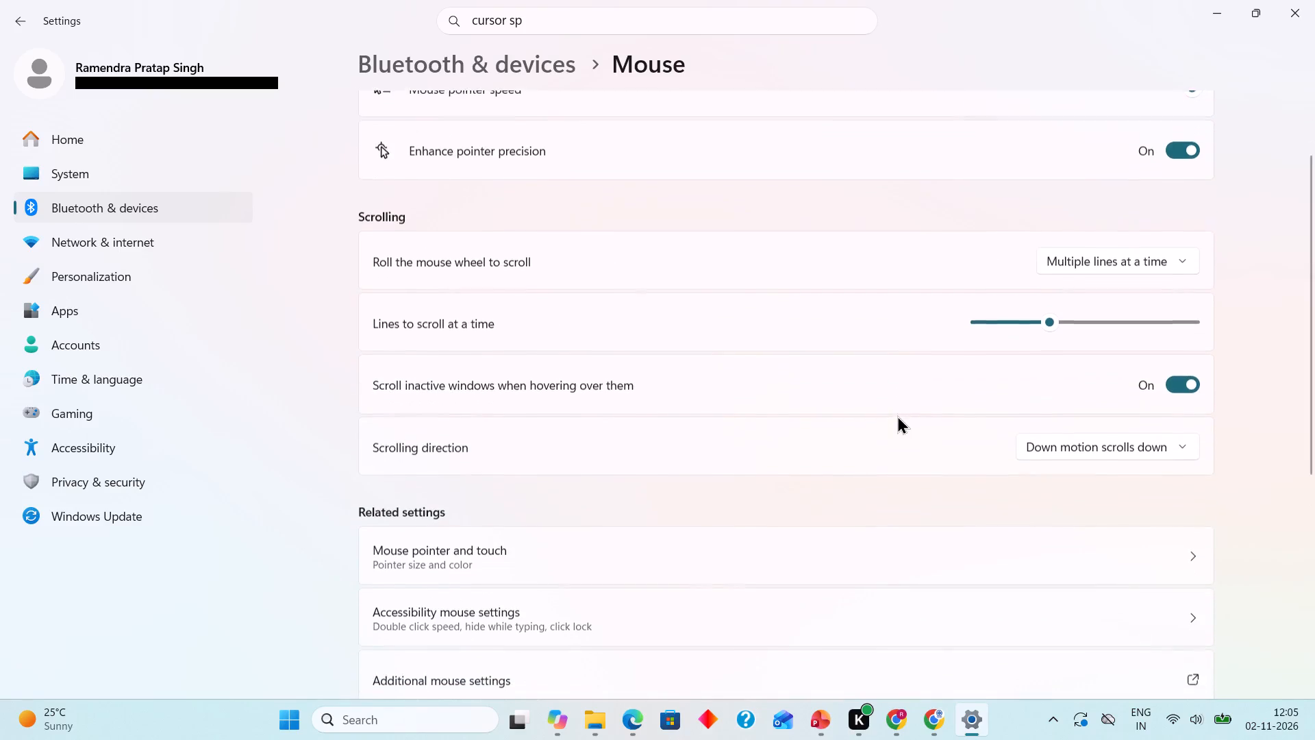
pyautogui.scroll(3, 928, 323)
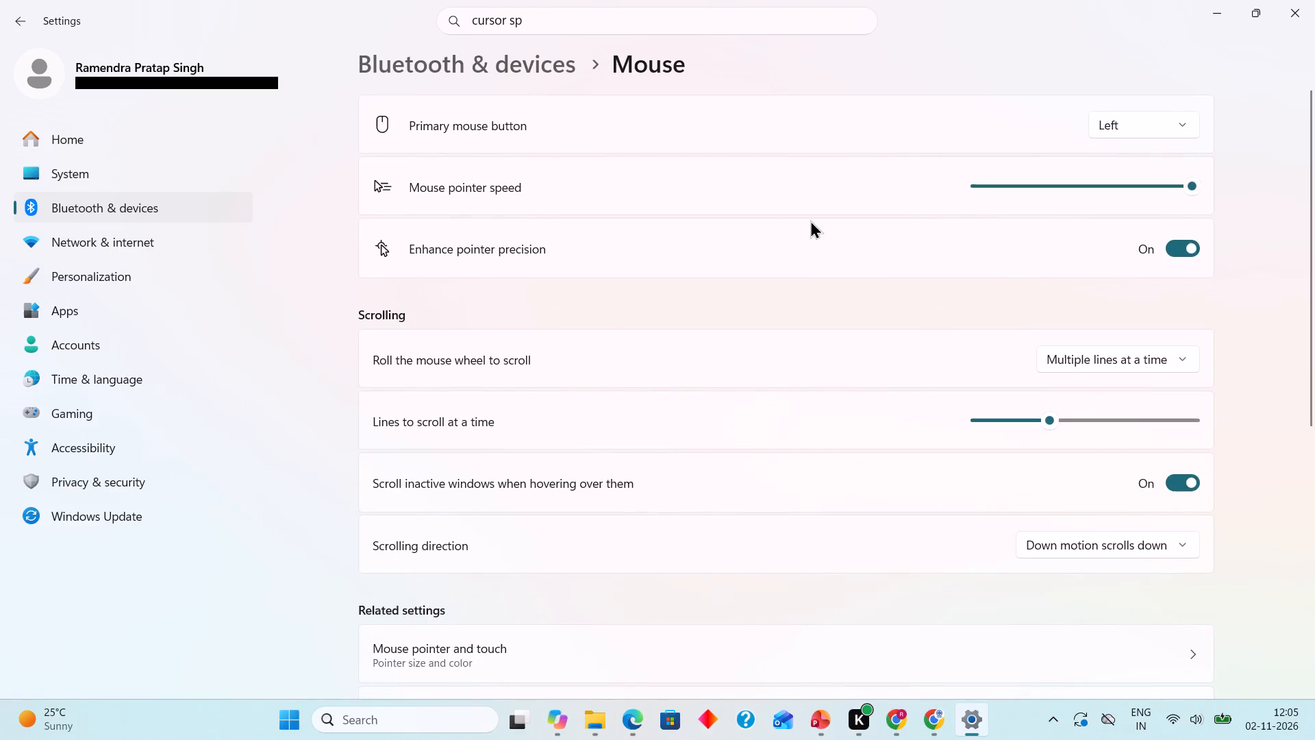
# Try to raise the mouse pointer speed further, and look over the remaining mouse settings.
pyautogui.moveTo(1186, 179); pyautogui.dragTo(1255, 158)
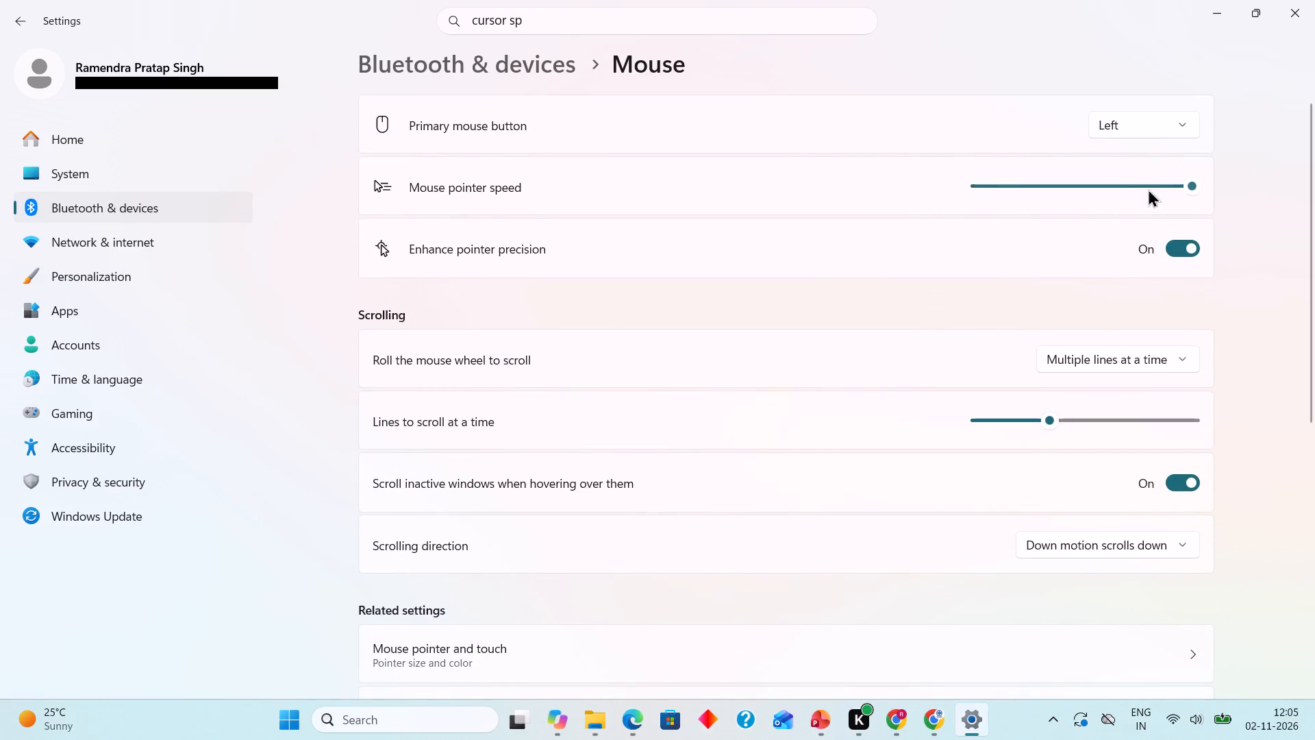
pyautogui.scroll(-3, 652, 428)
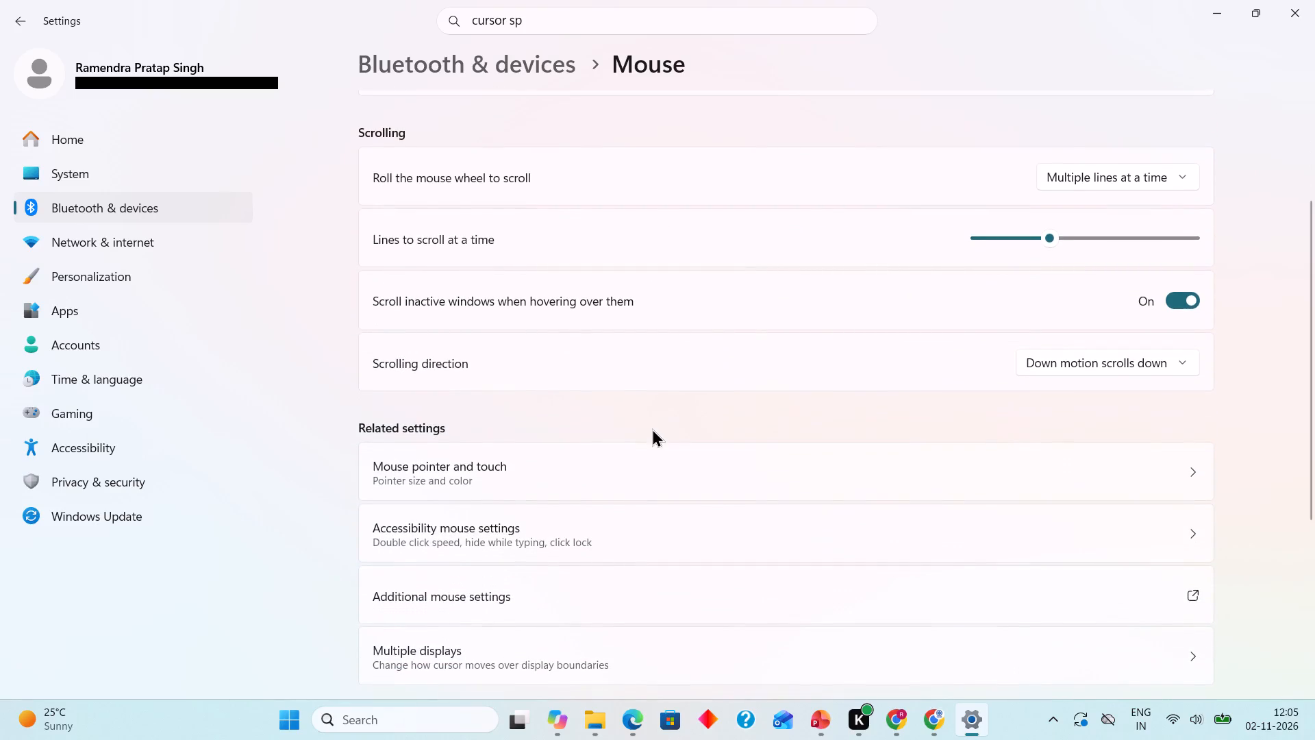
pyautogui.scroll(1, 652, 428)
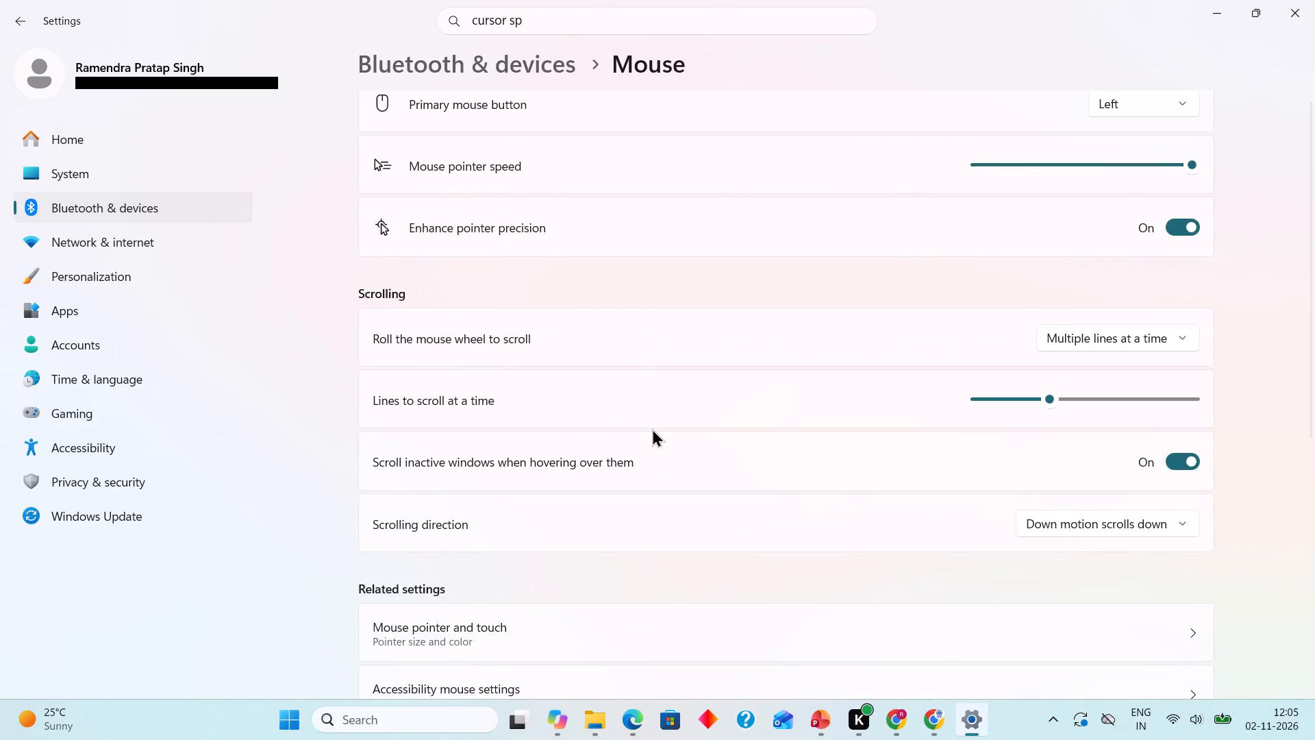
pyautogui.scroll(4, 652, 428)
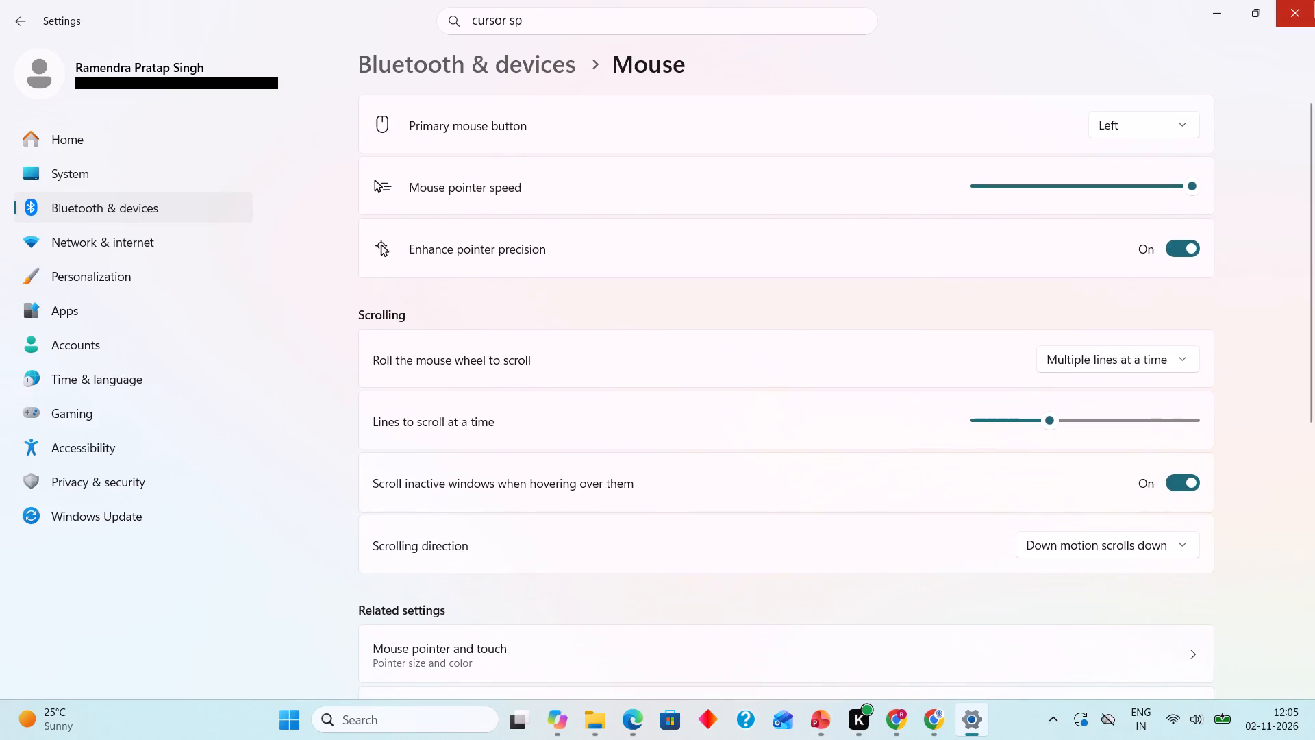
# Close the Windows Settings window to return to the contacts spreadsheet.
pyautogui.click(1314, 0)
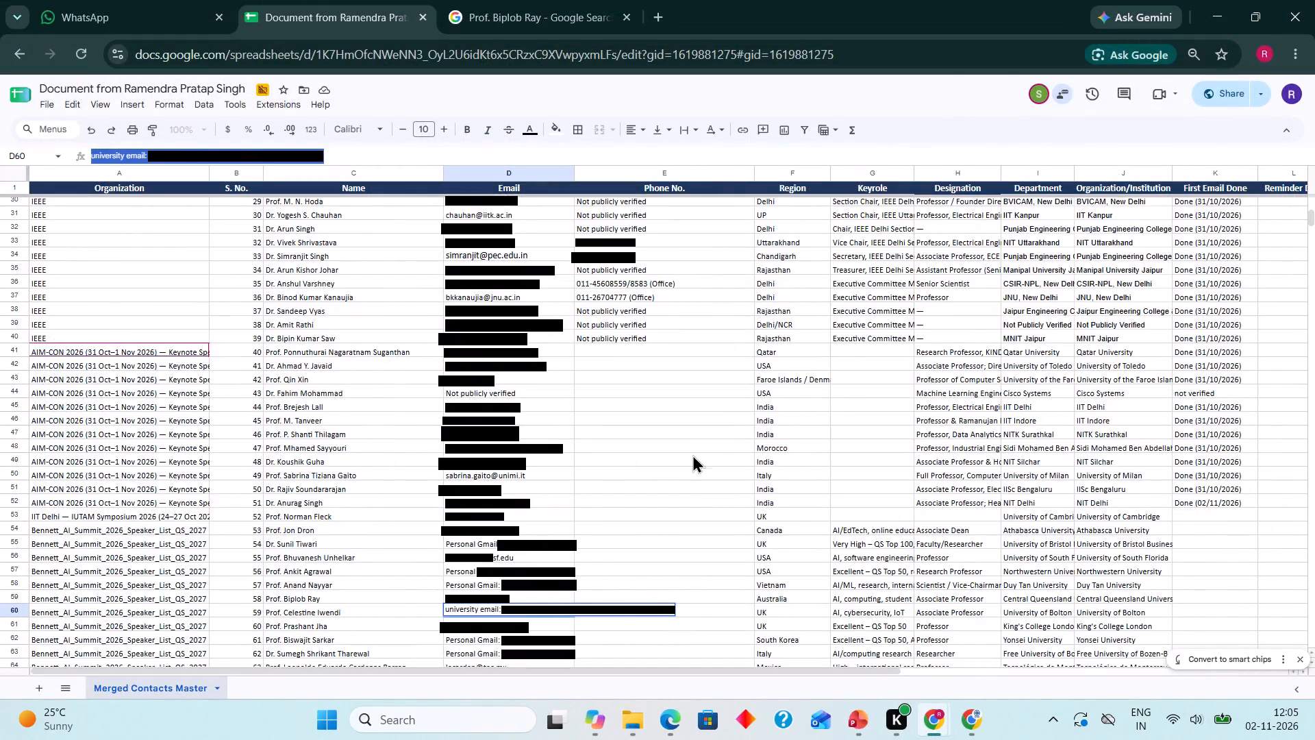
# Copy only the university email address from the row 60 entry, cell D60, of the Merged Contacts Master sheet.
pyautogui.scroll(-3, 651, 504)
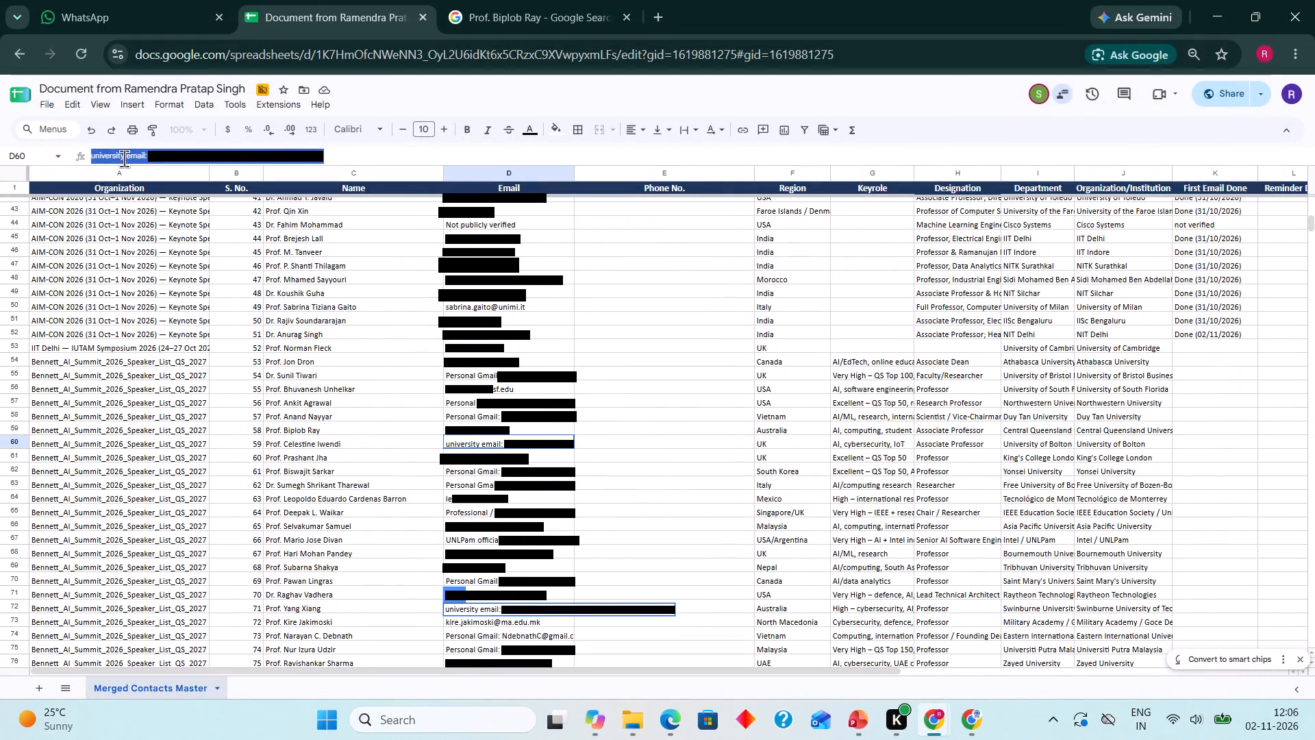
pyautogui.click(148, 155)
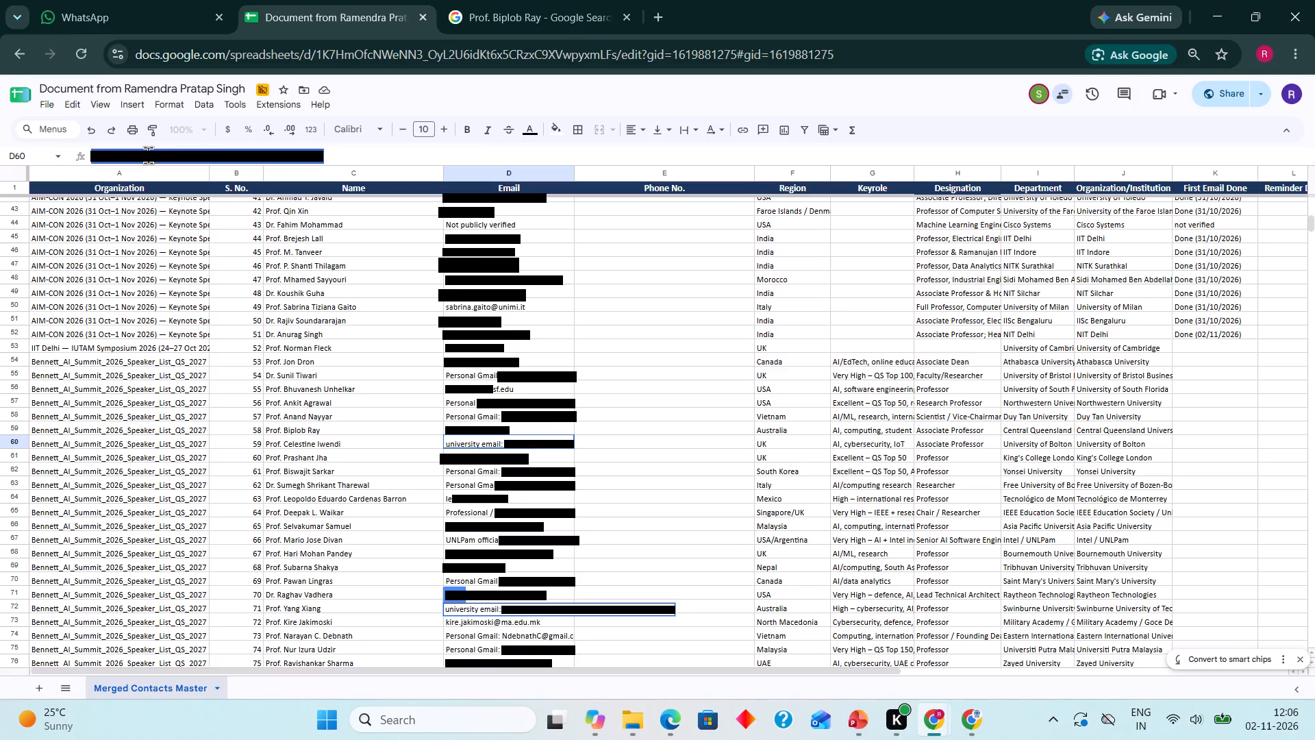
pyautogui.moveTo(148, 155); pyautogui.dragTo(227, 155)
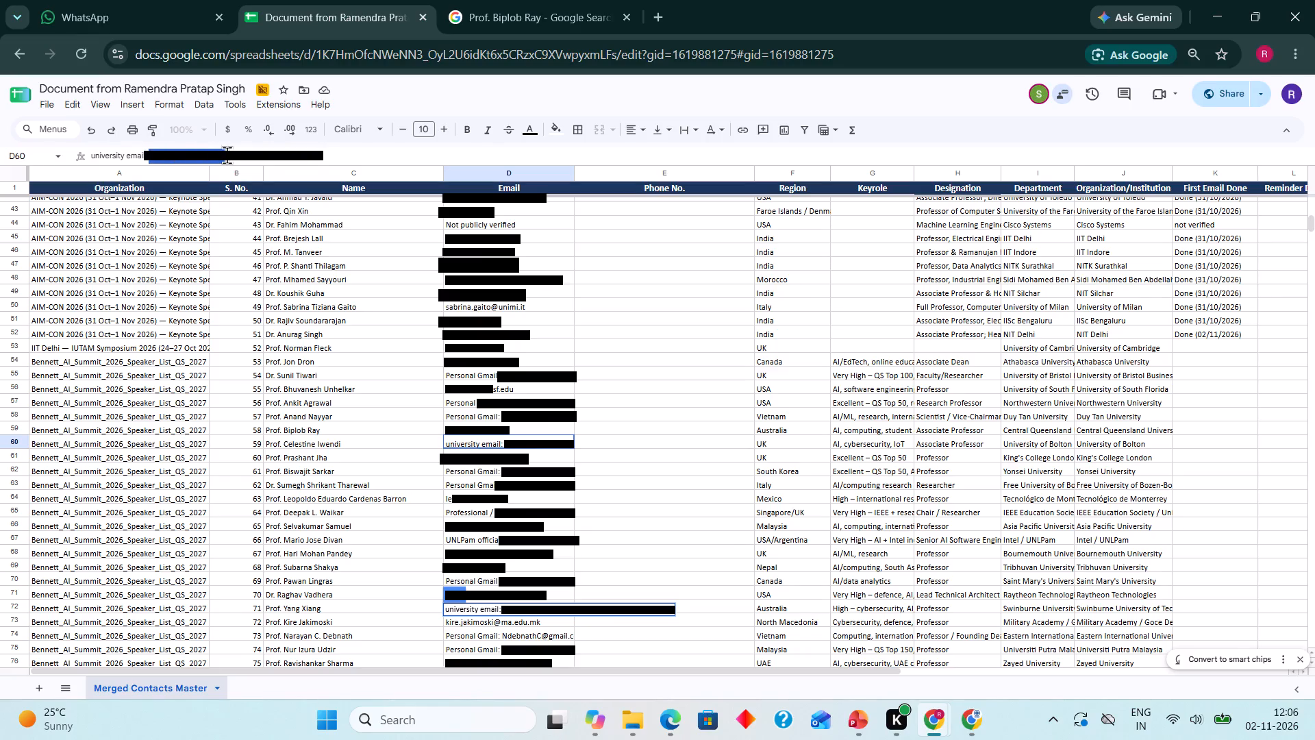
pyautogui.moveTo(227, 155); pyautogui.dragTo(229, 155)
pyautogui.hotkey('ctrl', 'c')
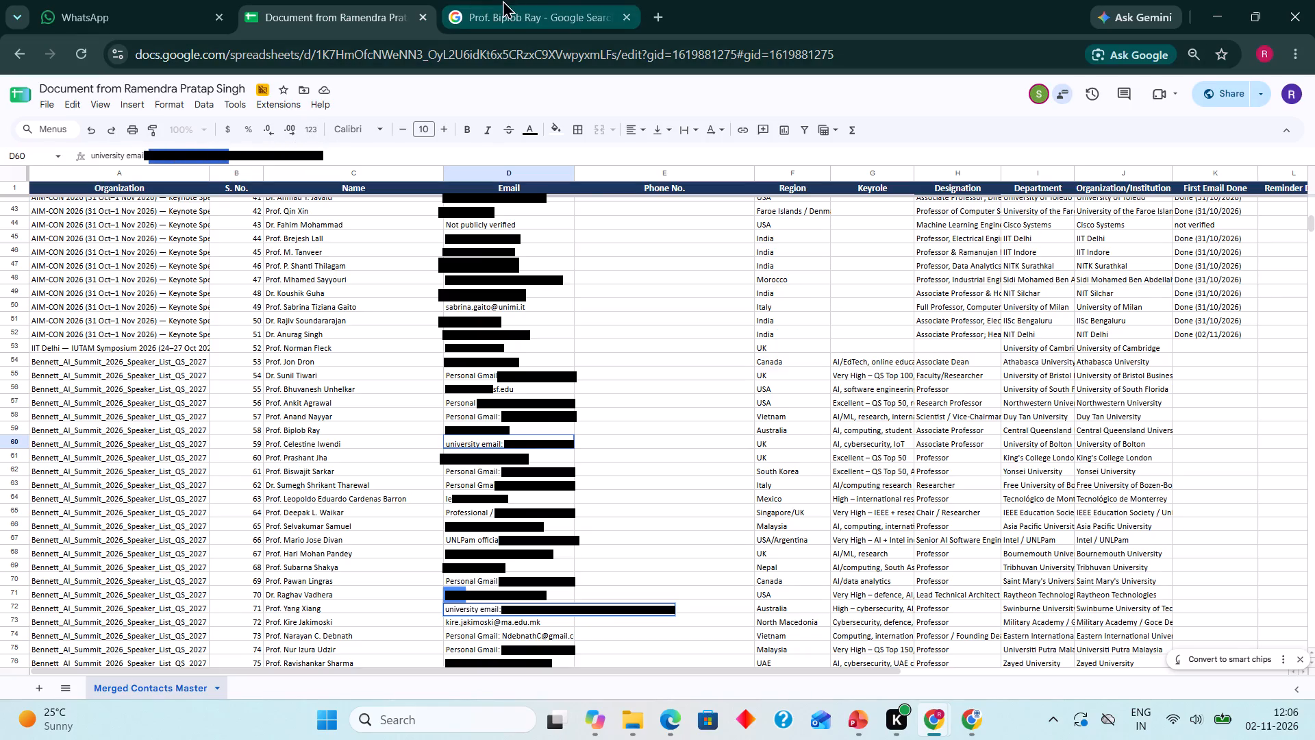
pyautogui.click(503, 0)
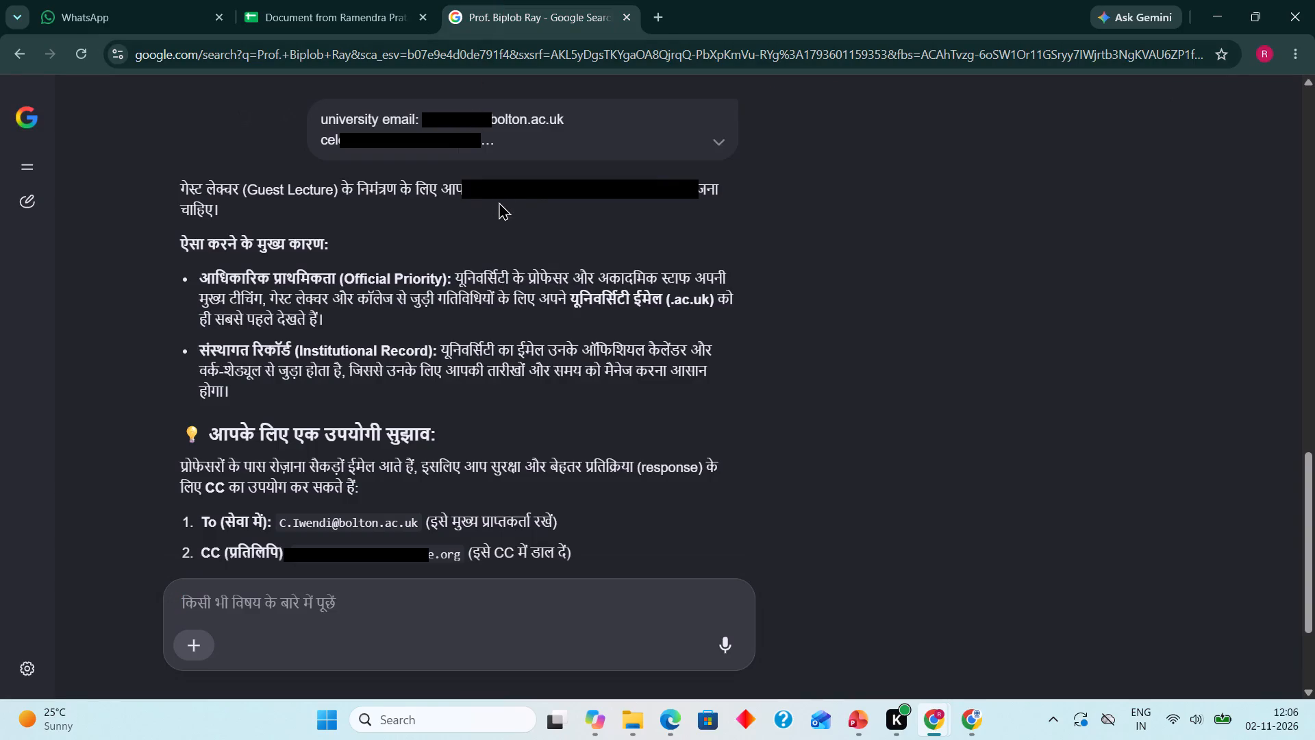
pyautogui.moveTo(486, 188); pyautogui.dragTo(605, 193)
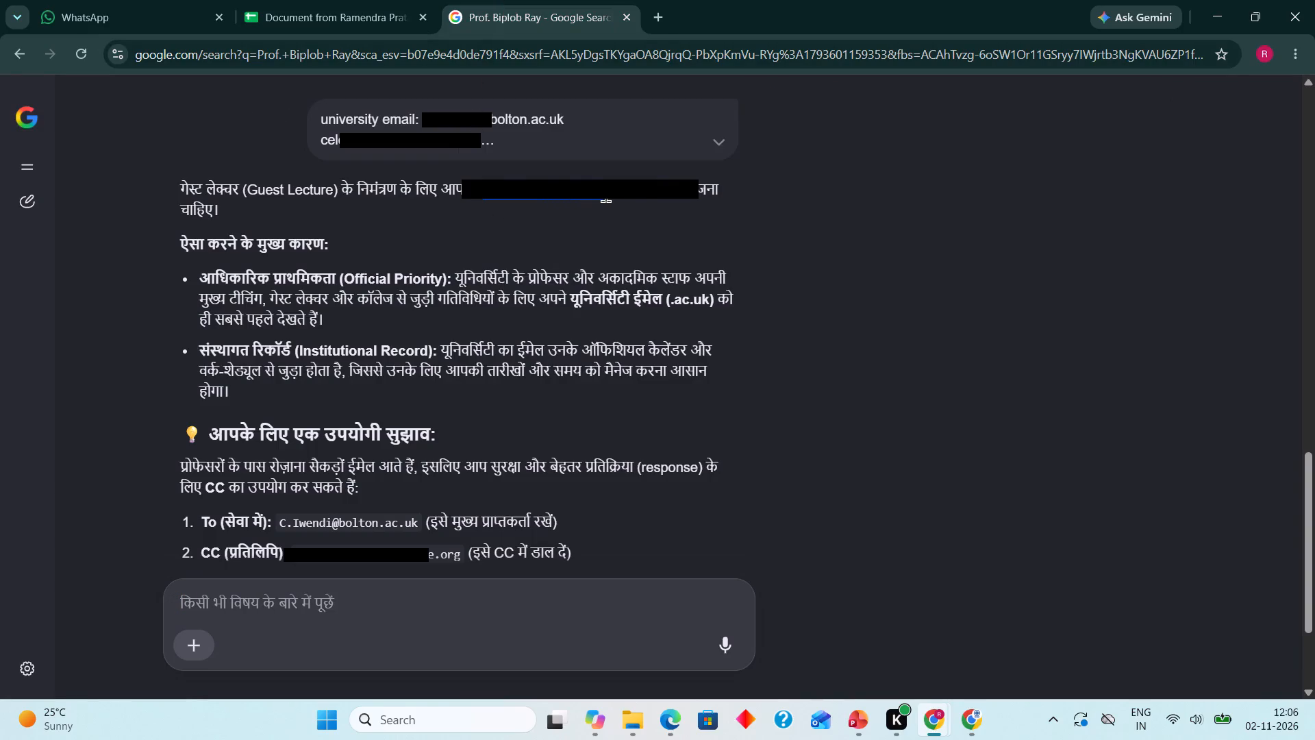
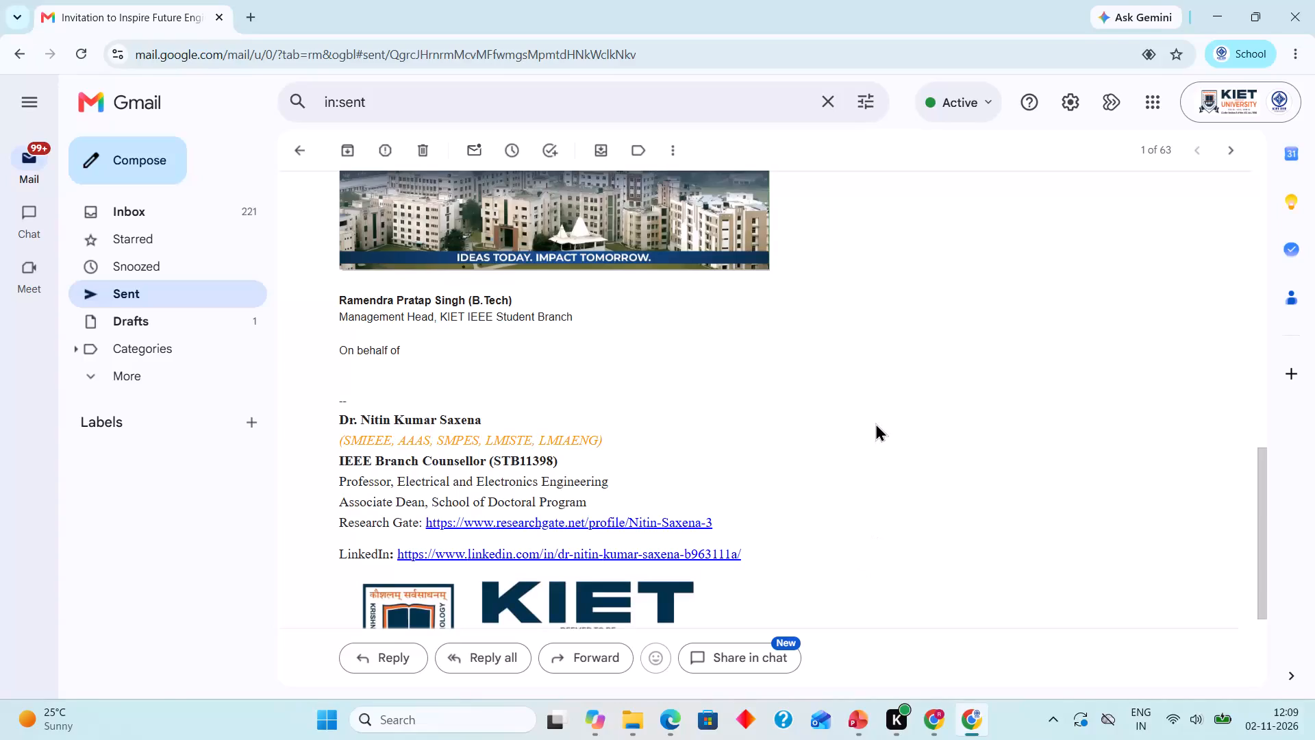
# Copy the email address from row 61 of the Merged Contacts Master sheet and start a new Gmail message addressed to it.
pyautogui.scroll(6, 876, 411)
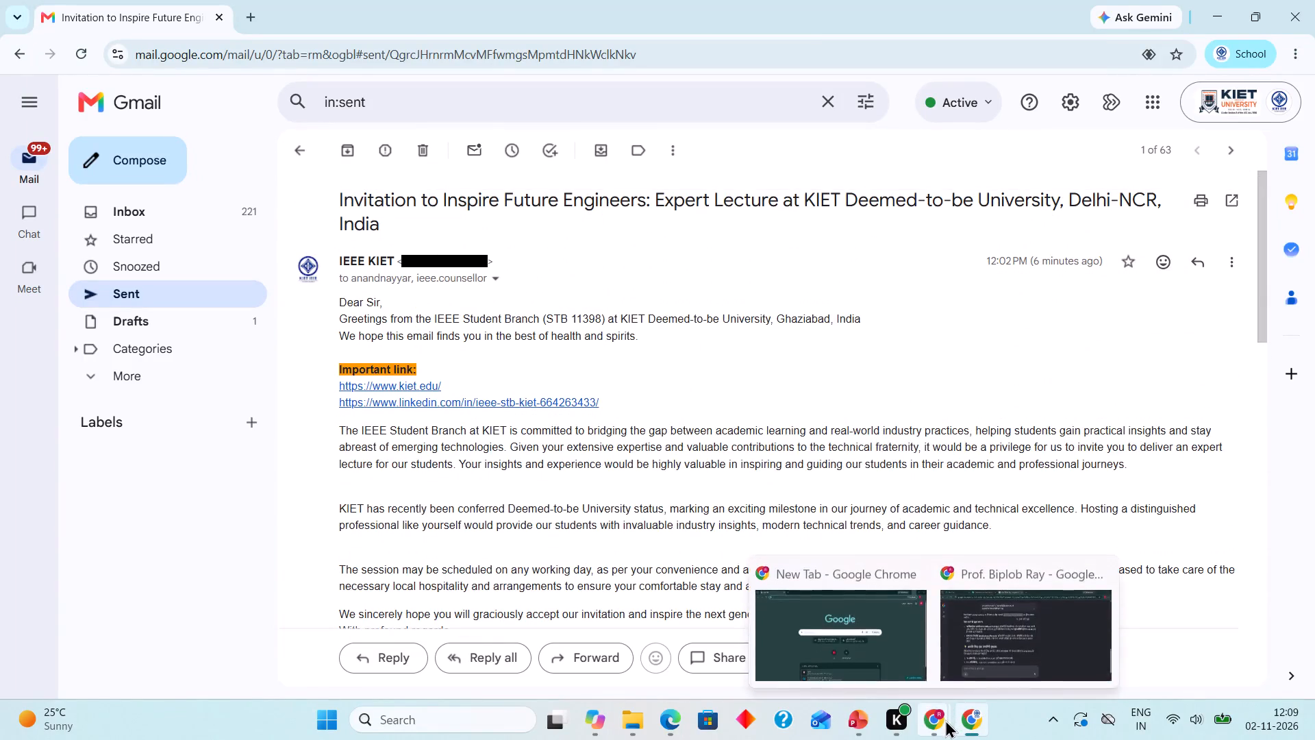
pyautogui.click(975, 620)
pyautogui.click(388, 0)
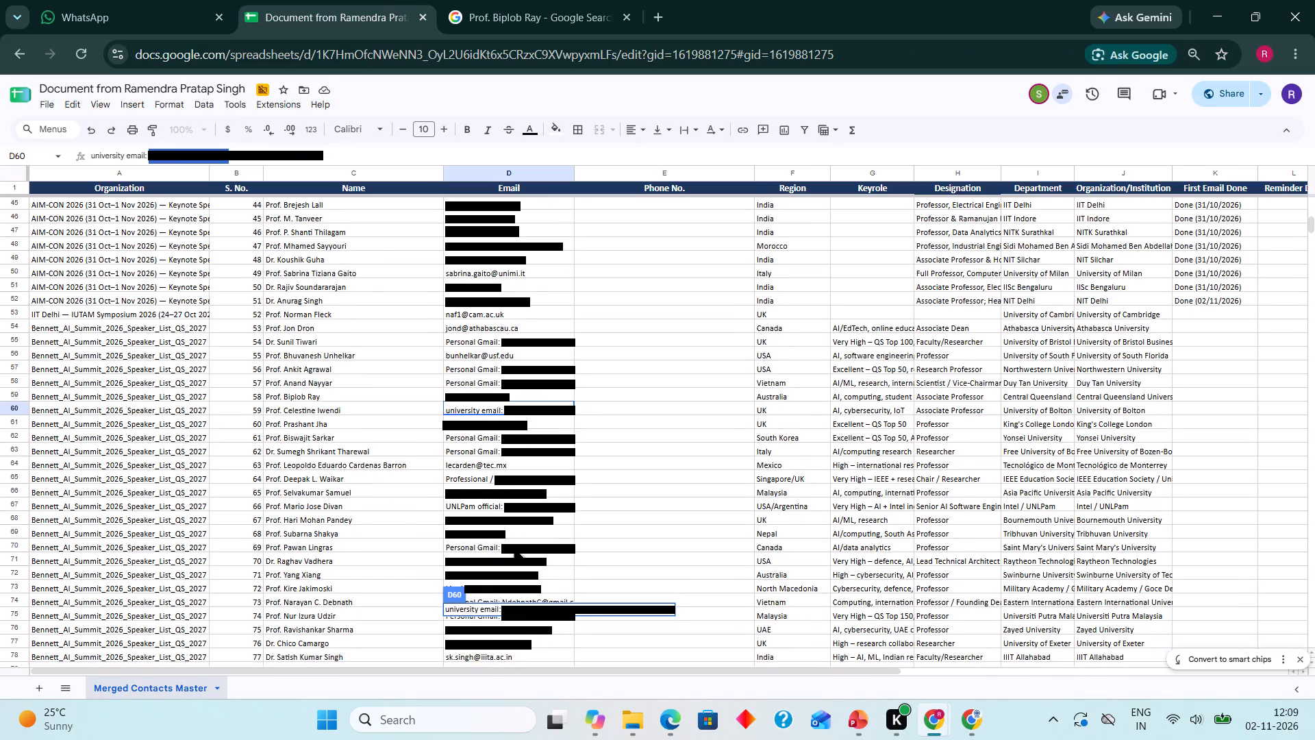
pyautogui.click(496, 419)
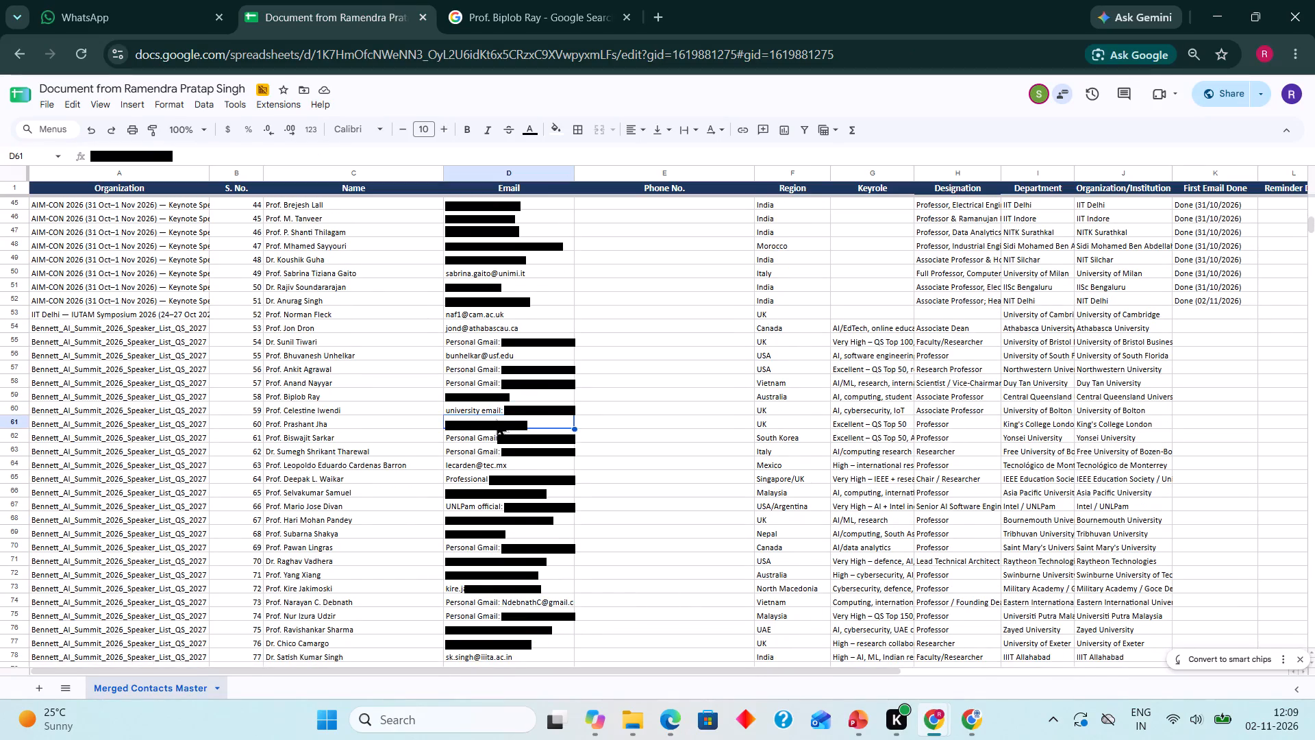
pyautogui.hotkey('ctrl', 'c')
pyautogui.click(965, 718)
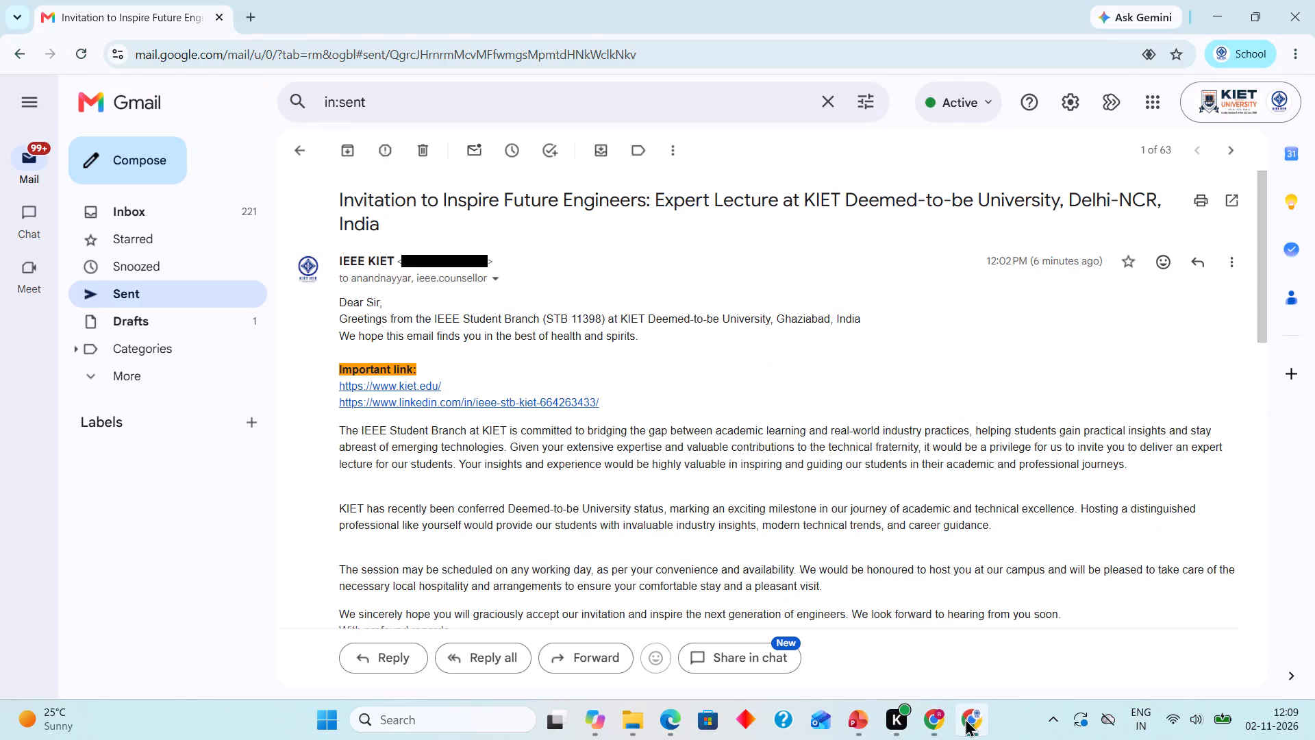
pyautogui.click(152, 163)
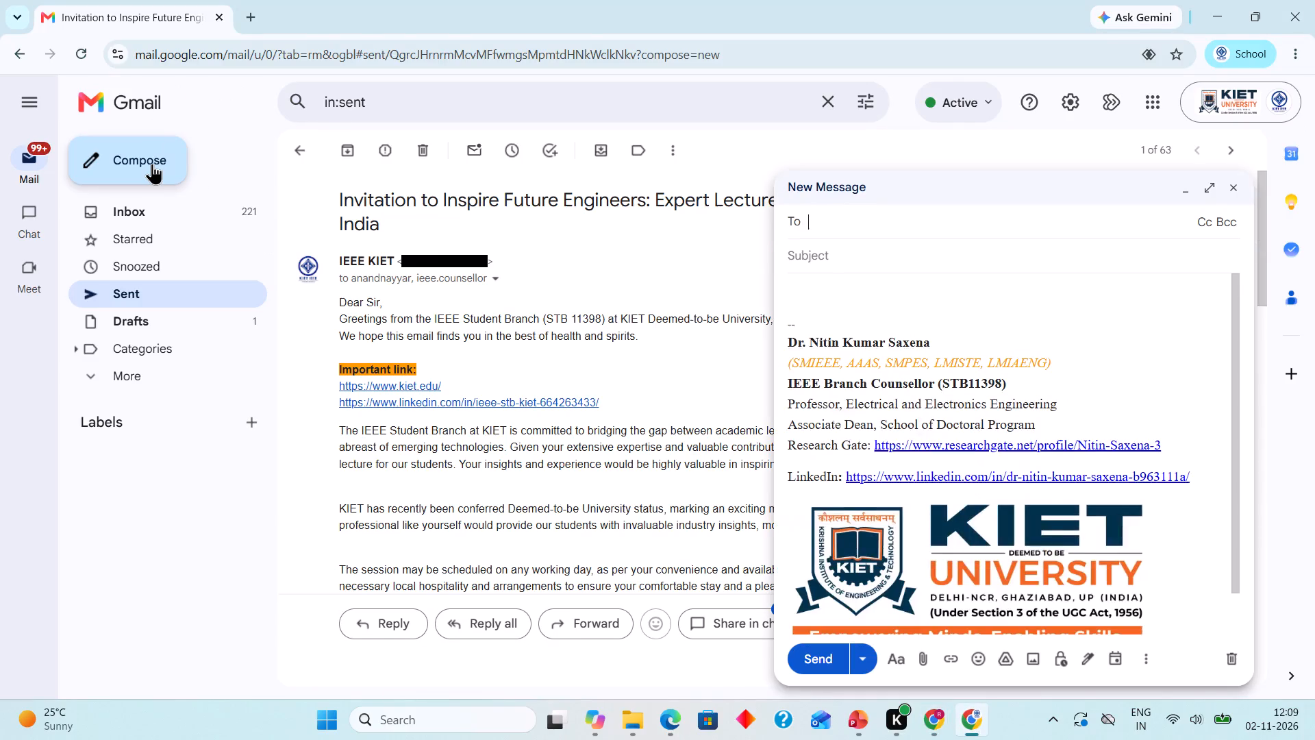
pyautogui.hotkey('ctrl', 'v')
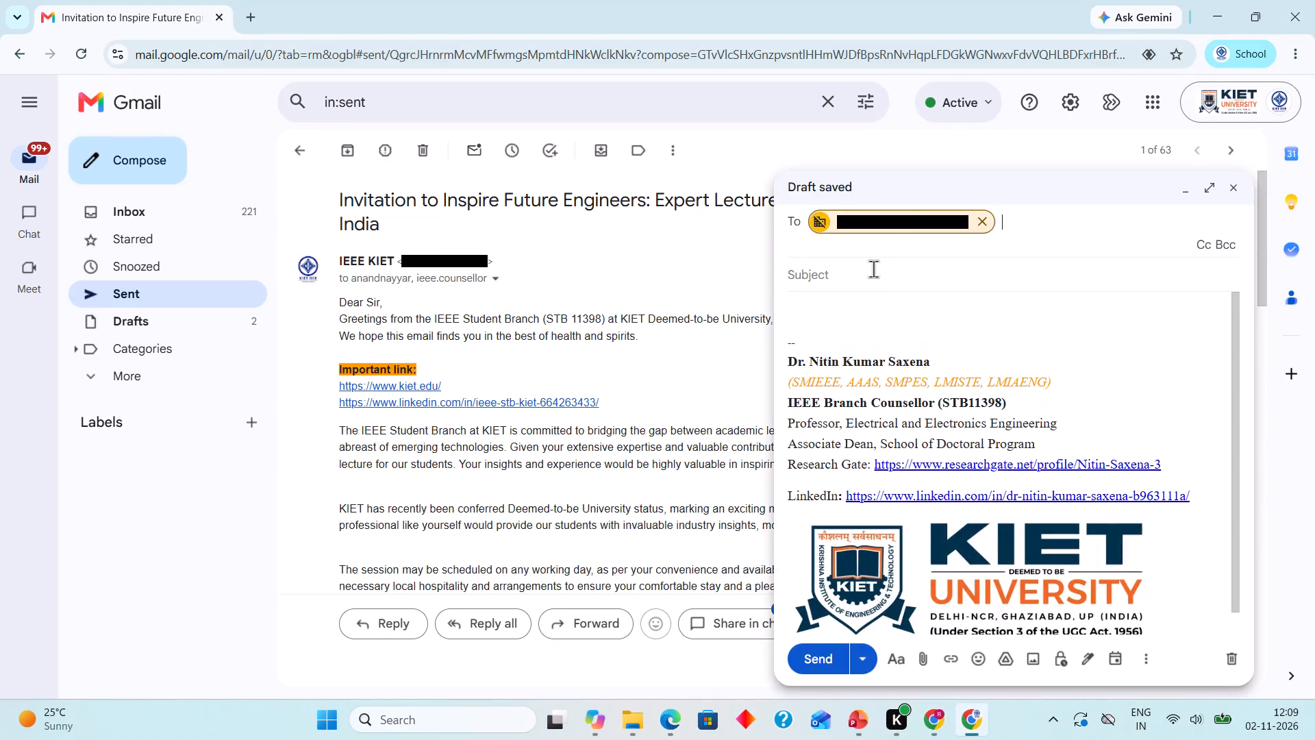
# Copy the Cc address from the open sent invitation's details into the new message's Cc field.
pyautogui.click(497, 280)
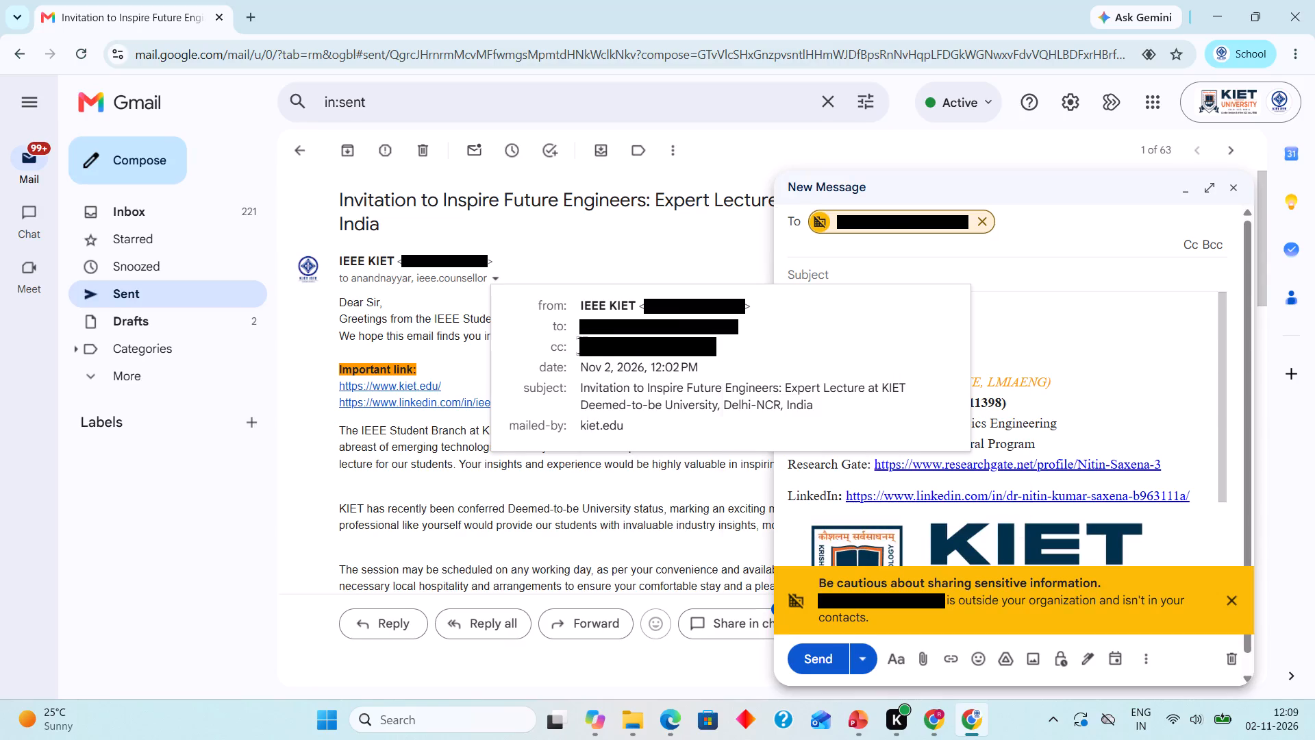
pyautogui.moveTo(579, 344); pyautogui.dragTo(727, 345)
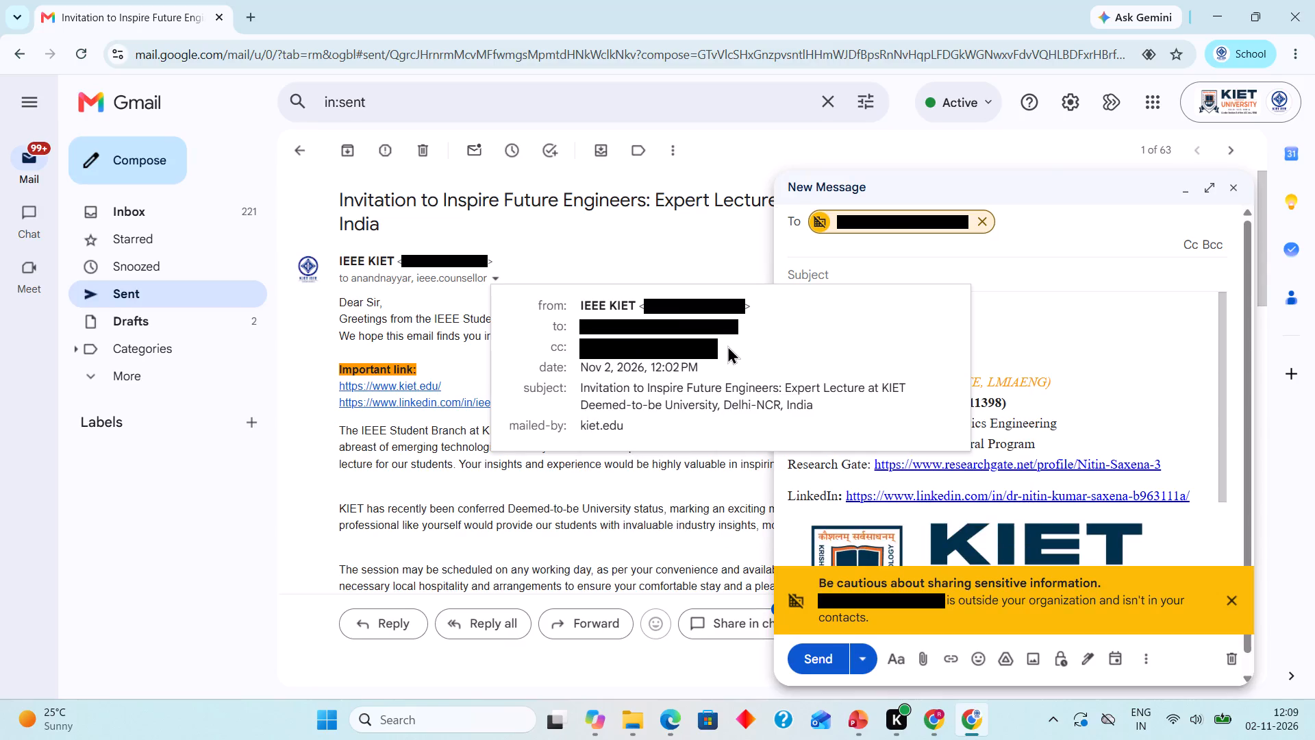
pyautogui.hotkey('ctrl', 'c')
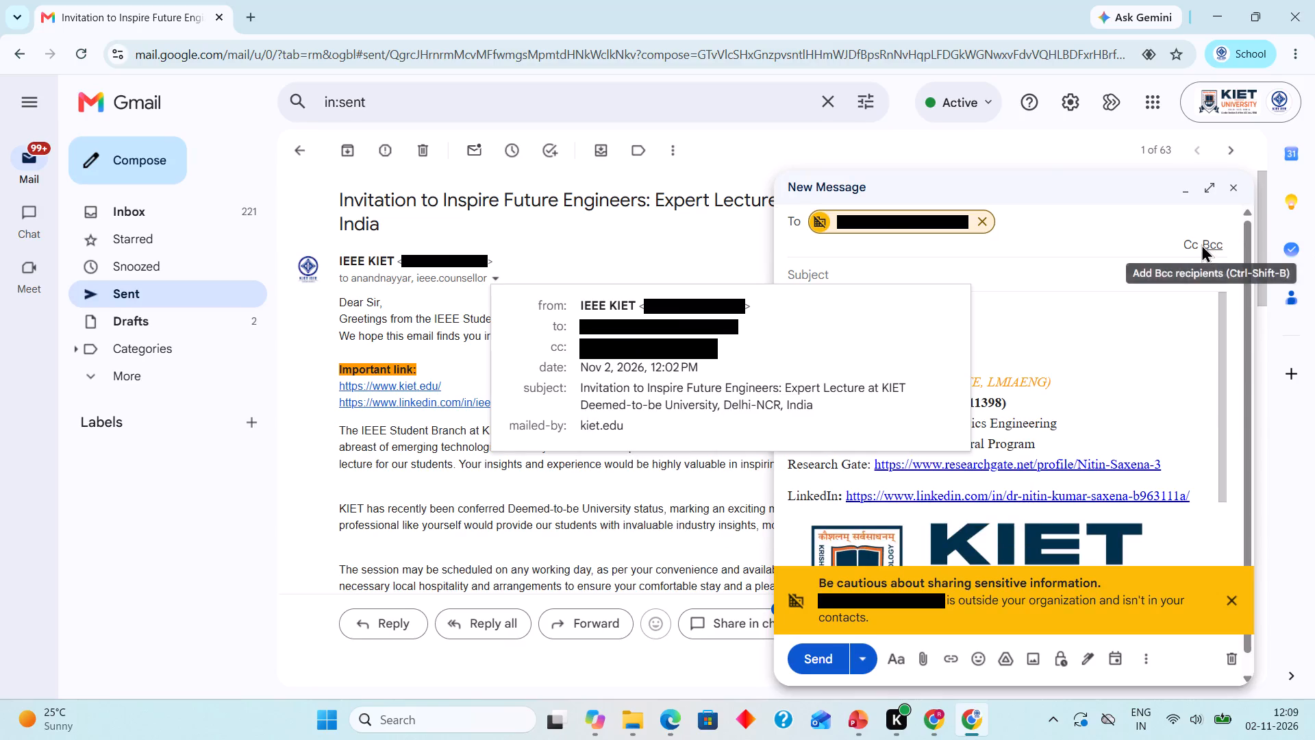
pyautogui.click(1194, 243)
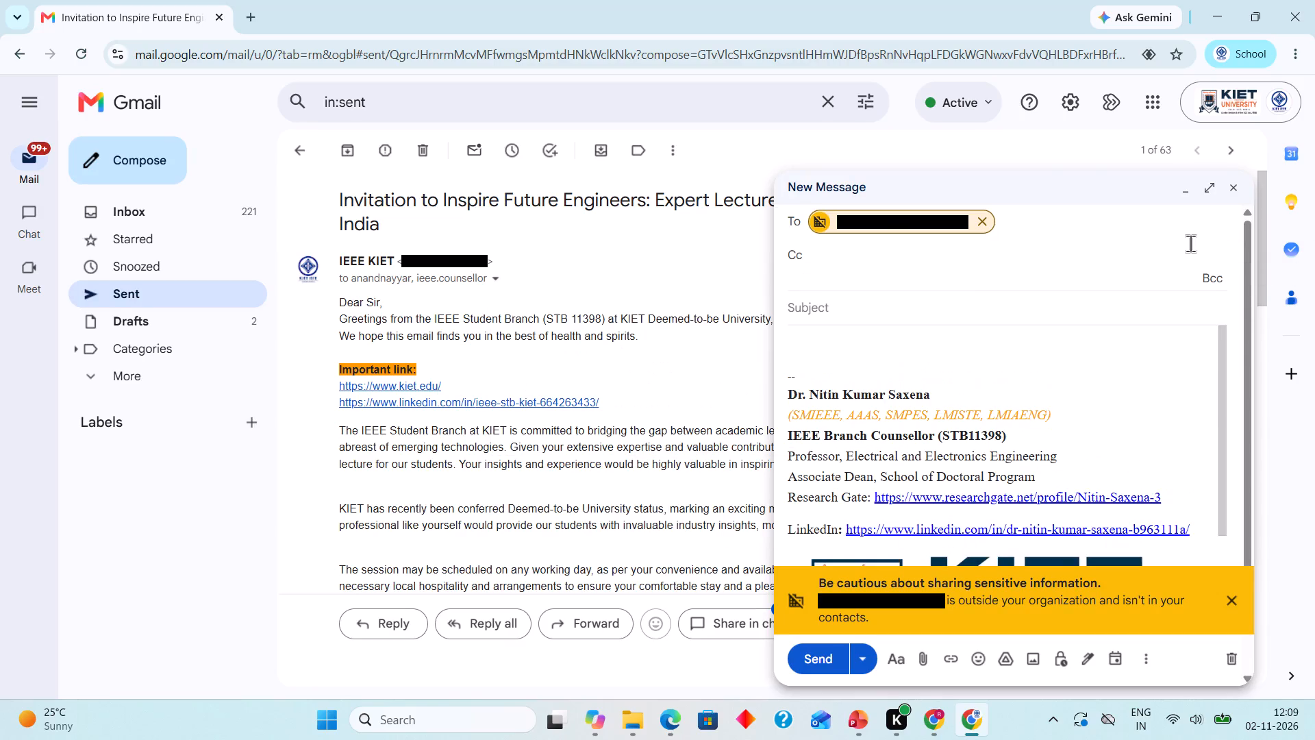
pyautogui.hotkey('ctrl', 'v')
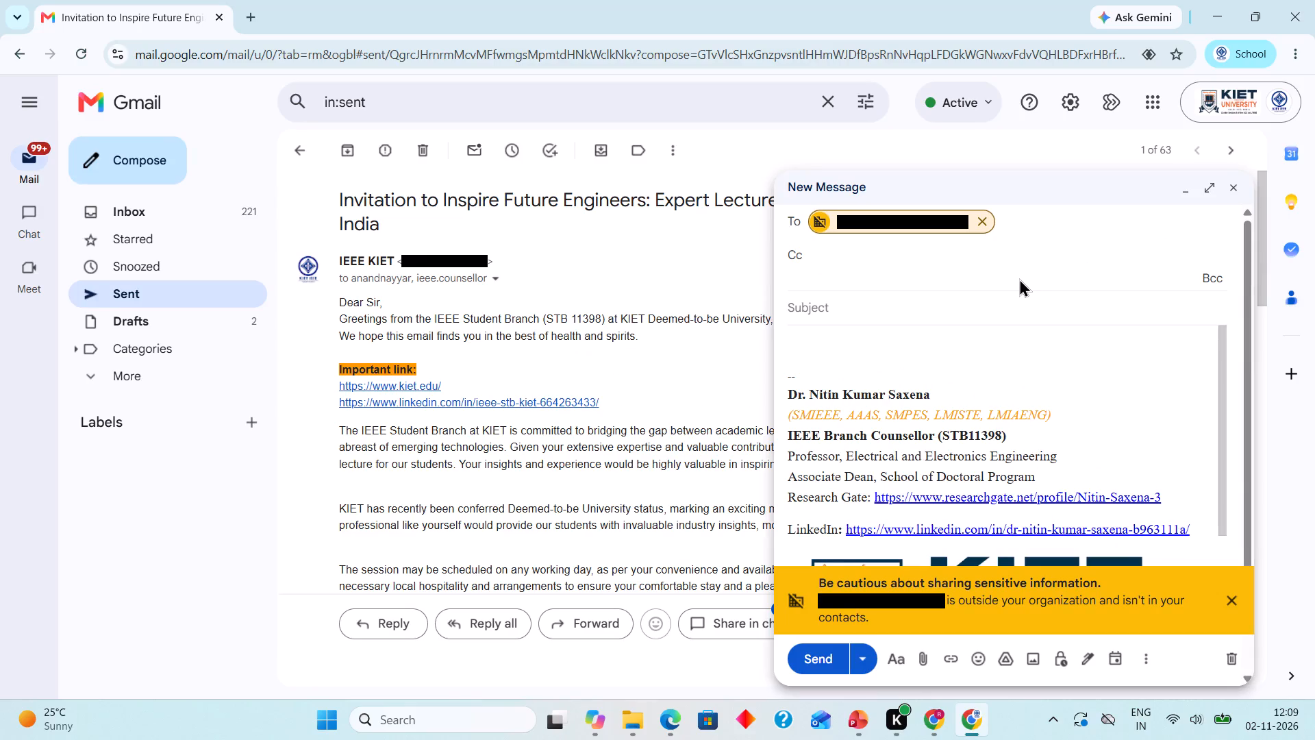
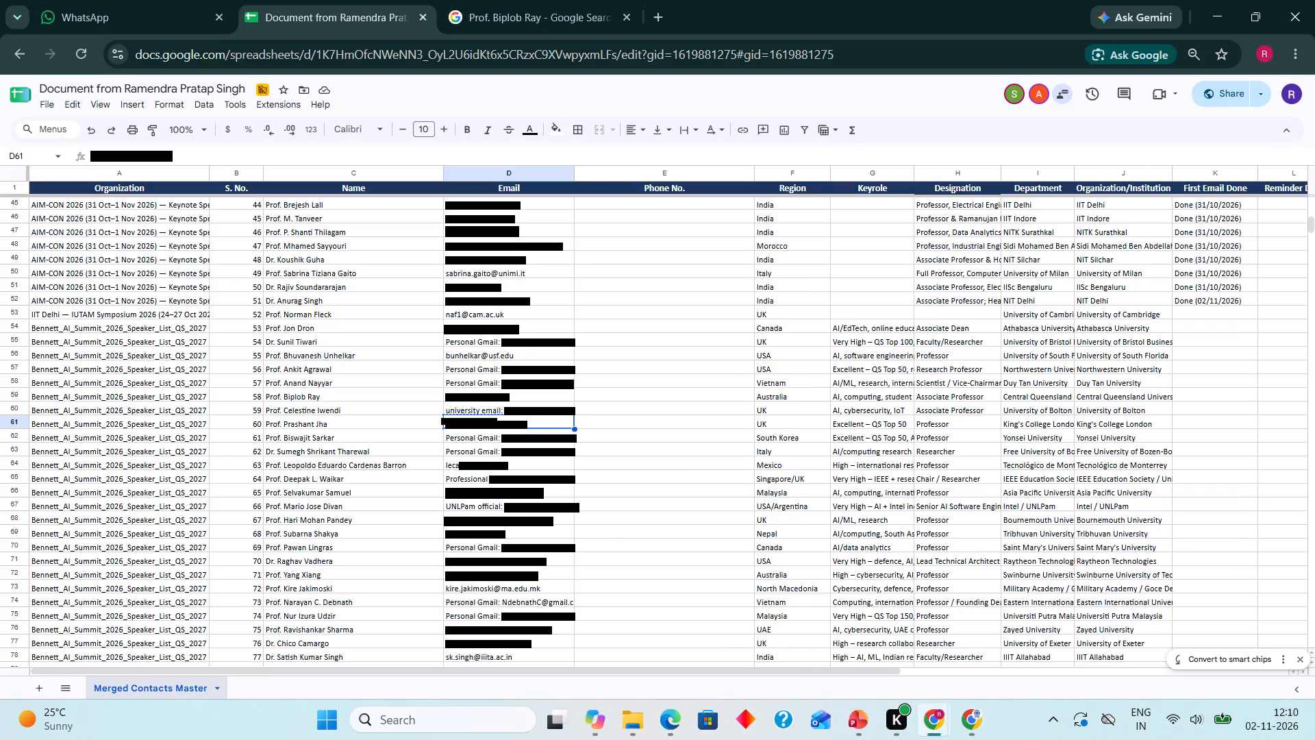
pyautogui.click(510, 441)
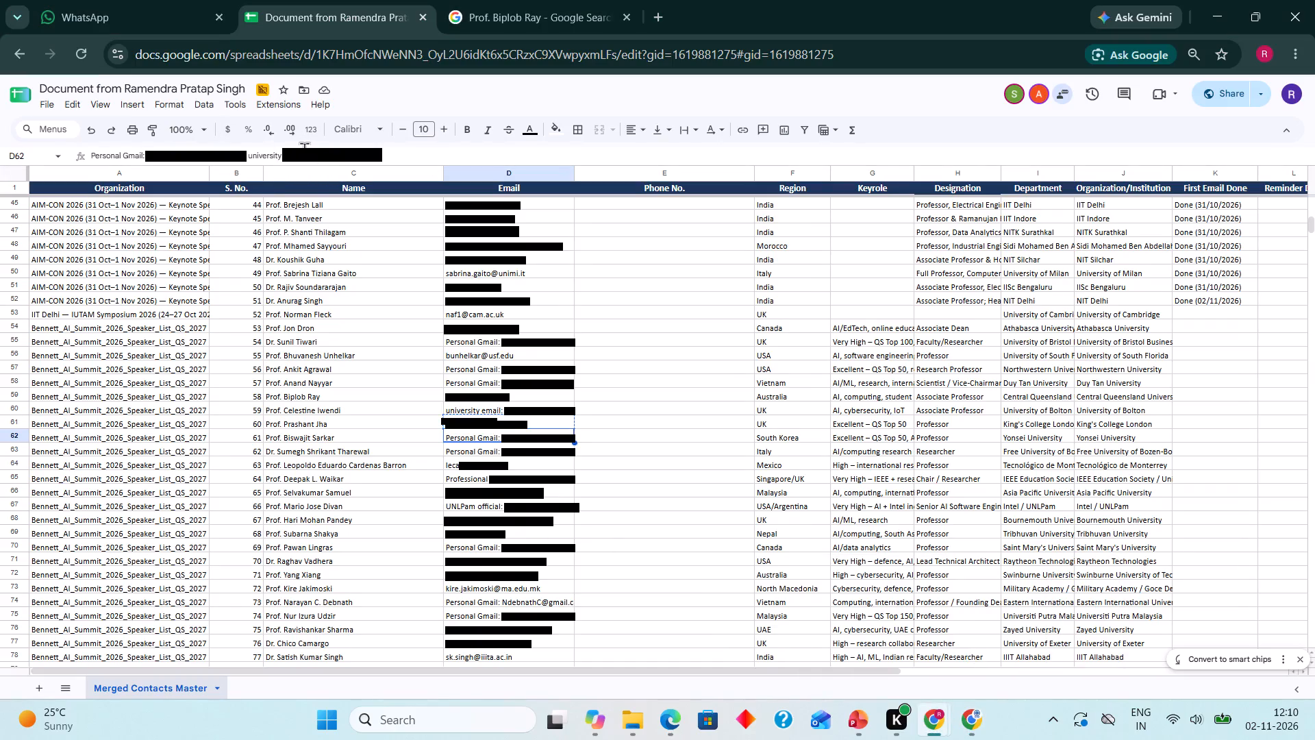
pyautogui.moveTo(304, 151); pyautogui.dragTo(334, 158)
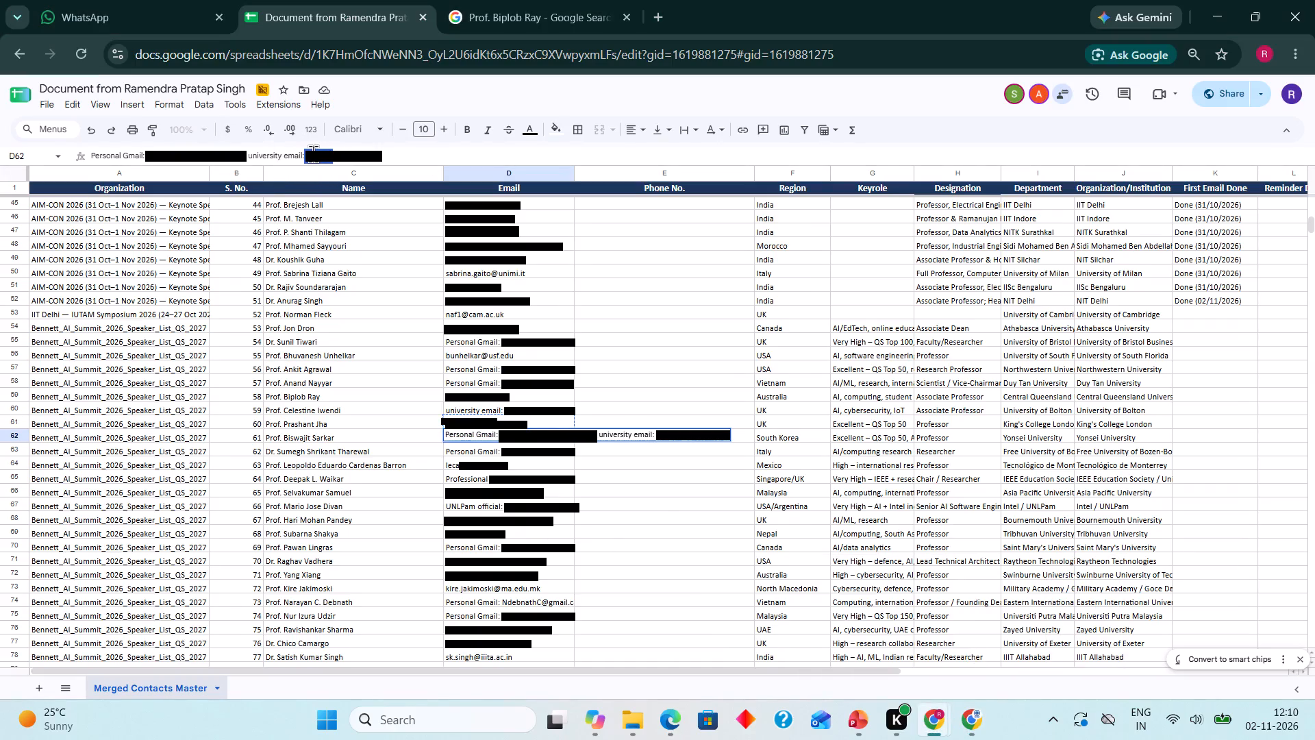
pyautogui.click(312, 153)
pyautogui.moveTo(305, 153); pyautogui.dragTo(390, 150)
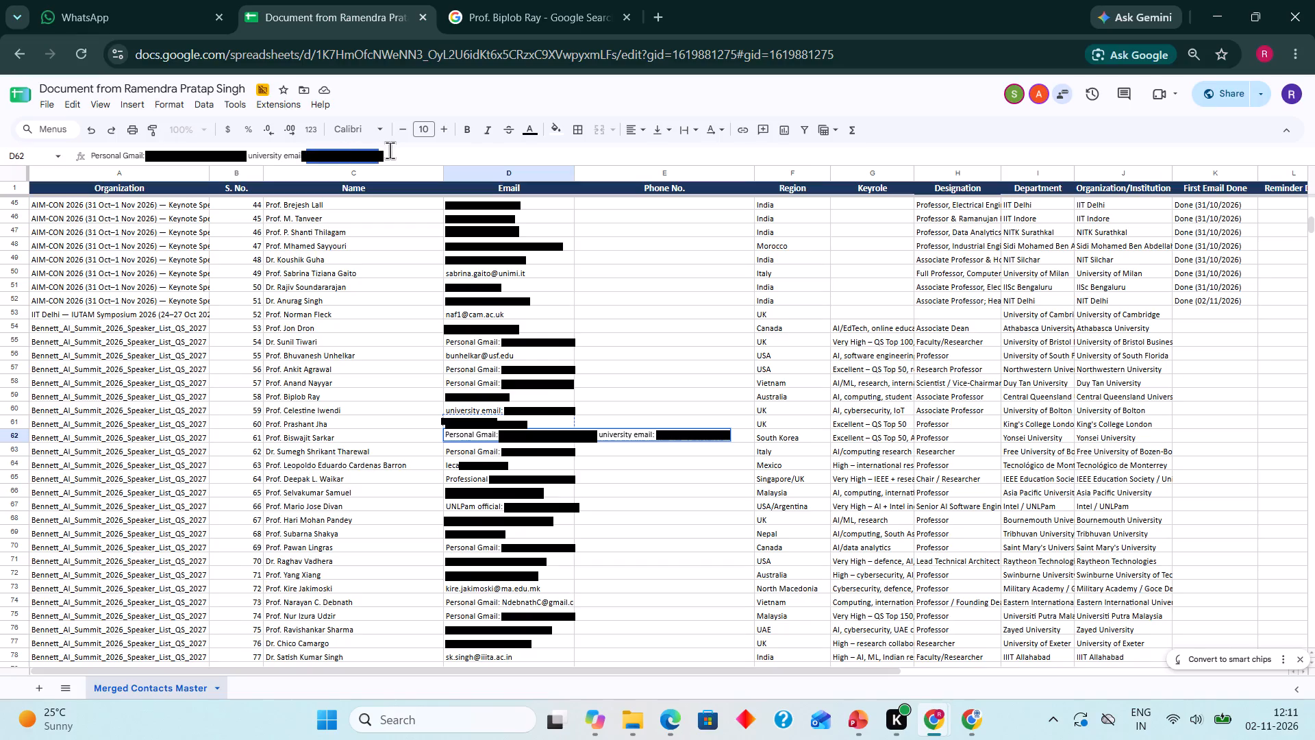
pyautogui.hotkey('ctrl', 'c')
pyautogui.click(959, 730)
pyautogui.click(144, 141)
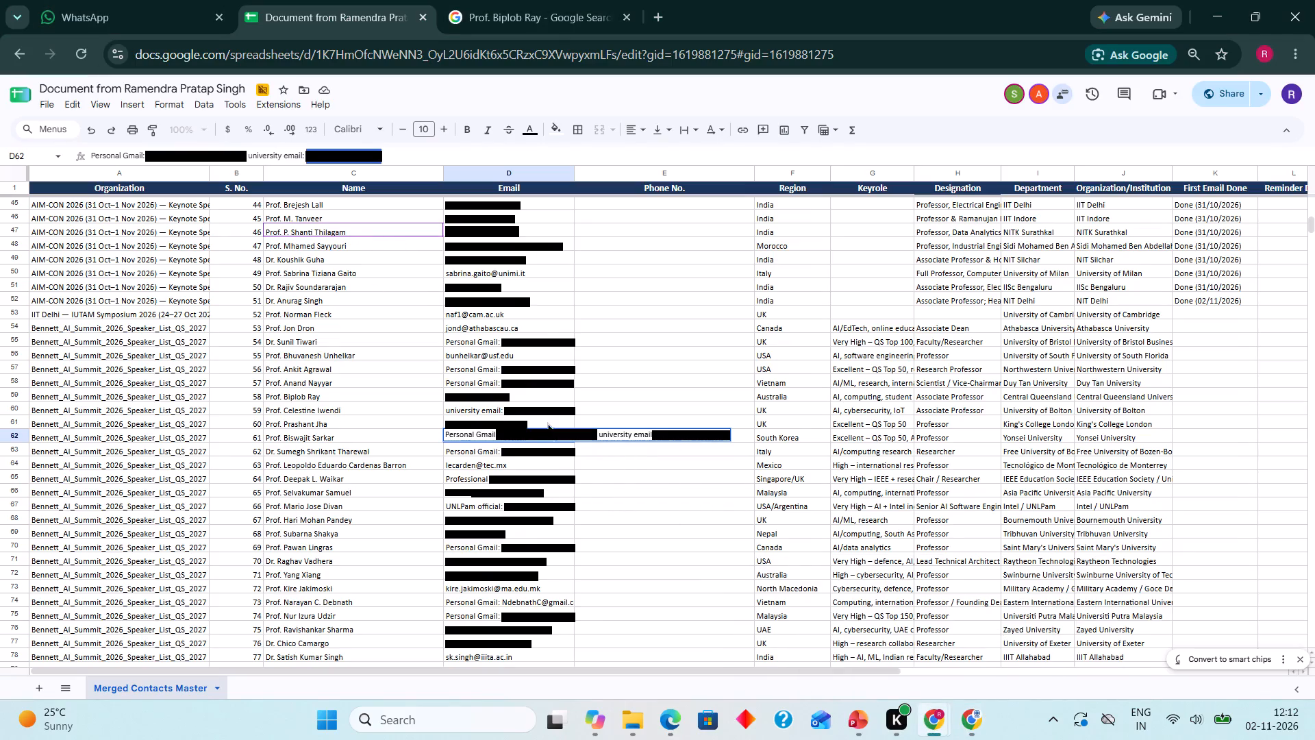
pyautogui.click(555, 449)
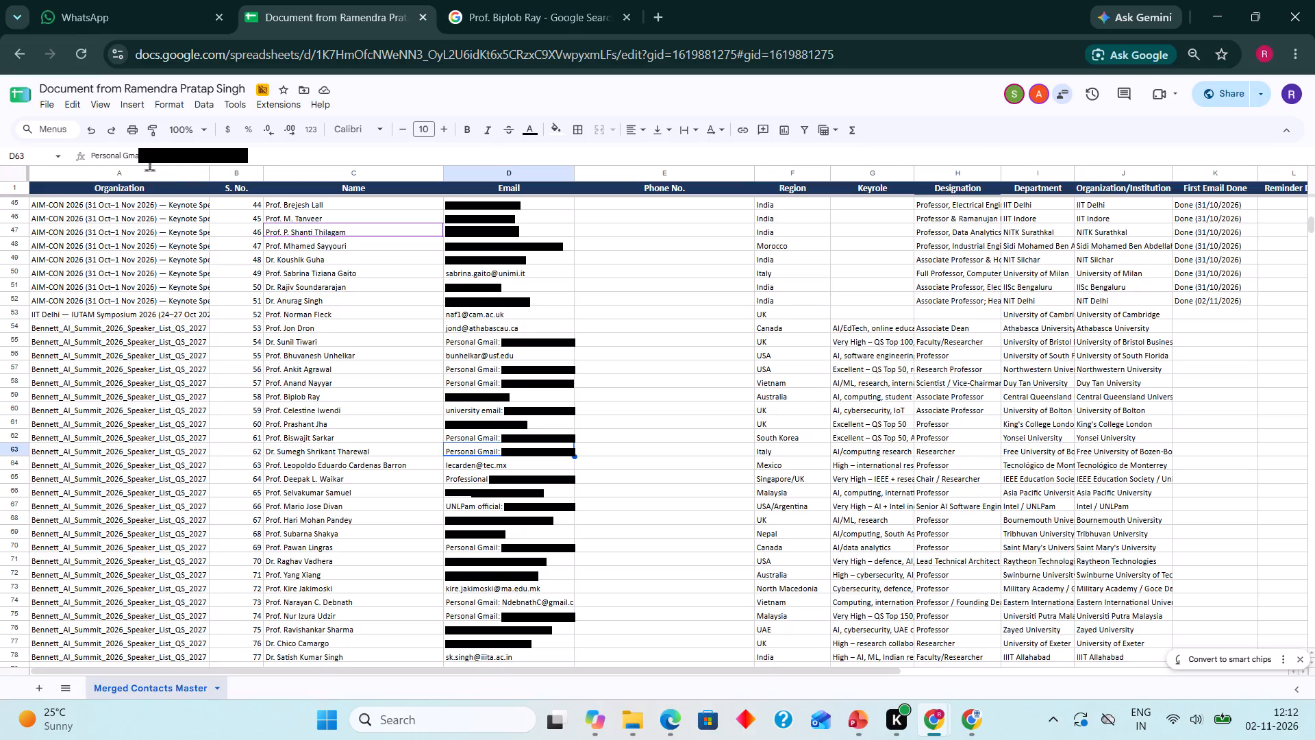
pyautogui.moveTo(149, 162); pyautogui.dragTo(158, 162)
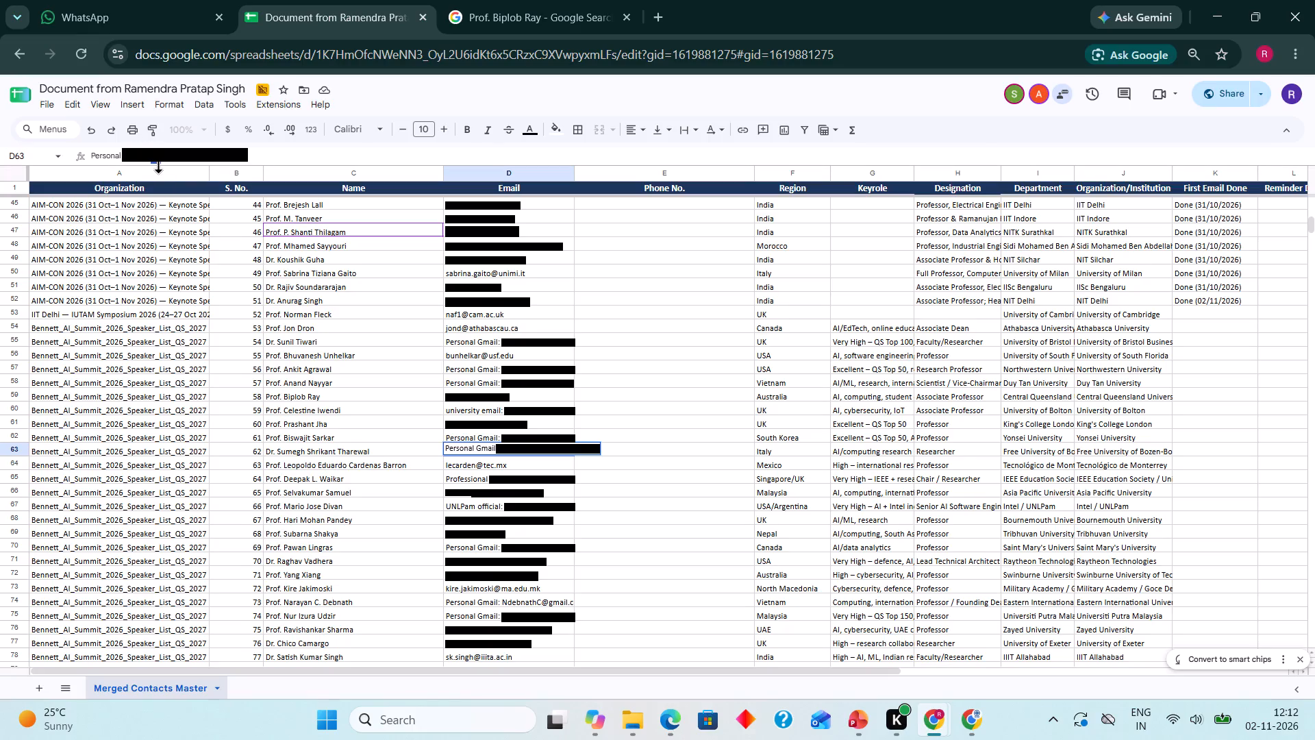
pyautogui.moveTo(147, 153); pyautogui.dragTo(249, 162)
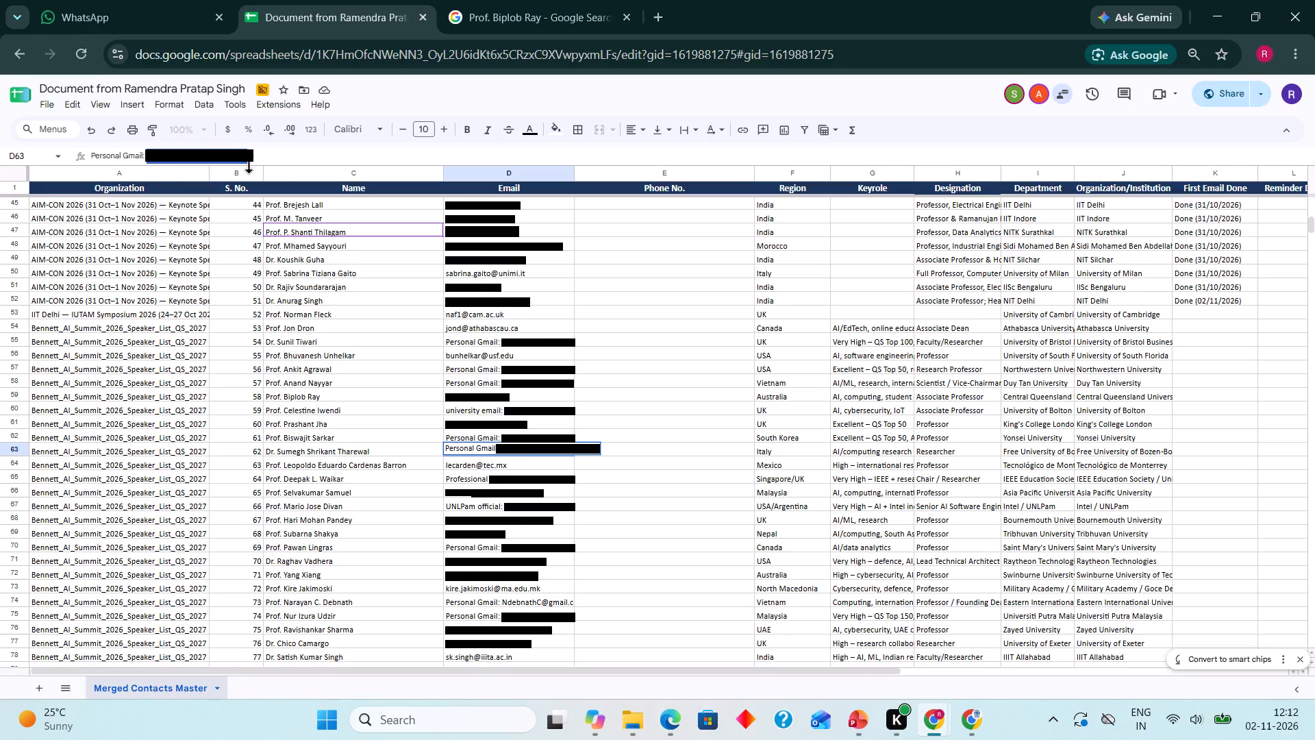
pyautogui.hotkey('ctrl', 'c')
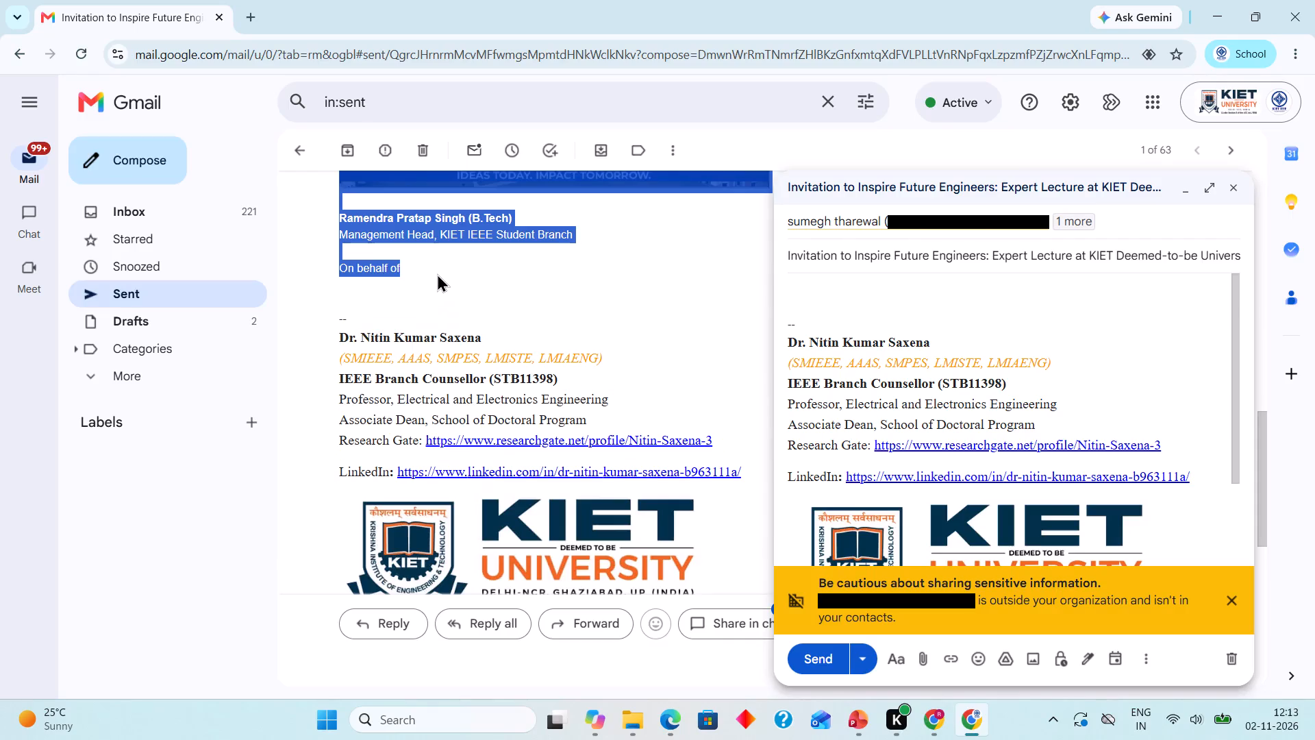
# Paste the copied invitation text above the signature in the row 63 professor's draft and check it from the greeting to the signature.
pyautogui.click(792, 286)
pyautogui.hotkey('ctrl', 'v')
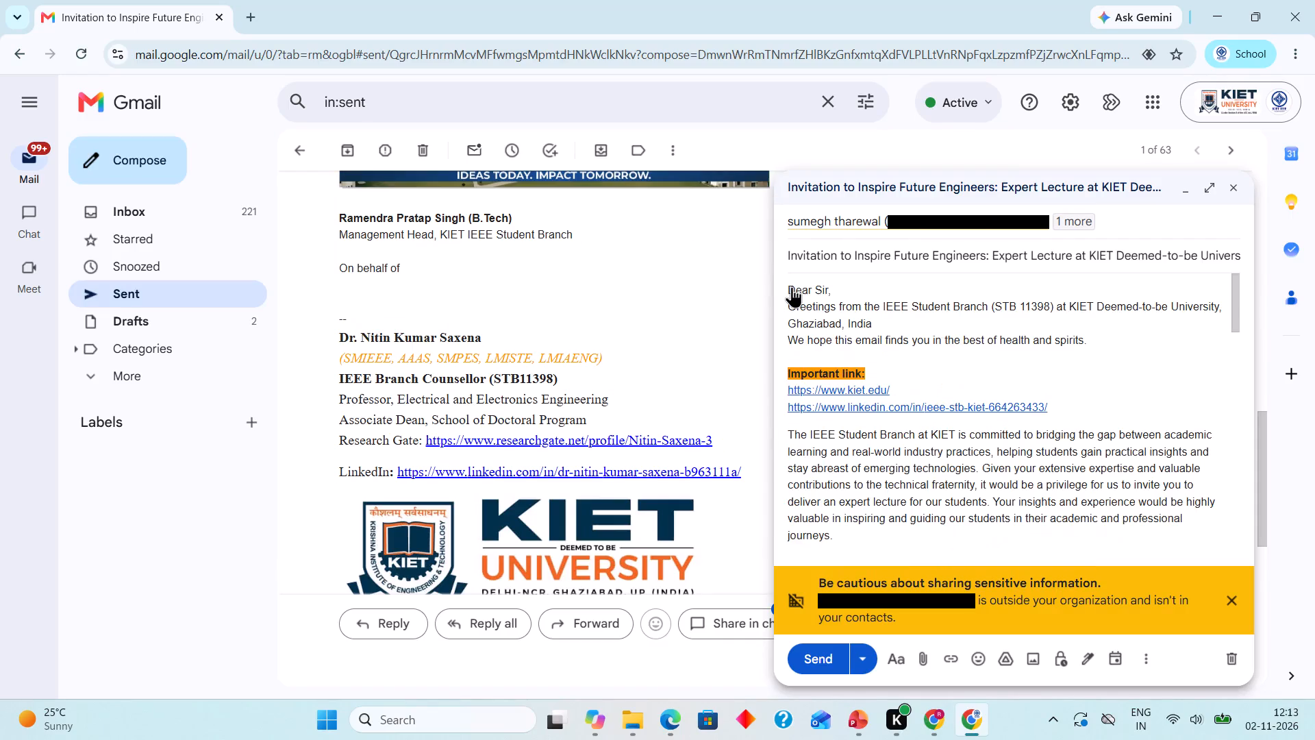
pyautogui.scroll(-5, 792, 286)
pyautogui.scroll(2, 792, 286)
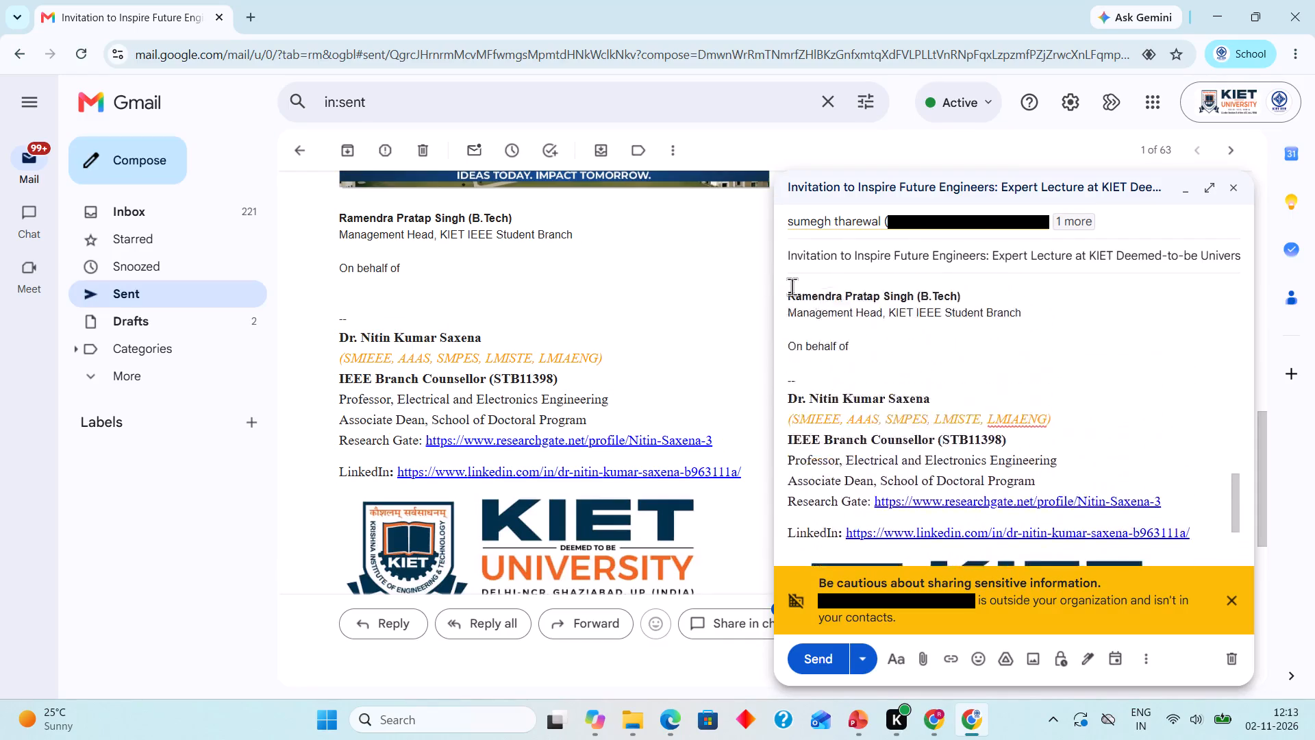
pyautogui.scroll(16, 792, 286)
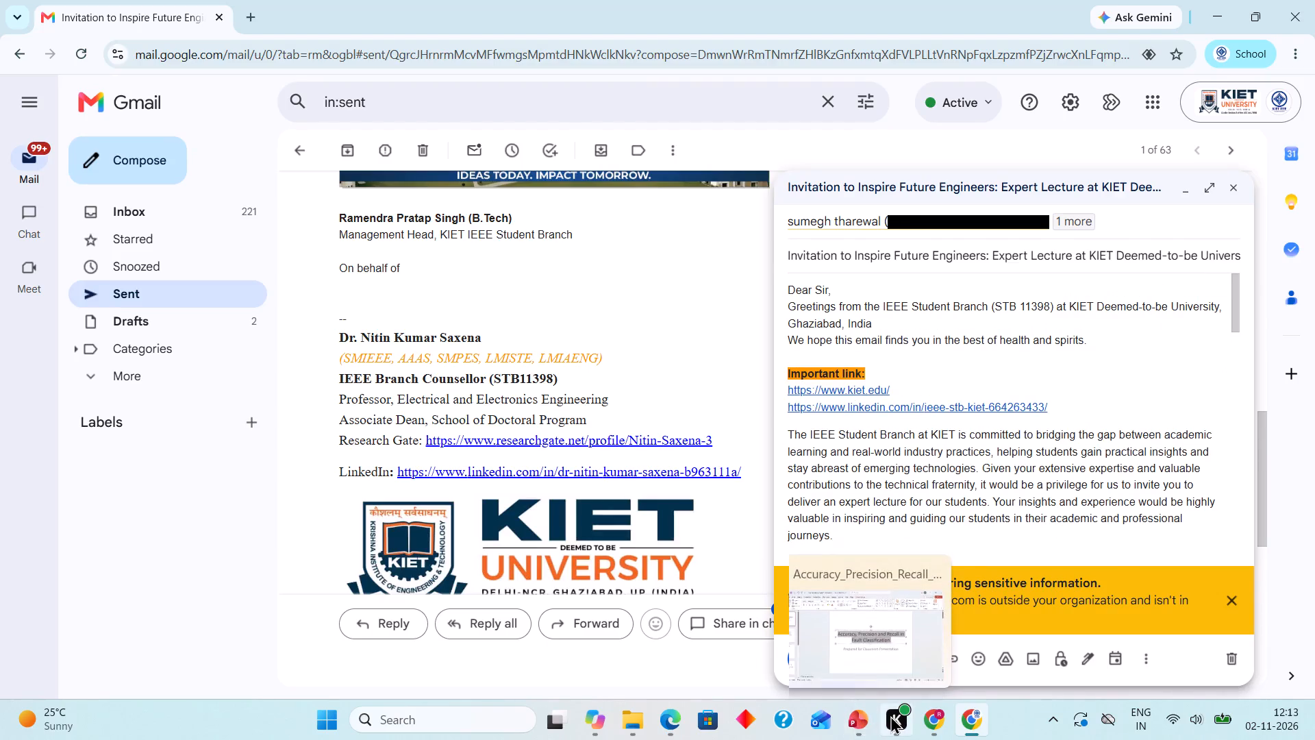
pyautogui.click(940, 735)
pyautogui.click(986, 658)
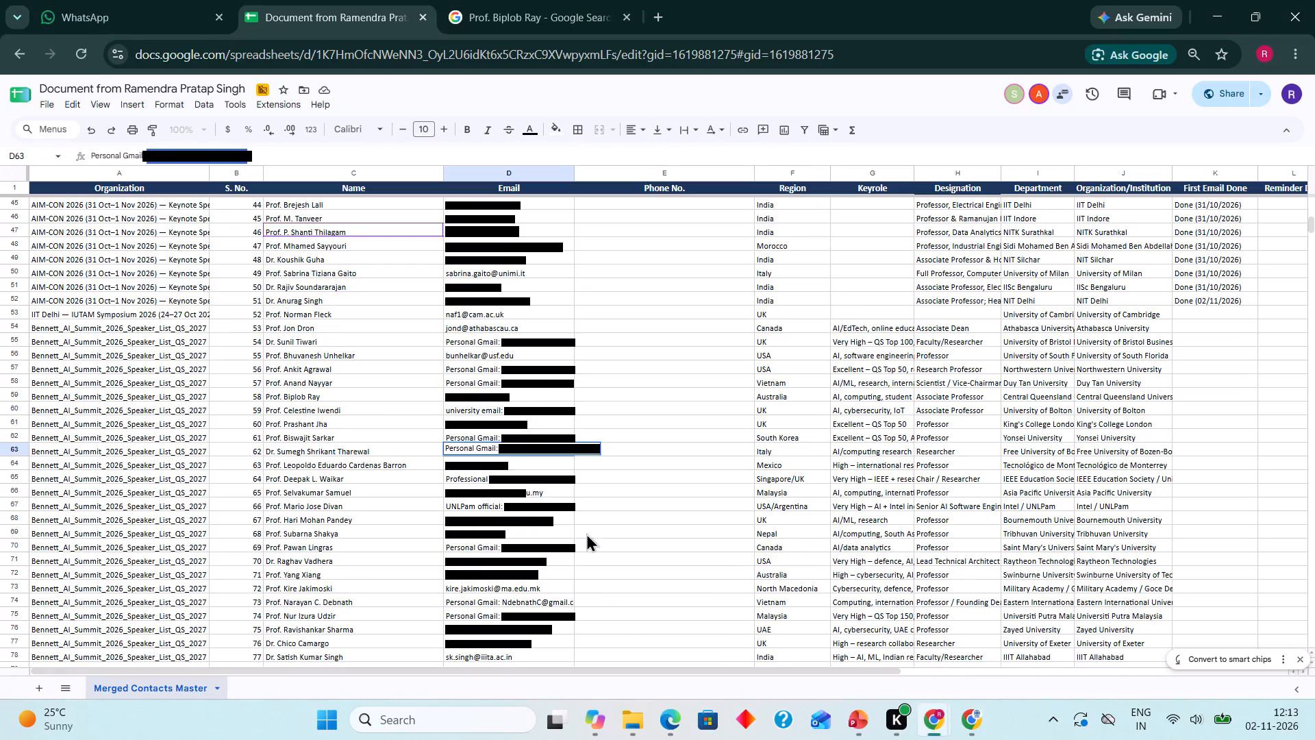
# Copy the row 63 professor's name from the spreadsheet, search Google for it, and look at the image results.
pyautogui.click(323, 449)
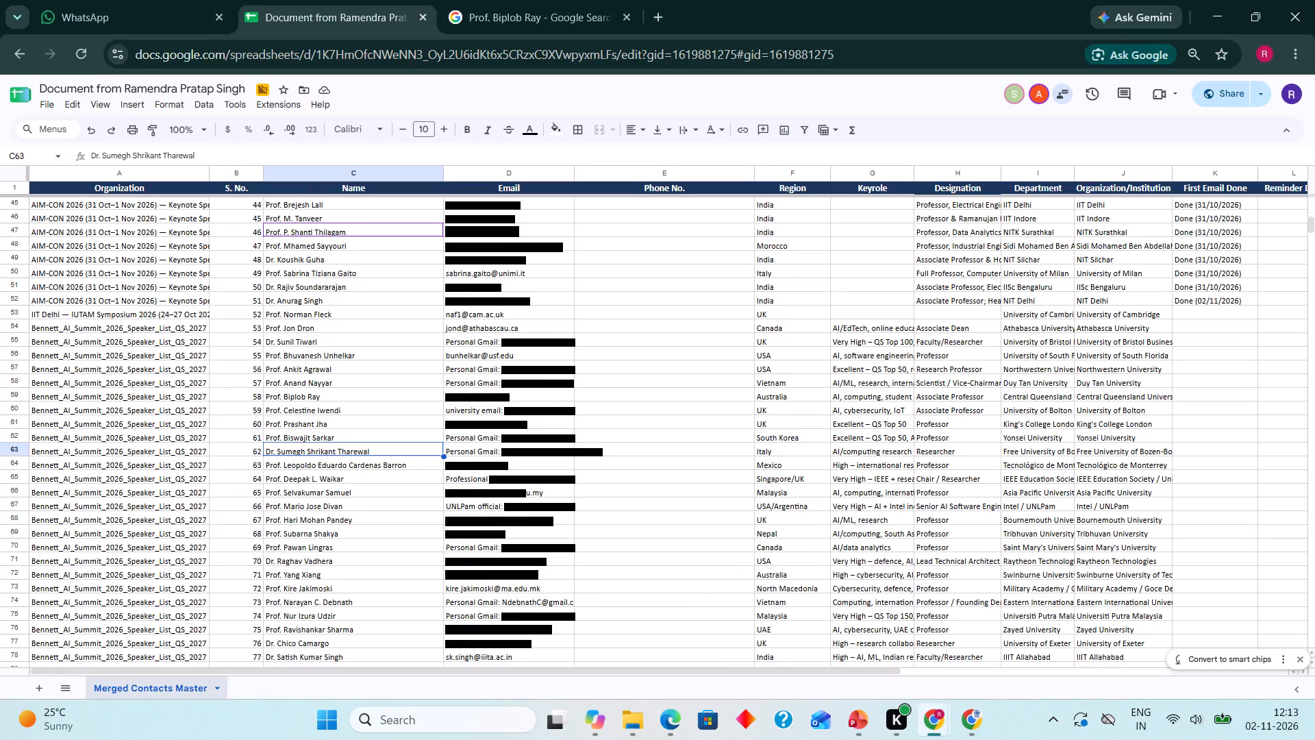
pyautogui.hotkey('ctrl', 'c')
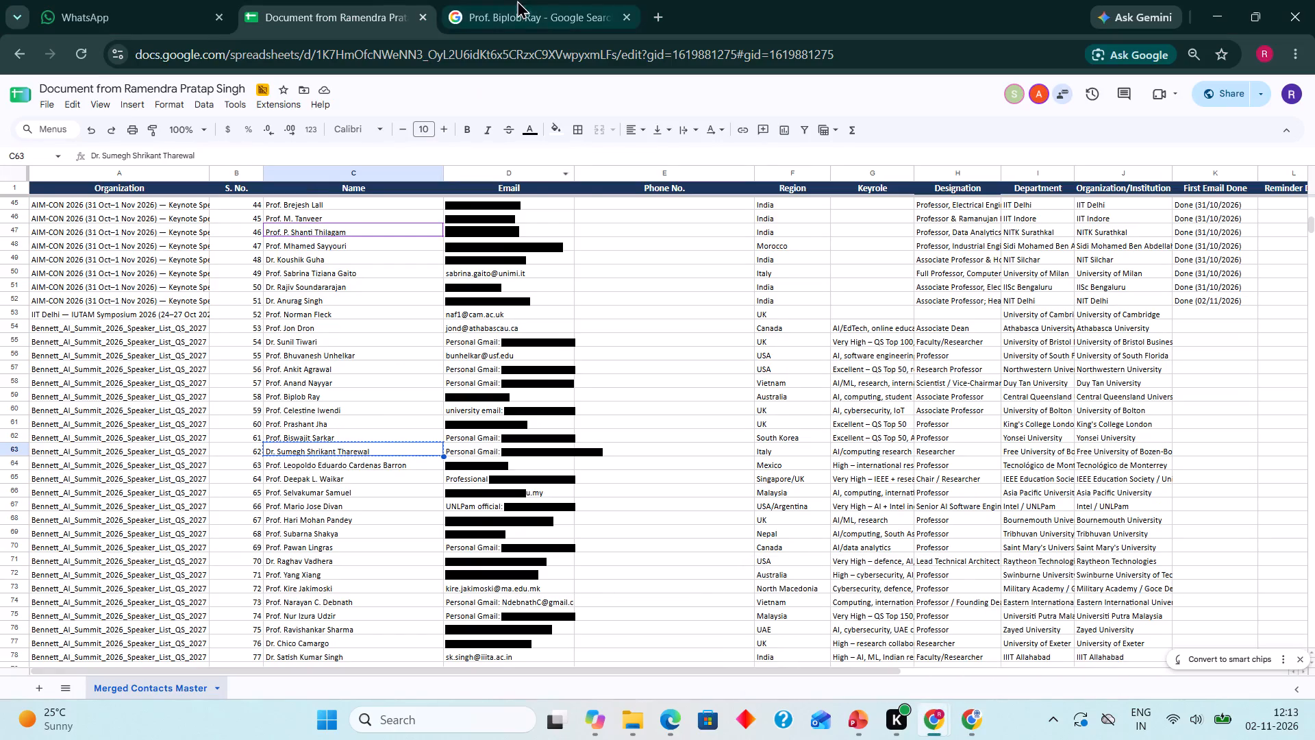
pyautogui.click(515, 0)
pyautogui.scroll(6, 494, 114)
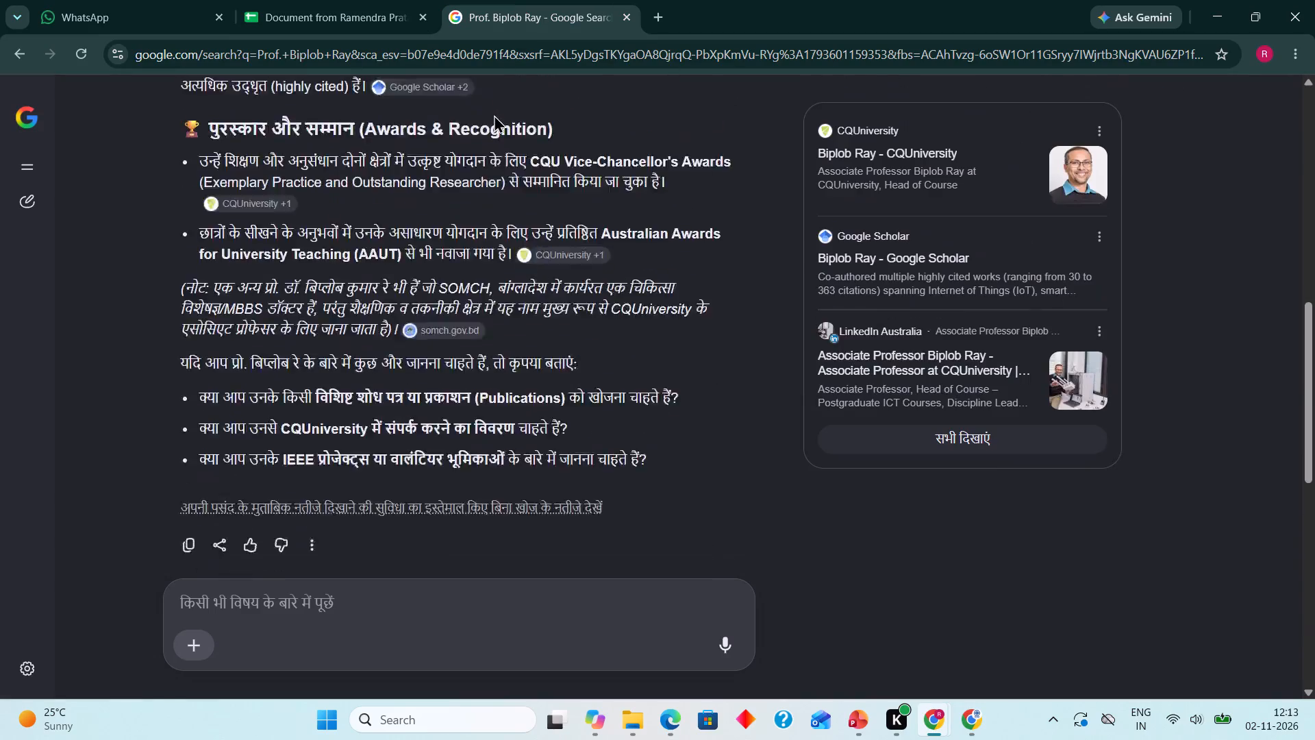
pyautogui.scroll(8, 494, 114)
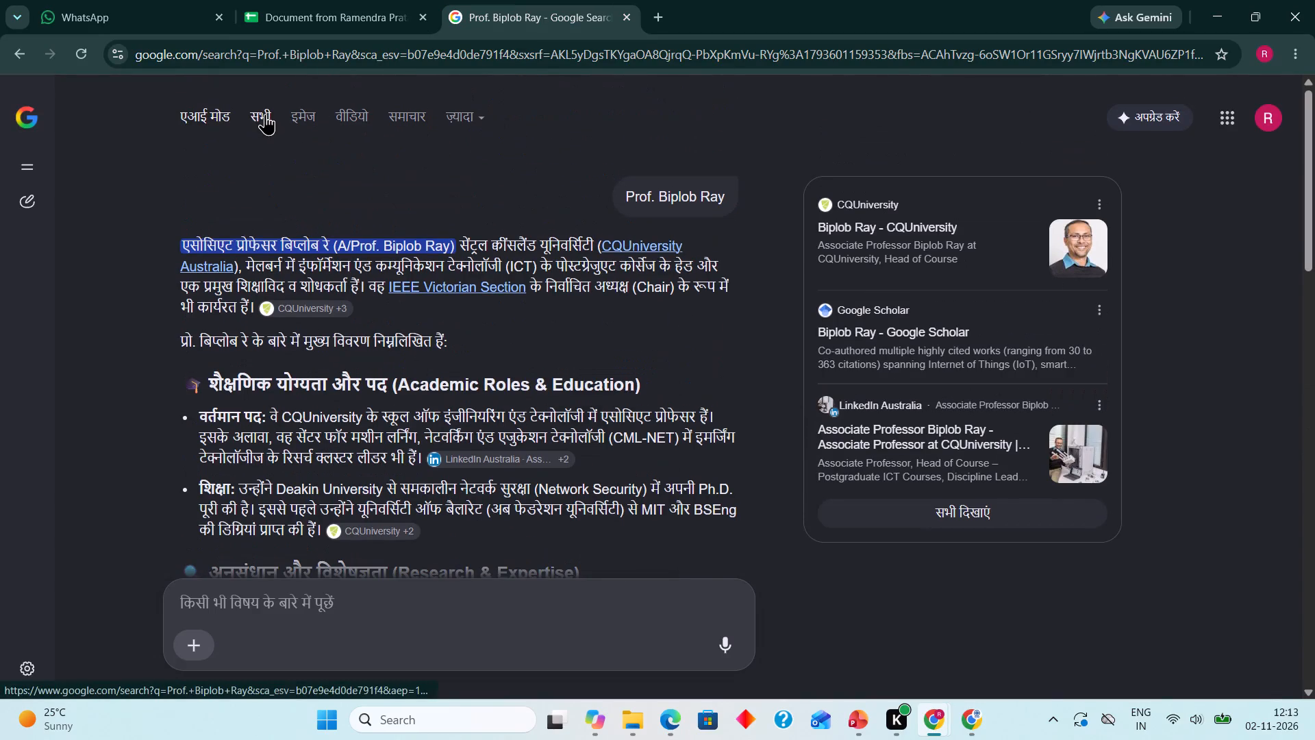
pyautogui.click(265, 114)
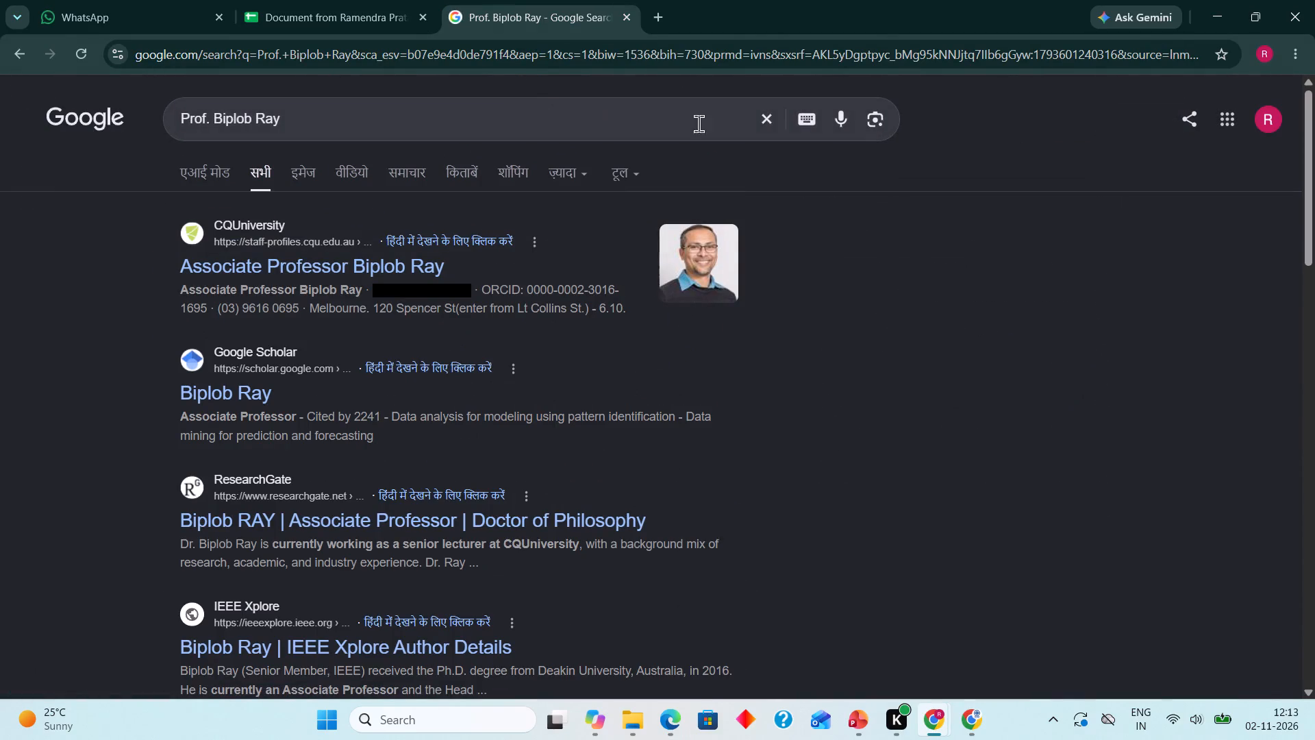
pyautogui.click(760, 121)
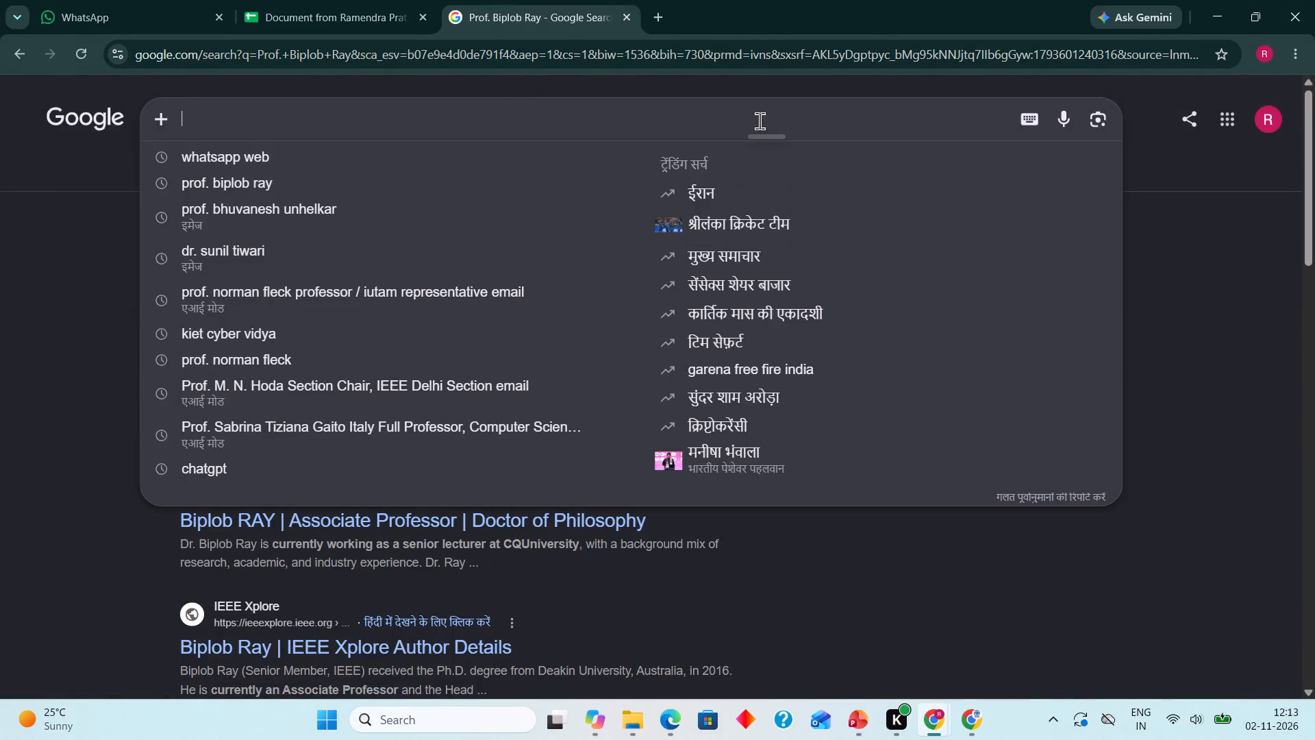
pyautogui.hotkey('ctrl', 'v')
pyautogui.press('Return')
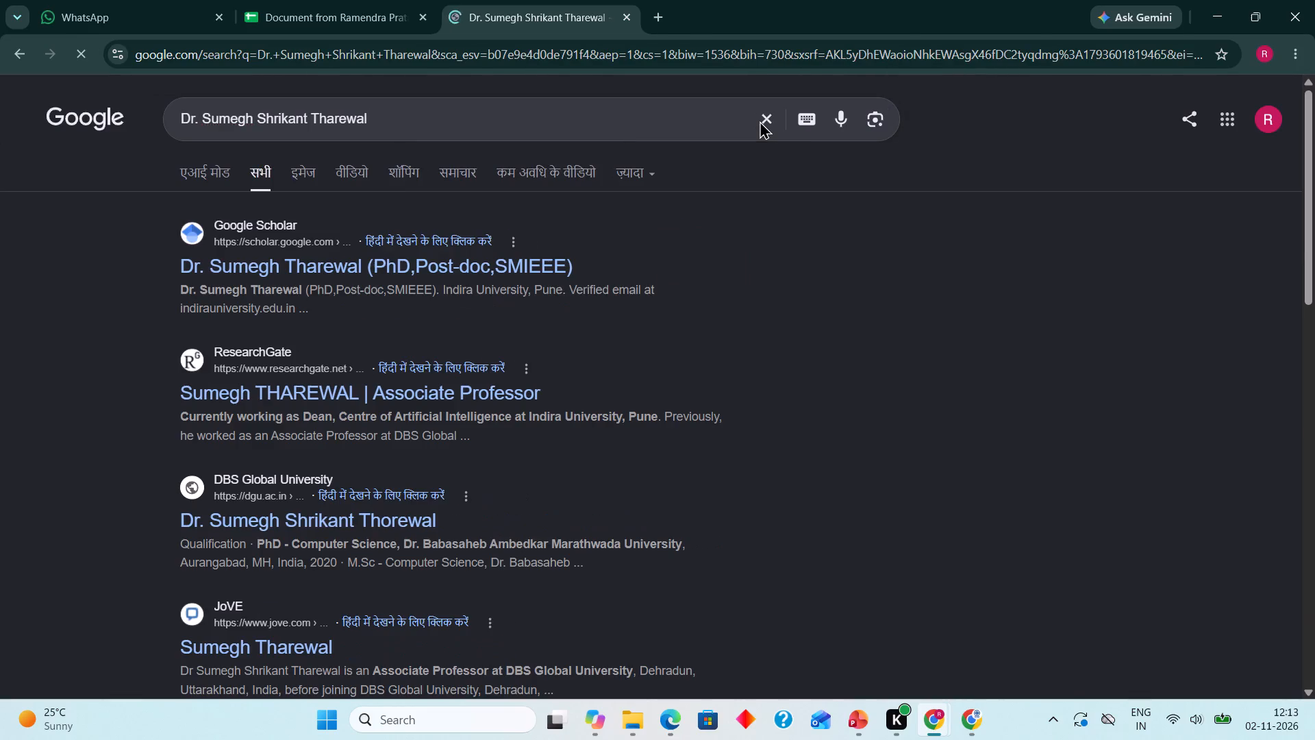
pyautogui.click(296, 182)
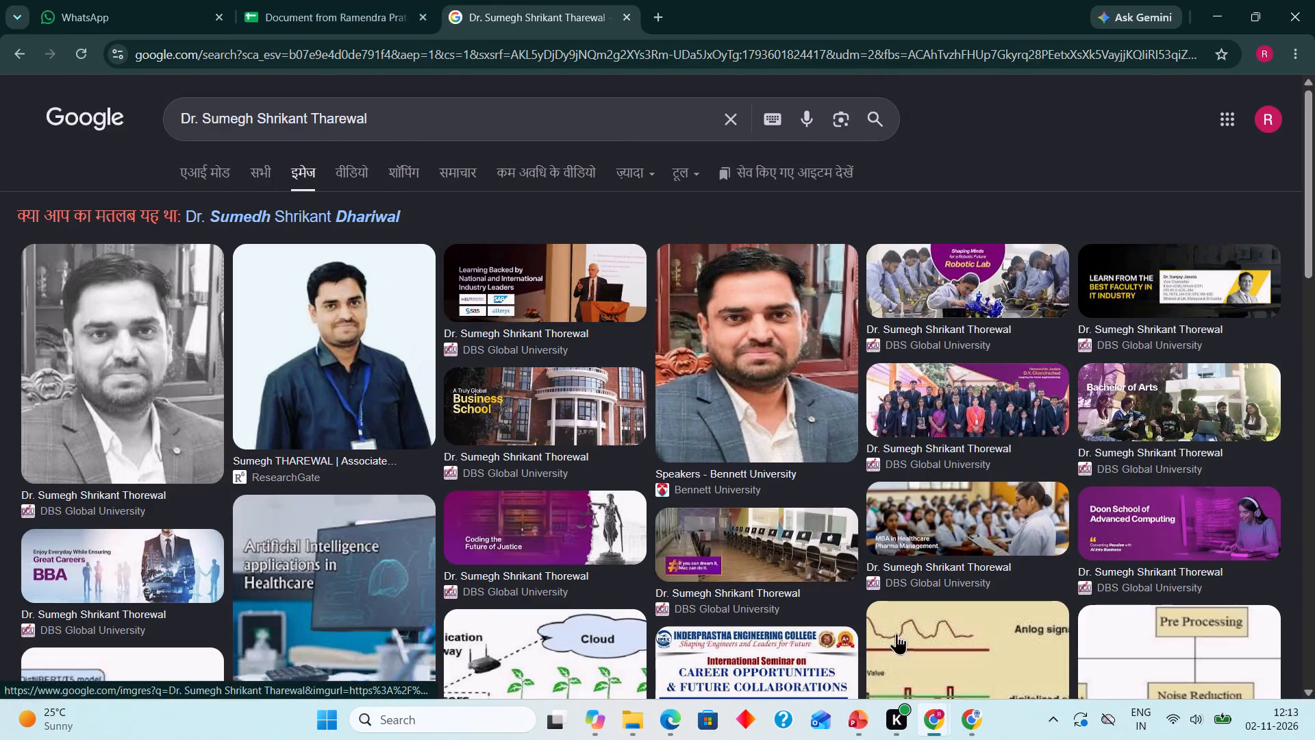
pyautogui.click(971, 707)
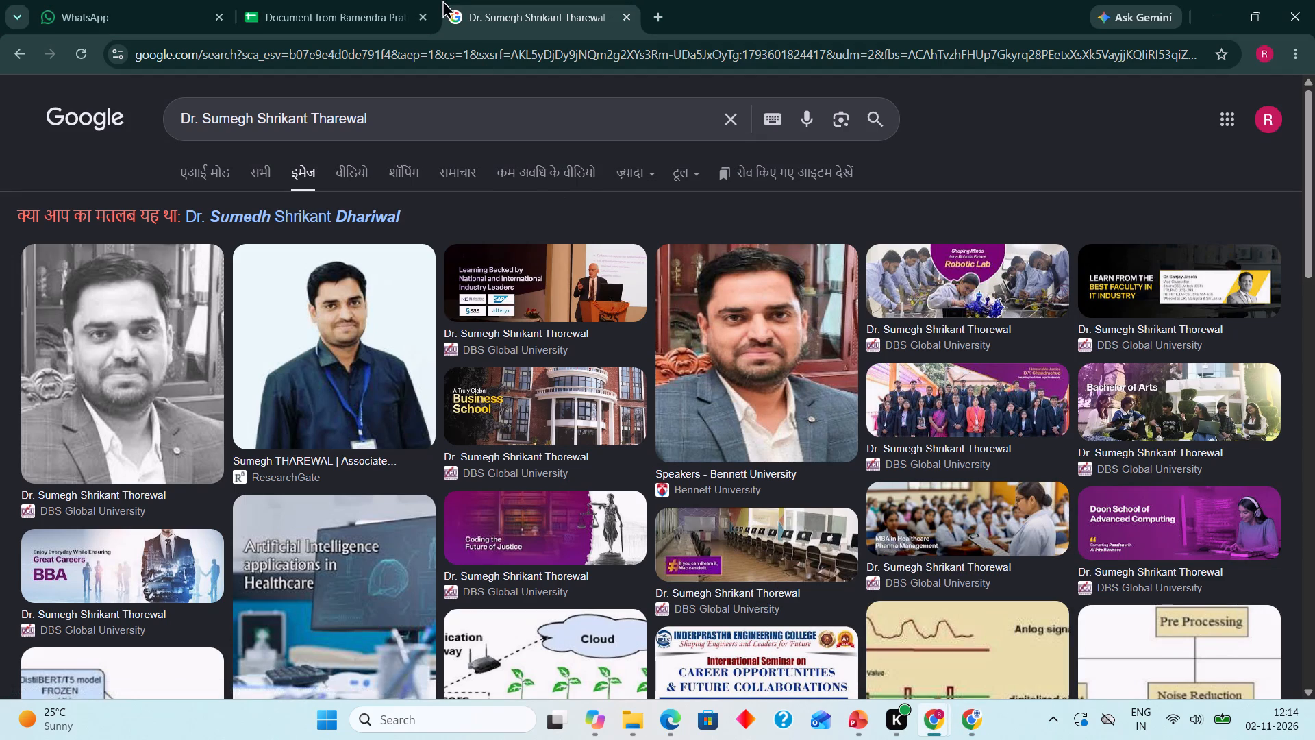
pyautogui.click(345, 0)
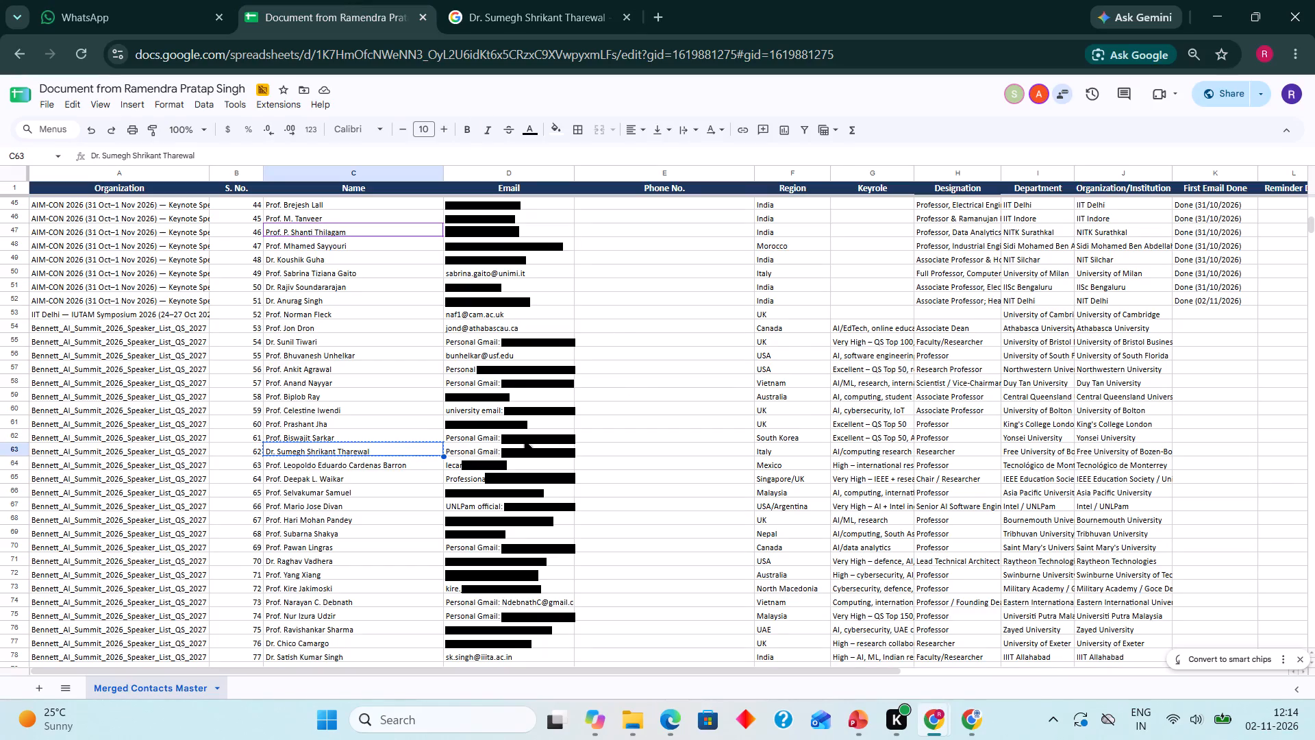
pyautogui.click(484, 467)
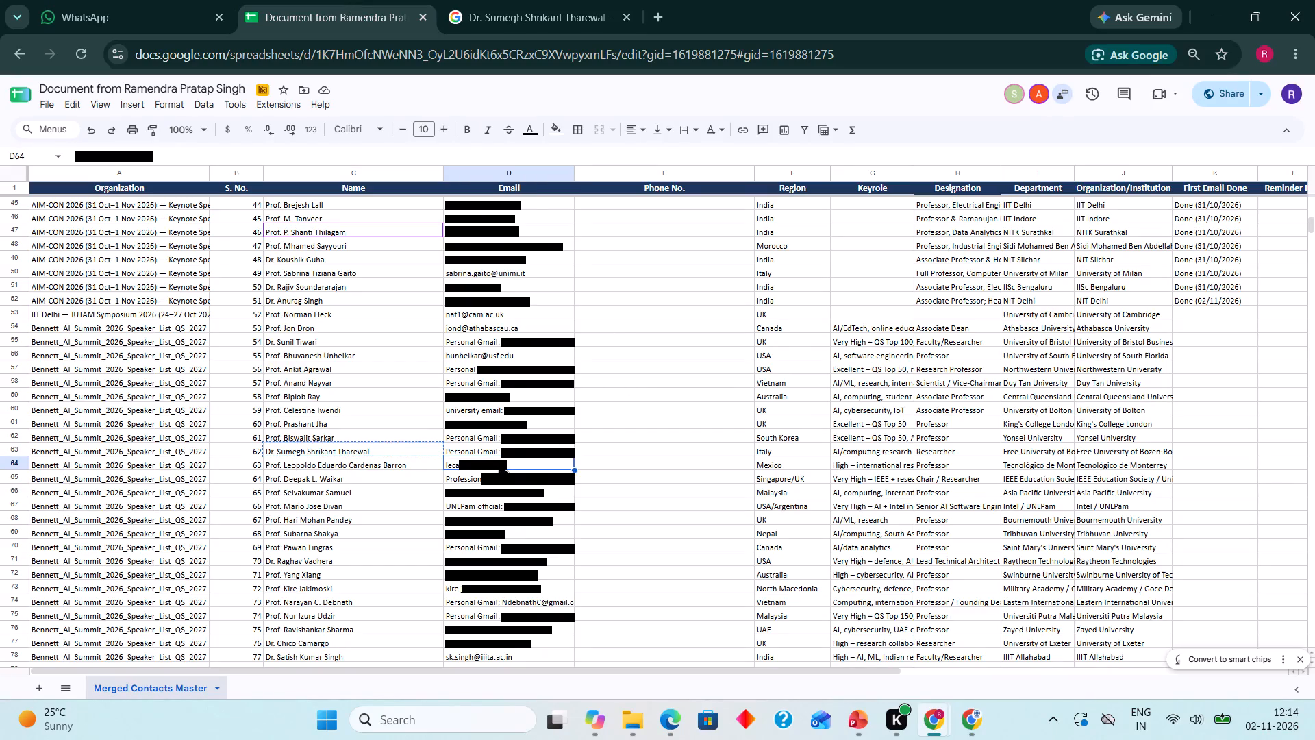
pyautogui.hotkey('ctrl', 'c')
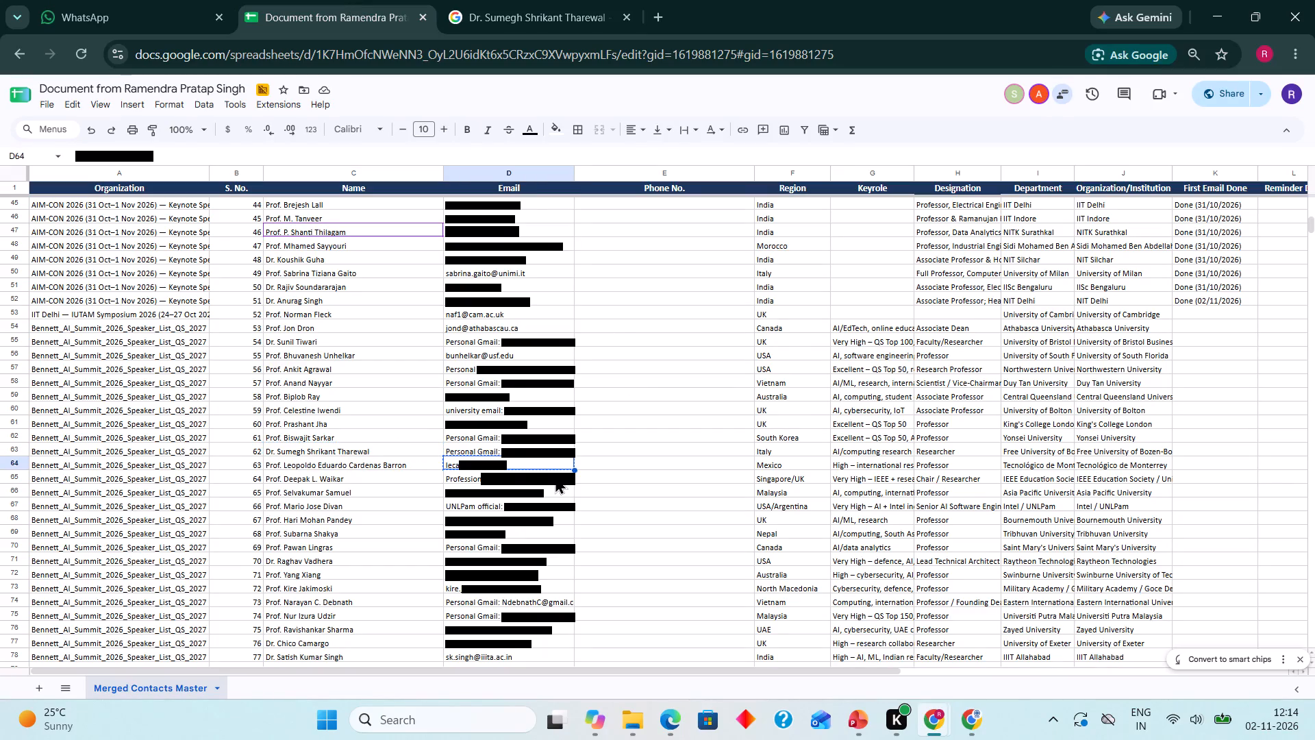
pyautogui.click(955, 720)
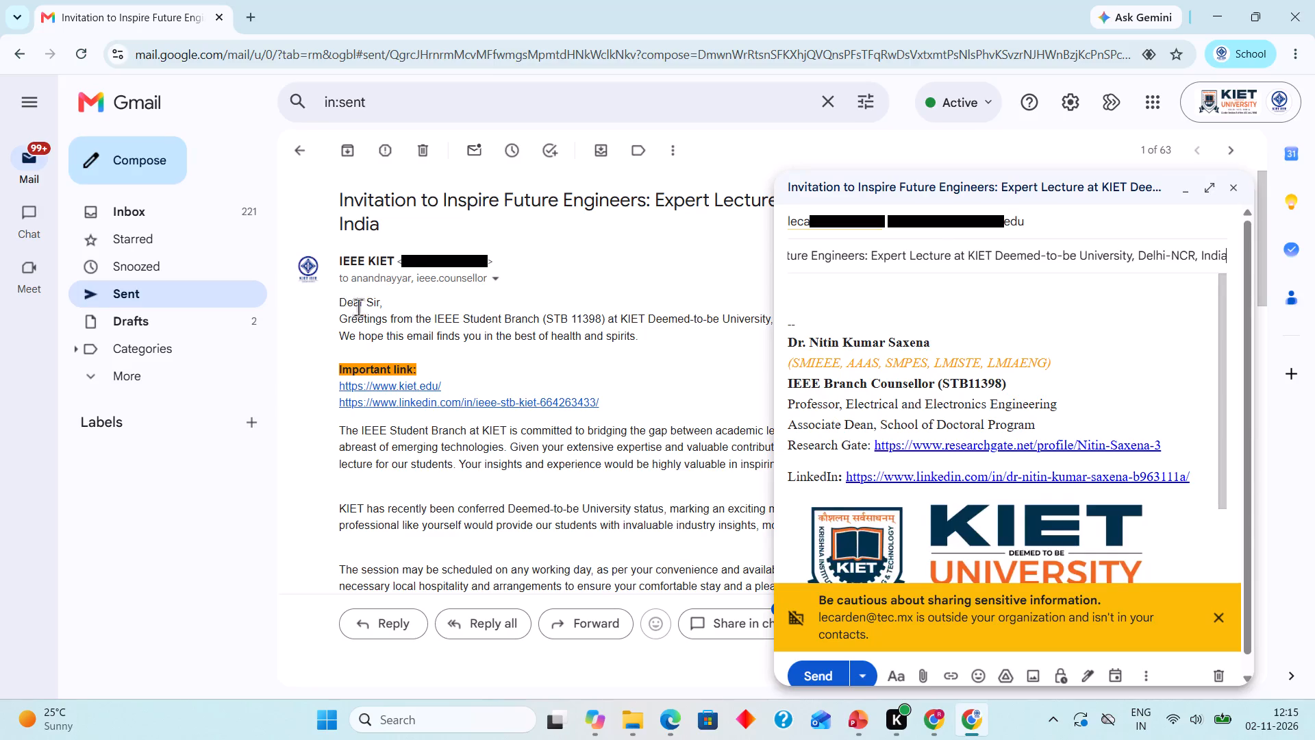
# Copy the sent invitation's body from "Dear Sir," through "On behalf of" and paste it above the signature in the row 64 professor's draft.
pyautogui.moveTo(339, 302); pyautogui.dragTo(501, 480)
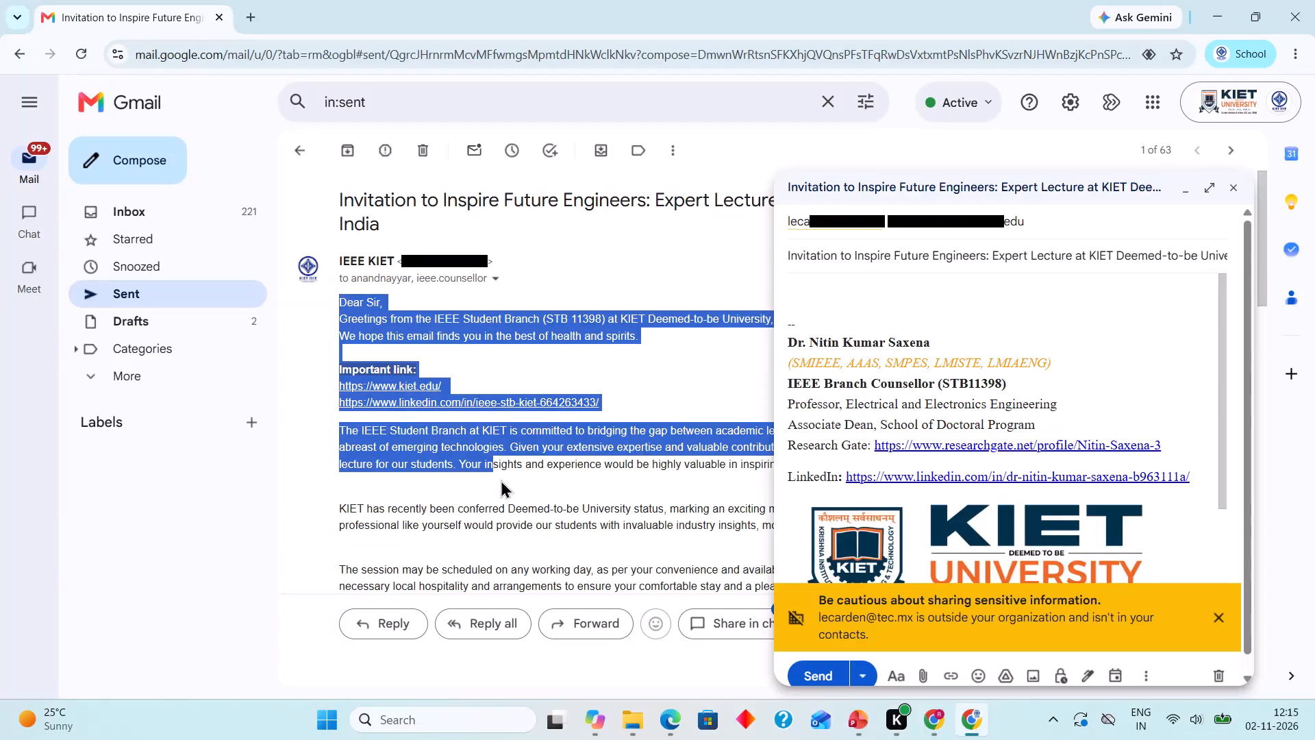
pyautogui.moveTo(501, 480); pyautogui.dragTo(547, 209)
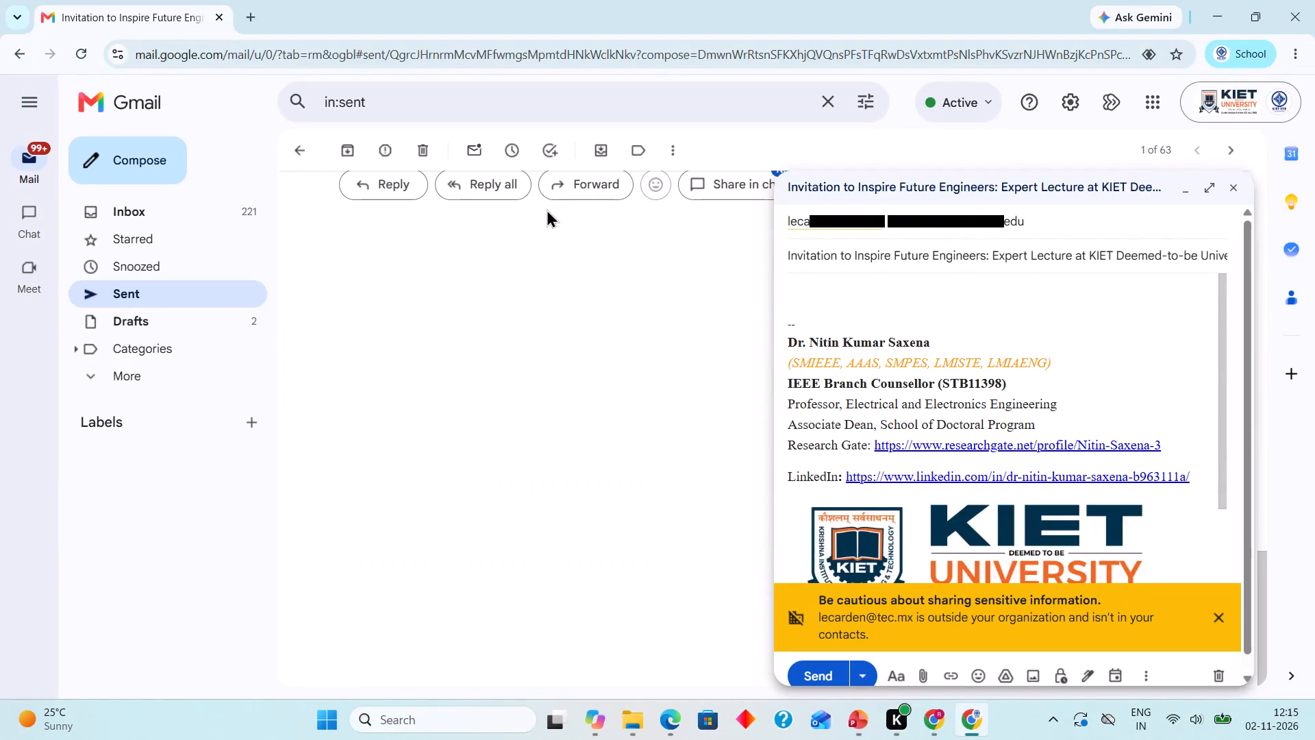
pyautogui.moveTo(547, 209); pyautogui.dragTo(553, 226)
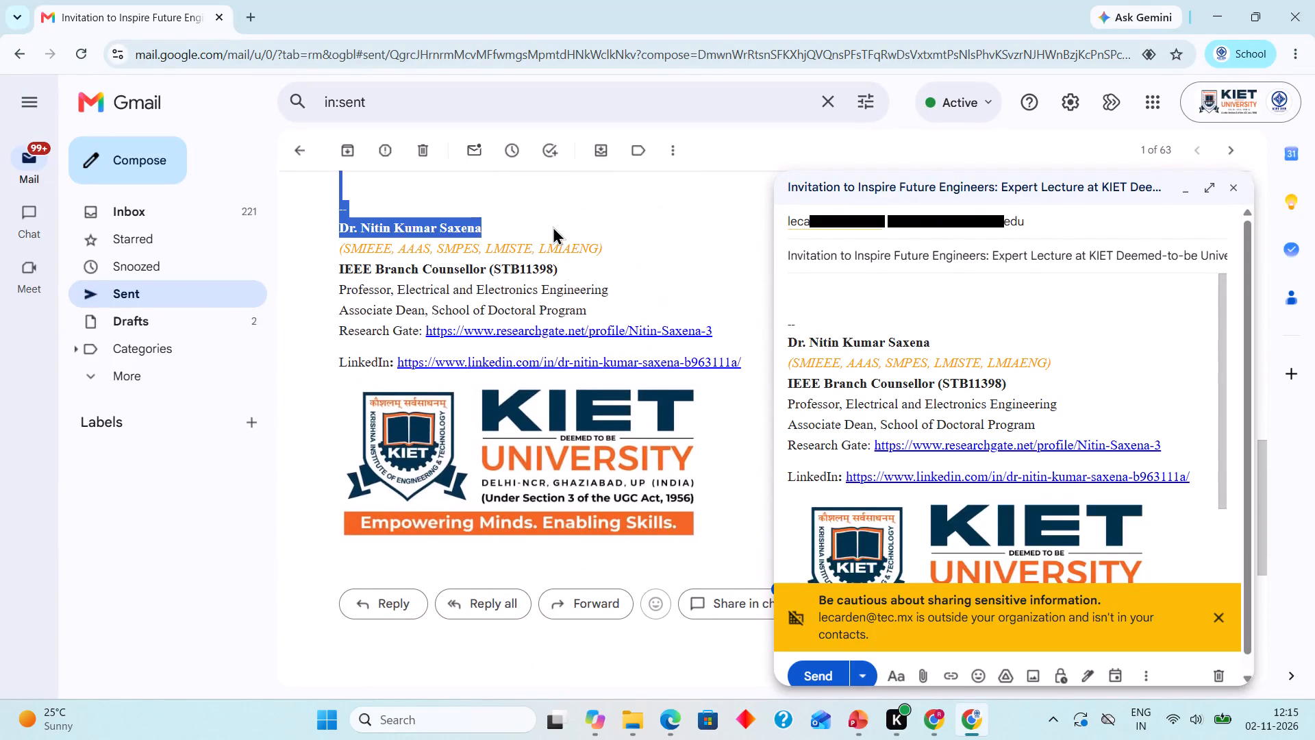
pyautogui.moveTo(553, 226); pyautogui.dragTo(526, 608)
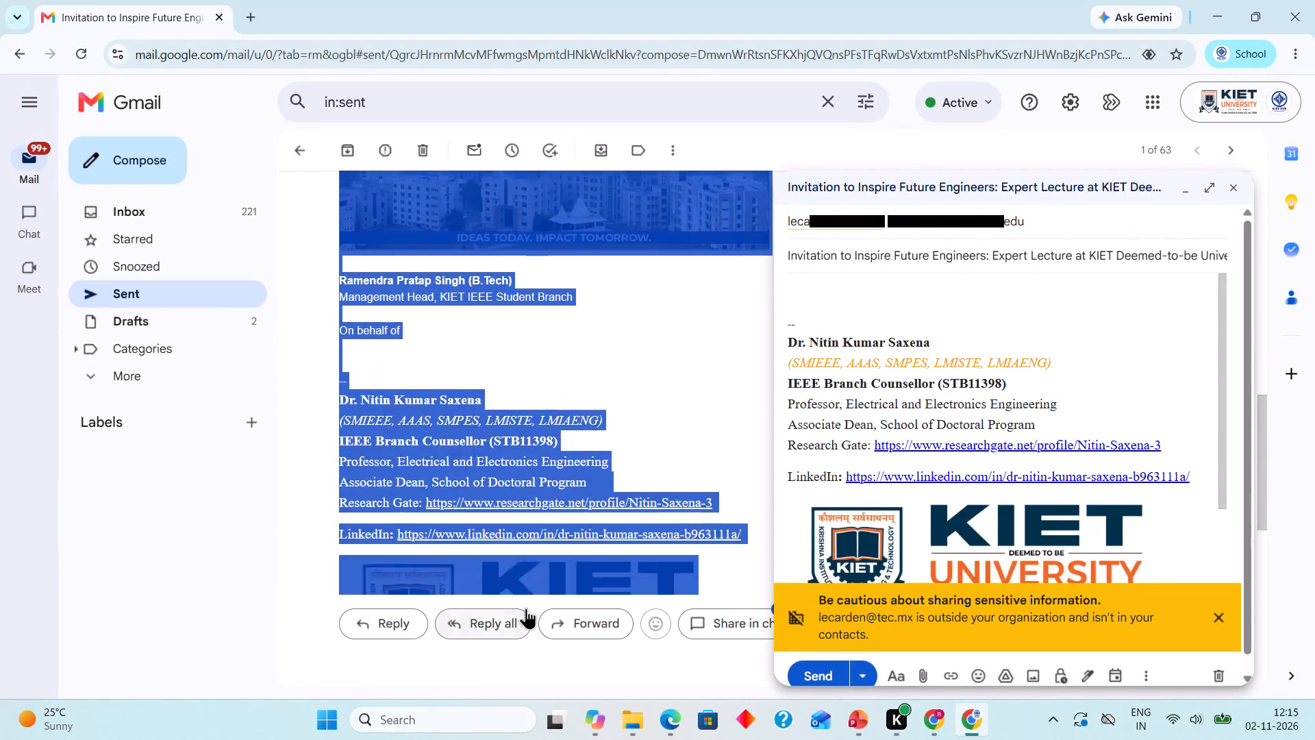
pyautogui.moveTo(526, 608); pyautogui.dragTo(458, 336)
pyautogui.hotkey('ctrl', 'c')
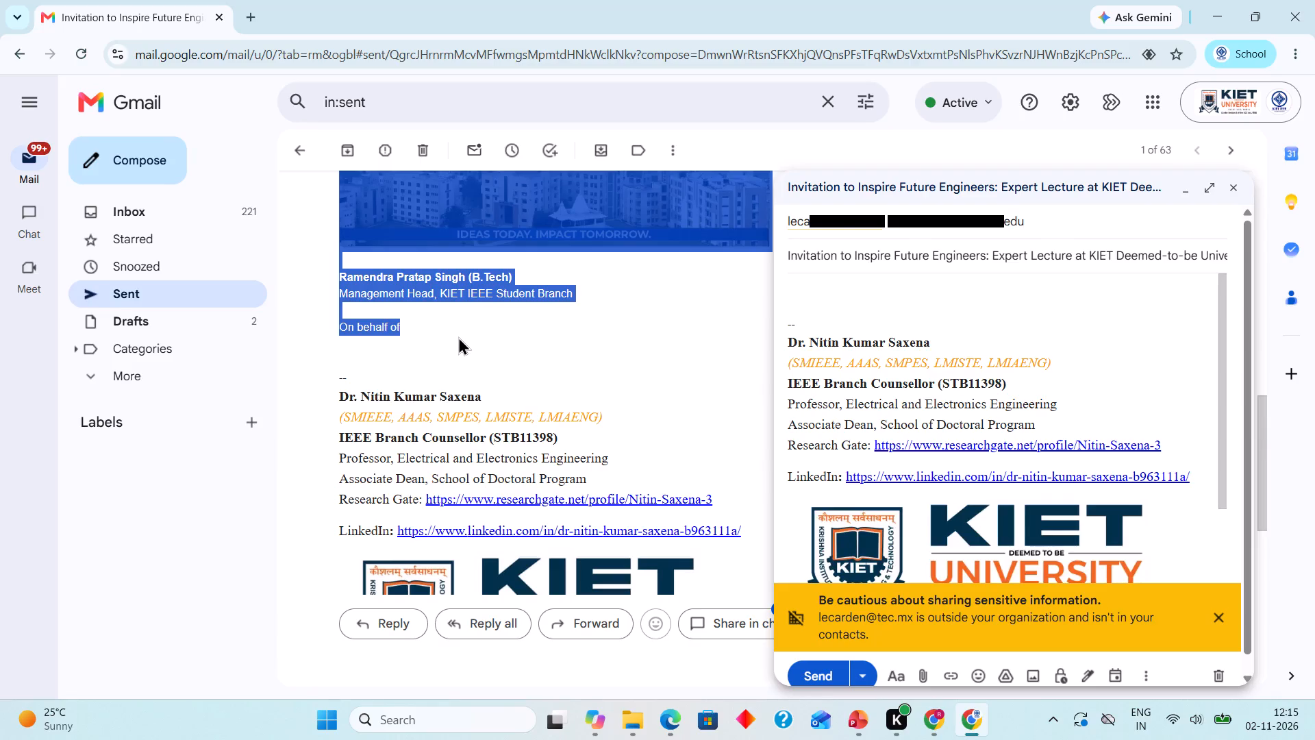
pyautogui.click(849, 292)
pyautogui.hotkey('ctrl', 'v')
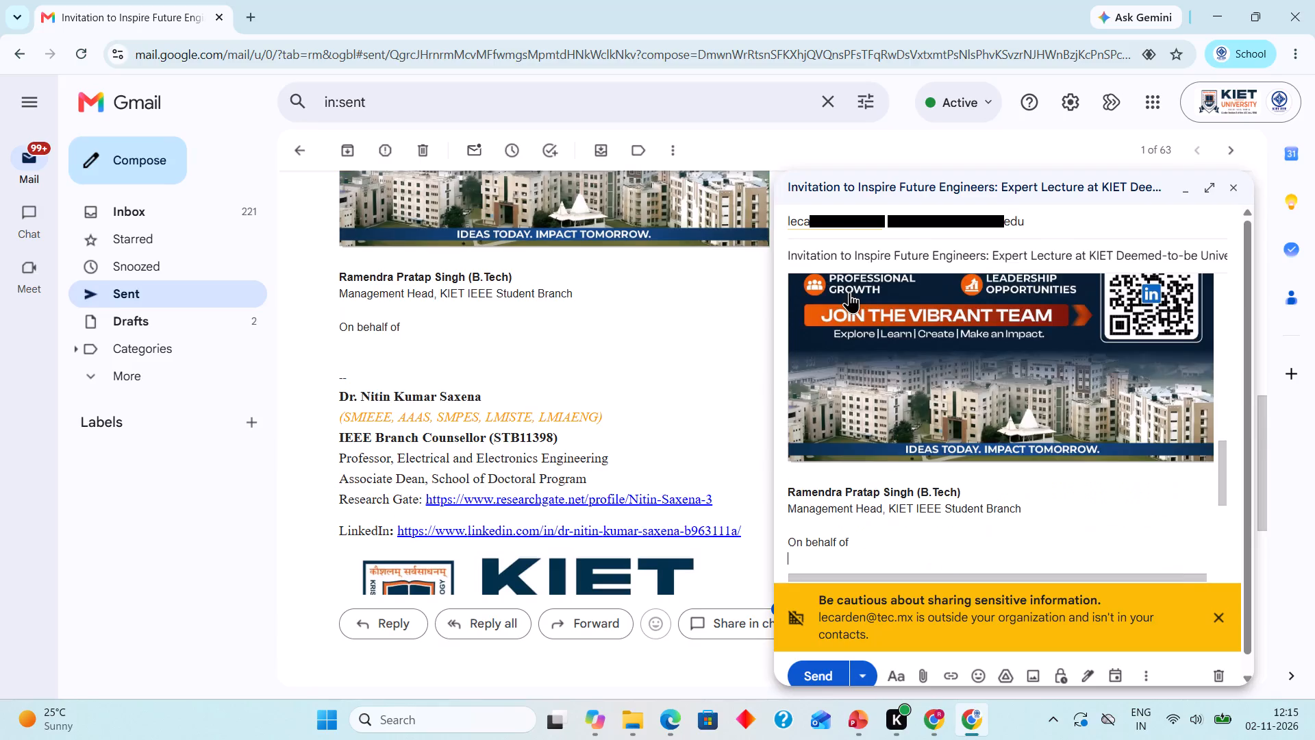
# Read through the row 64 professor's draft, examining the greeting, invitation text, banner image and signature.
pyautogui.scroll(9, 849, 292)
pyautogui.scroll(-2, 849, 292)
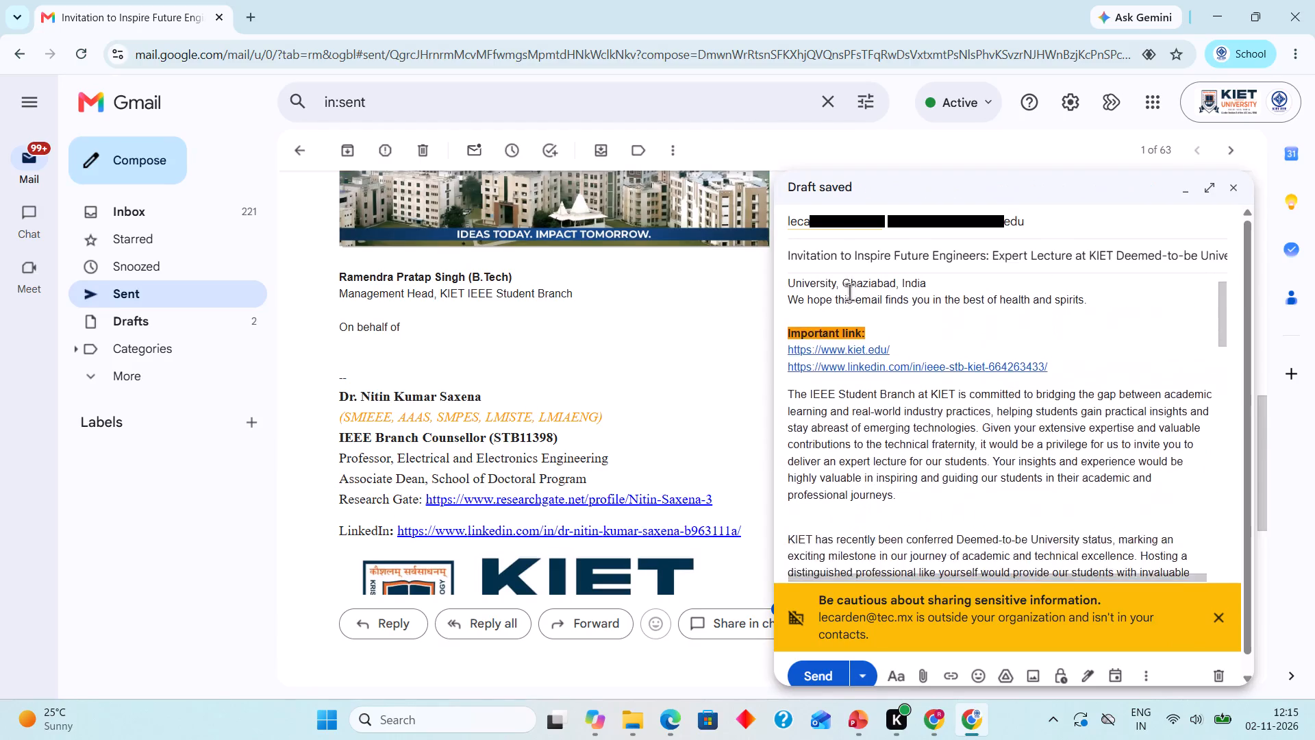
pyautogui.scroll(-7, 849, 292)
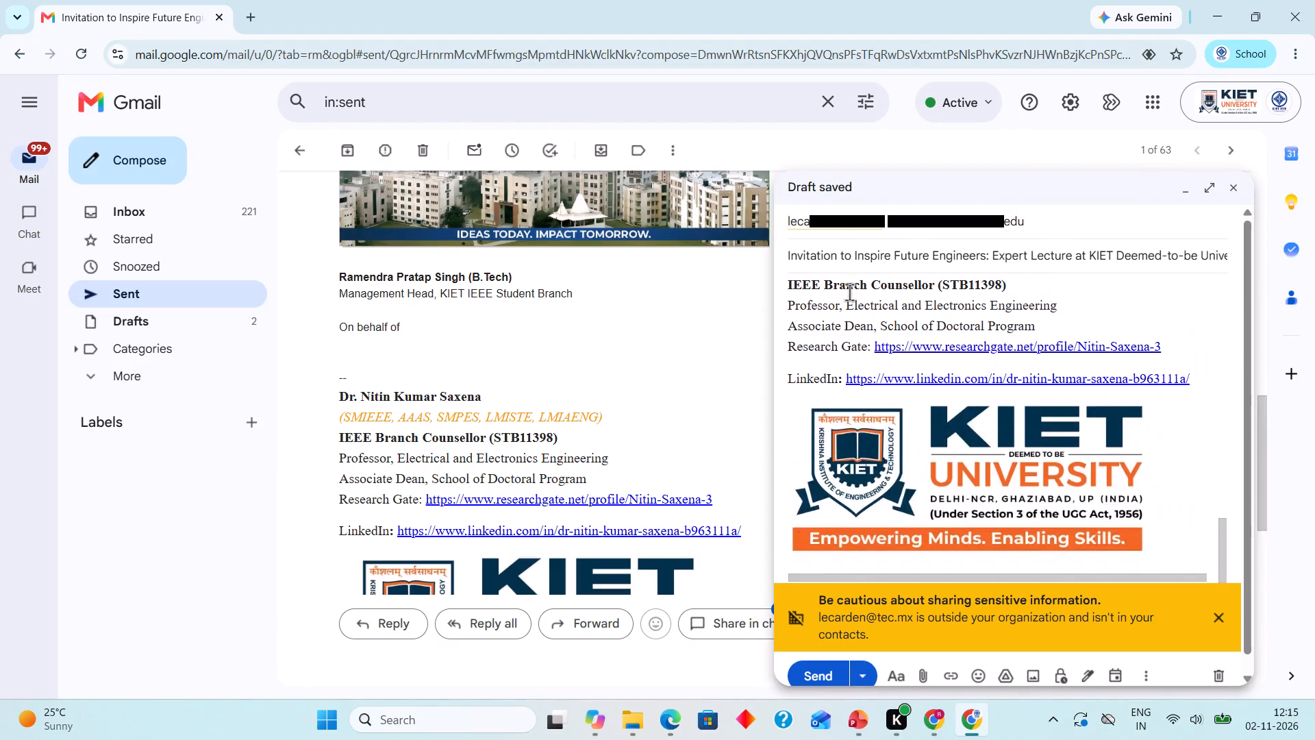
pyautogui.scroll(2, 849, 292)
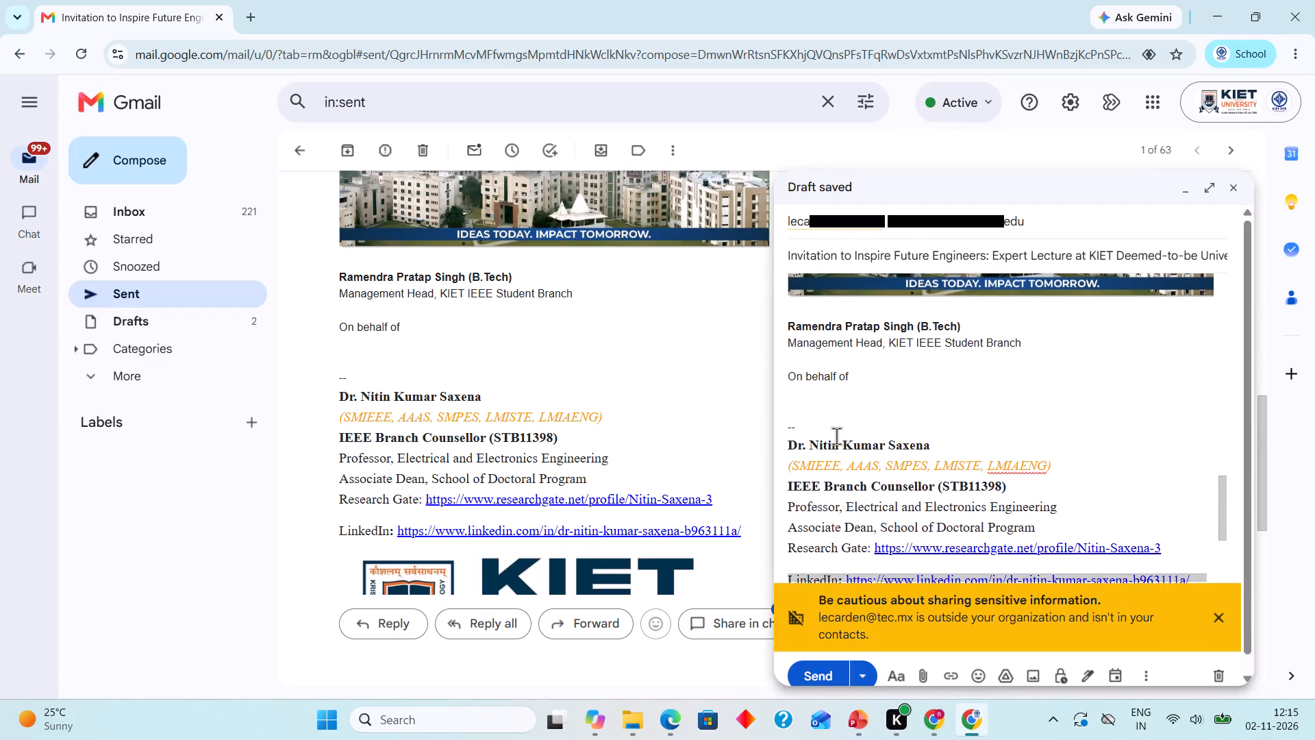
pyautogui.scroll(-5, 836, 436)
pyautogui.scroll(7, 836, 436)
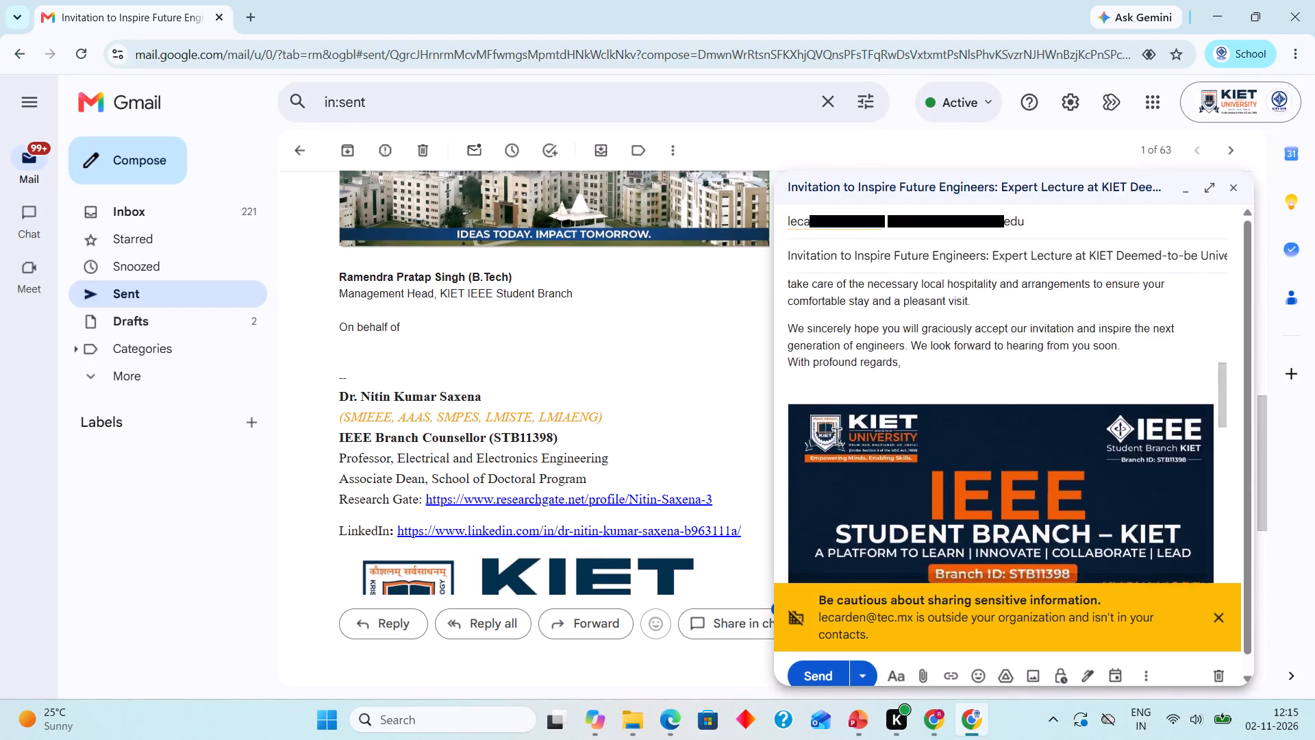
pyautogui.scroll(10, 836, 436)
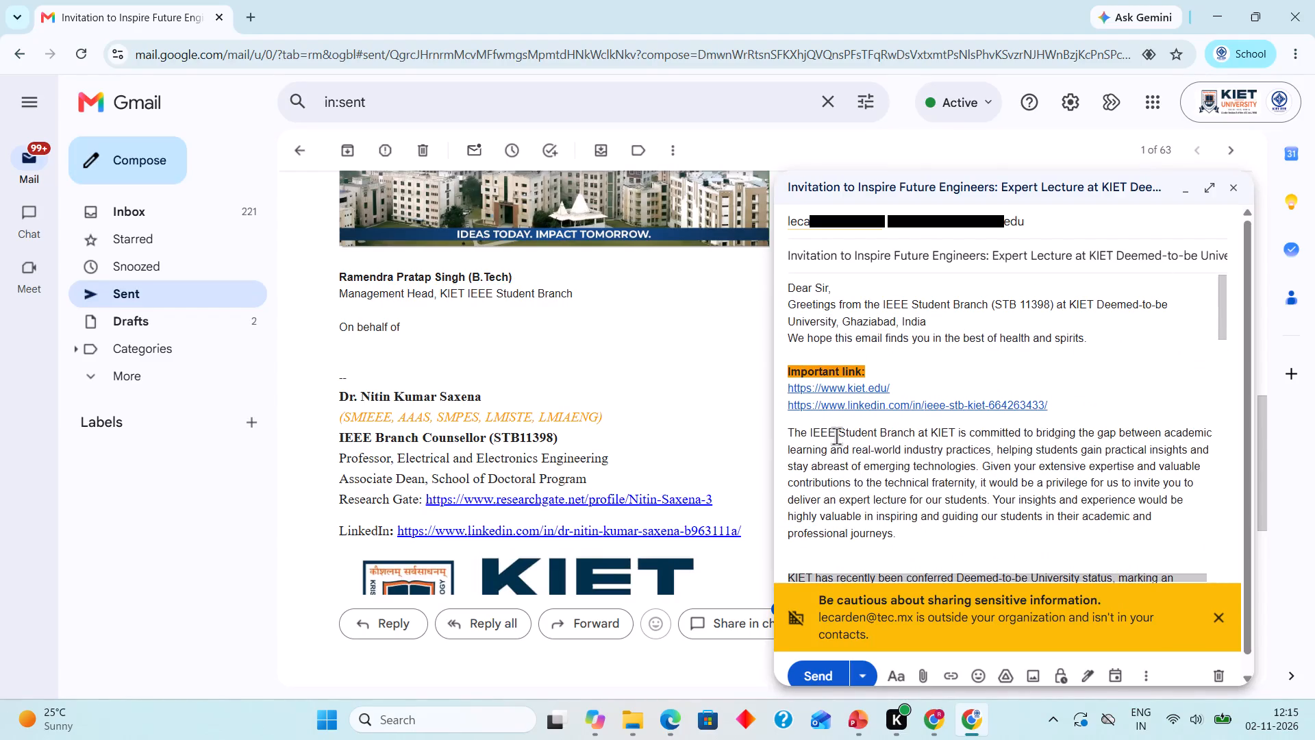
pyautogui.scroll(1, 836, 436)
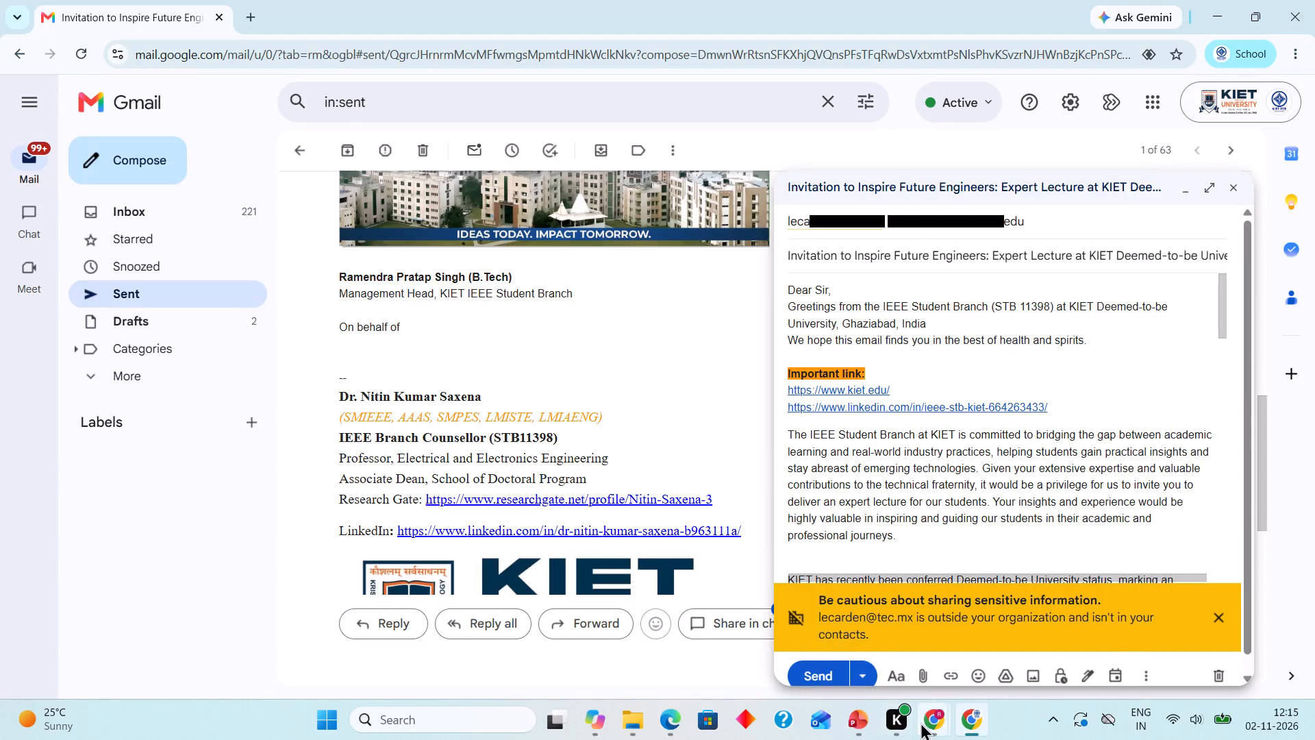
# Copy the row 64 professor's name from the contacts spreadsheet, search Google Images for it, and recheck the draft's greeting in Gmail.
pyautogui.click(996, 643)
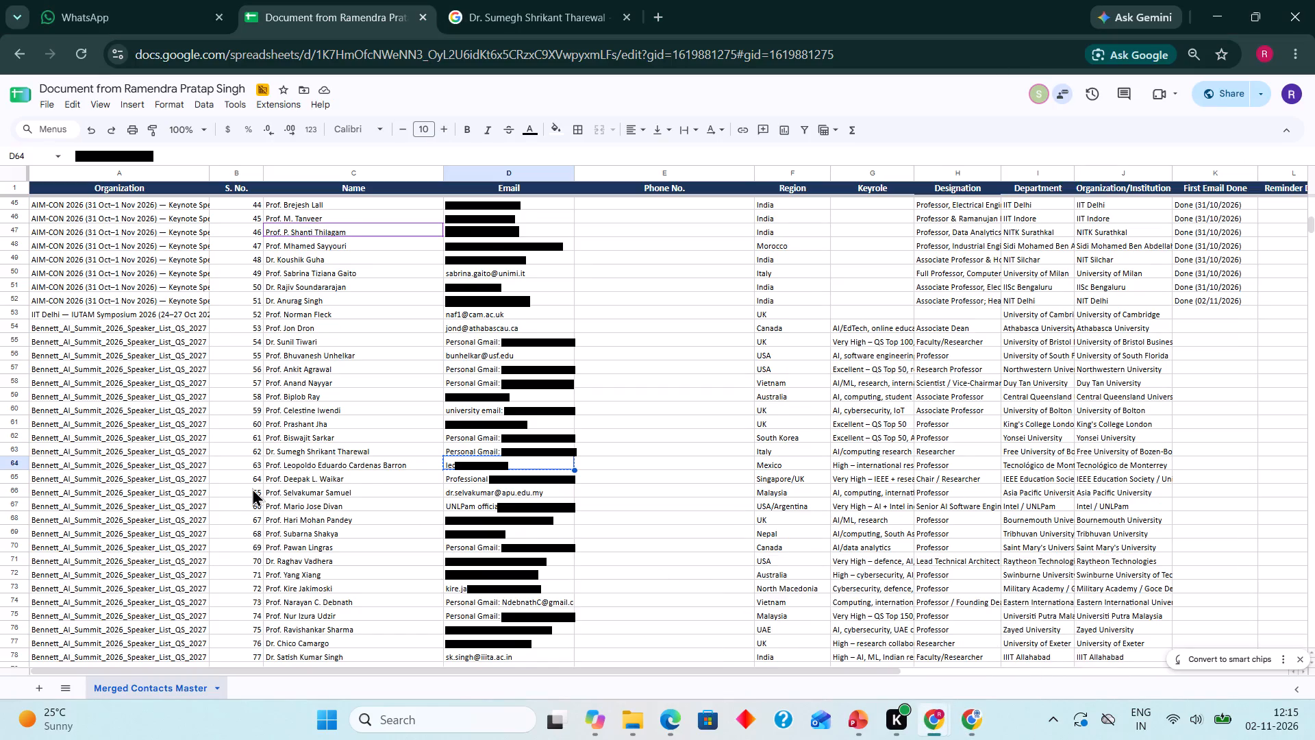
pyautogui.click(295, 463)
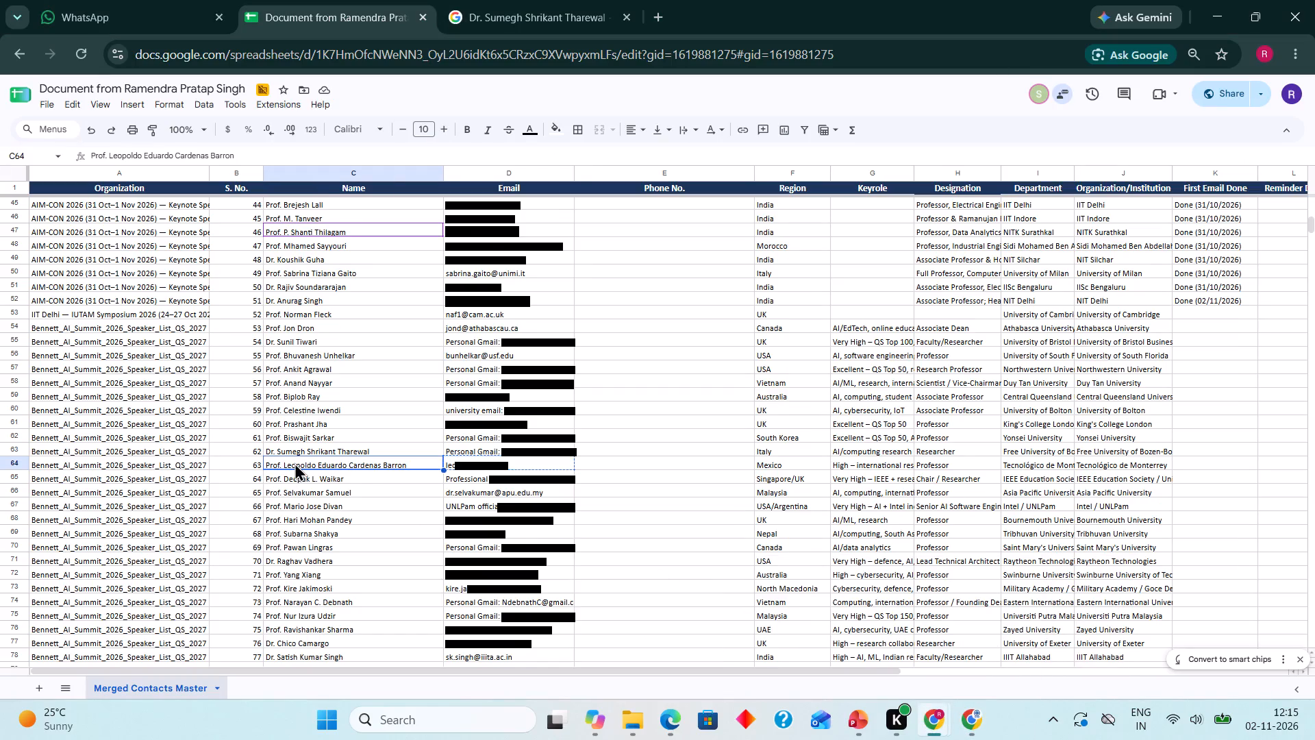
pyautogui.hotkey('ctrl', 'c')
pyautogui.click(501, 1)
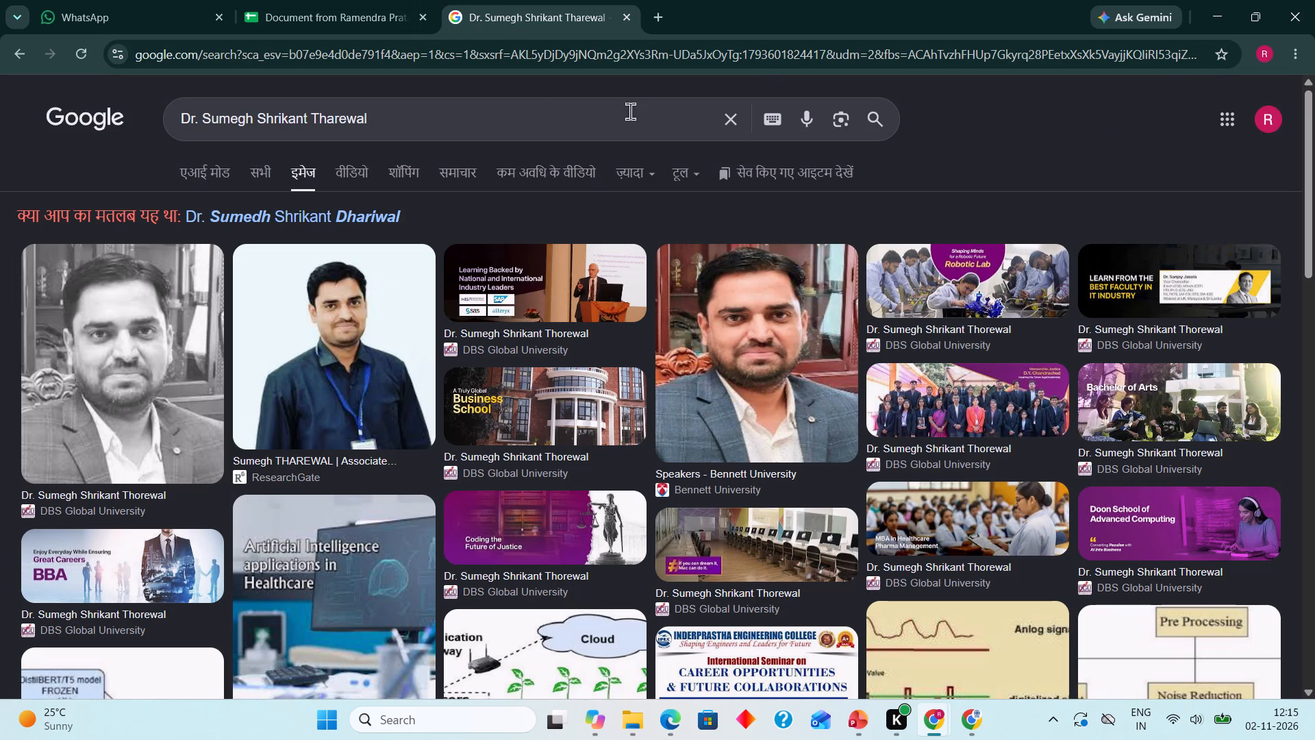
pyautogui.click(736, 118)
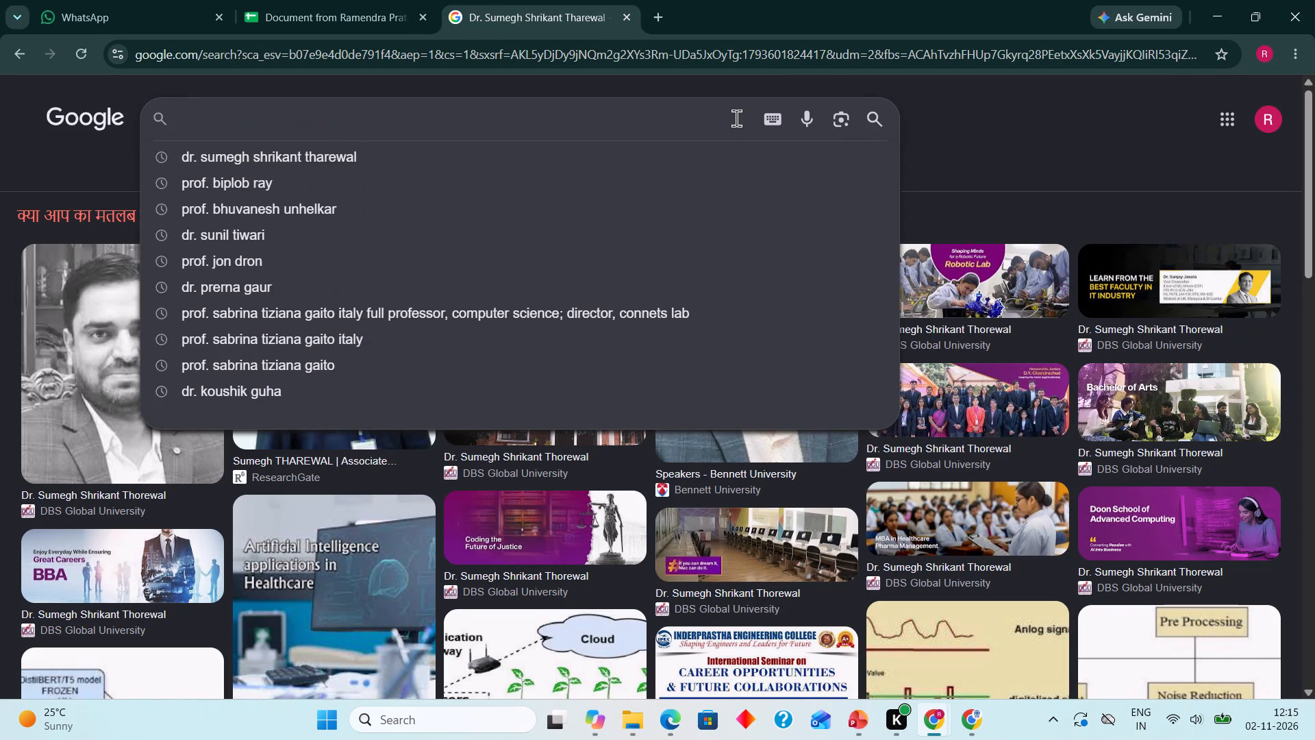
pyautogui.hotkey('ctrl', 'v')
pyautogui.press('Return')
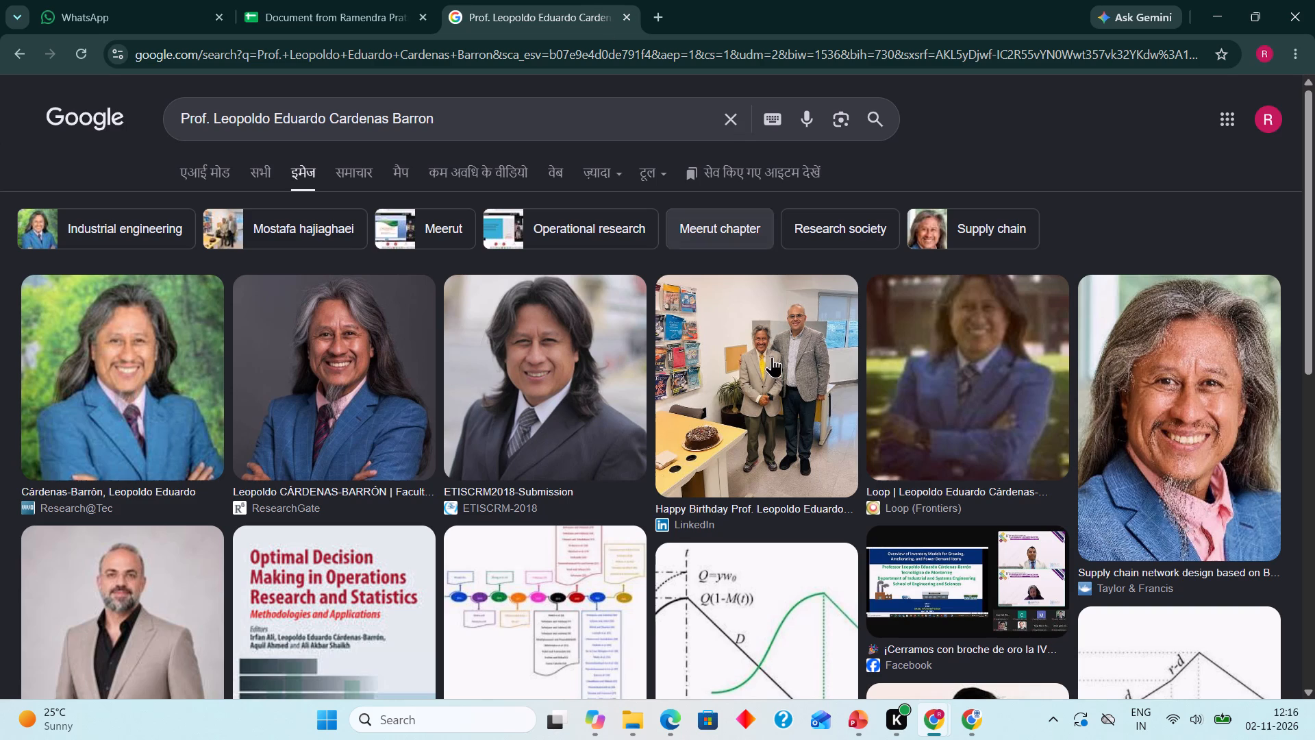
pyautogui.click(979, 728)
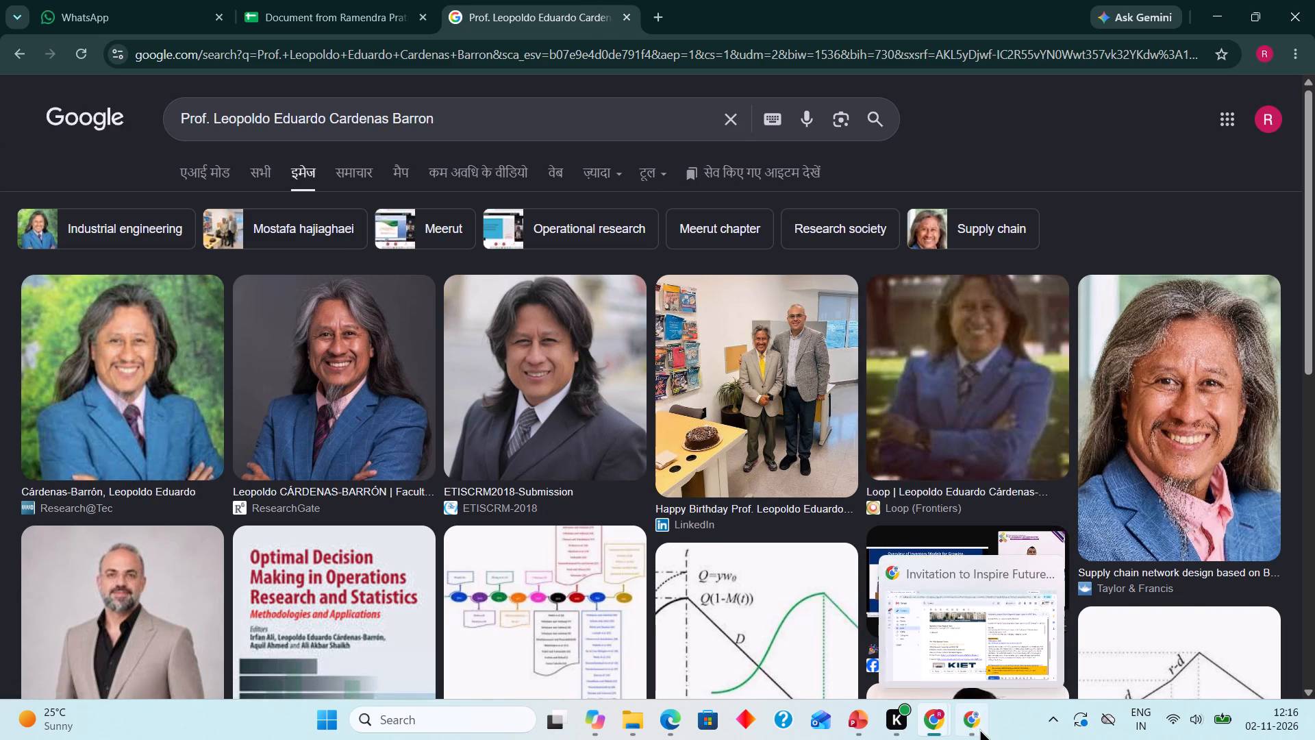
pyautogui.scroll(4, 896, 532)
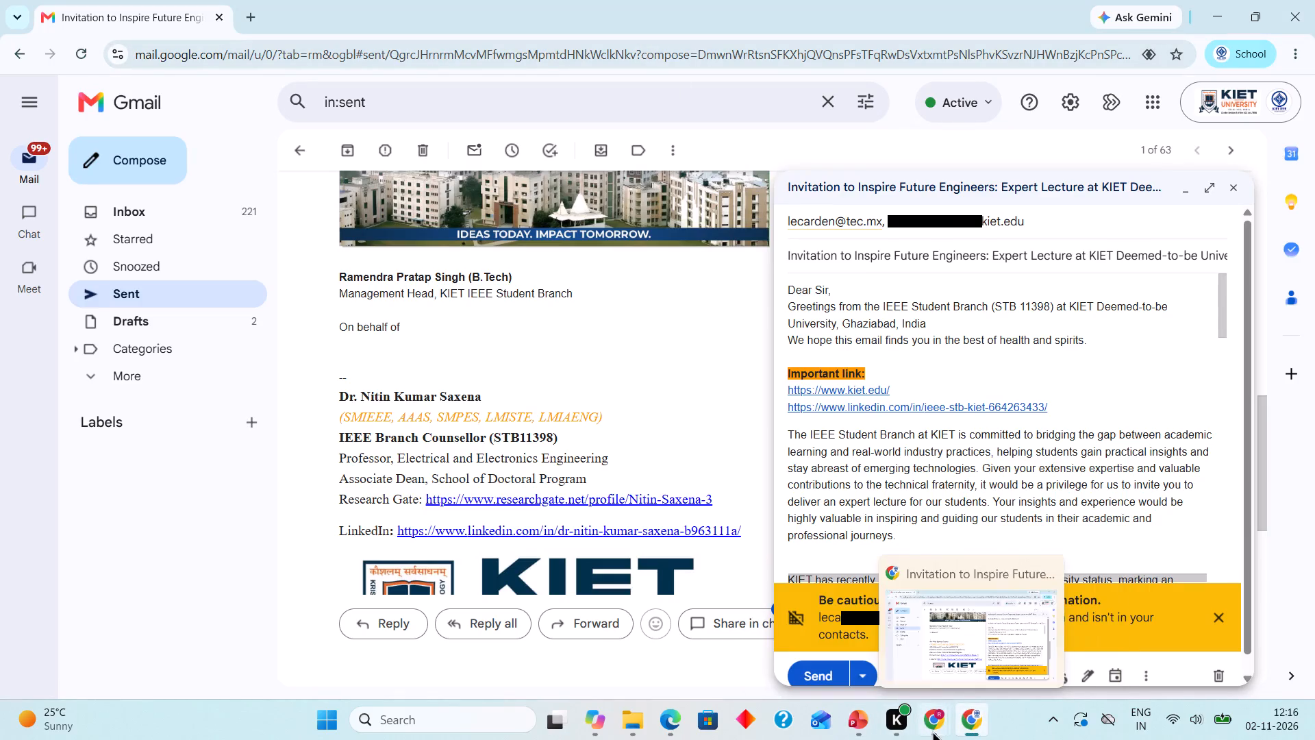
# Return to the Google search for the row 64 professor and extend the query with "is he mail or fema".
pyautogui.click(1003, 641)
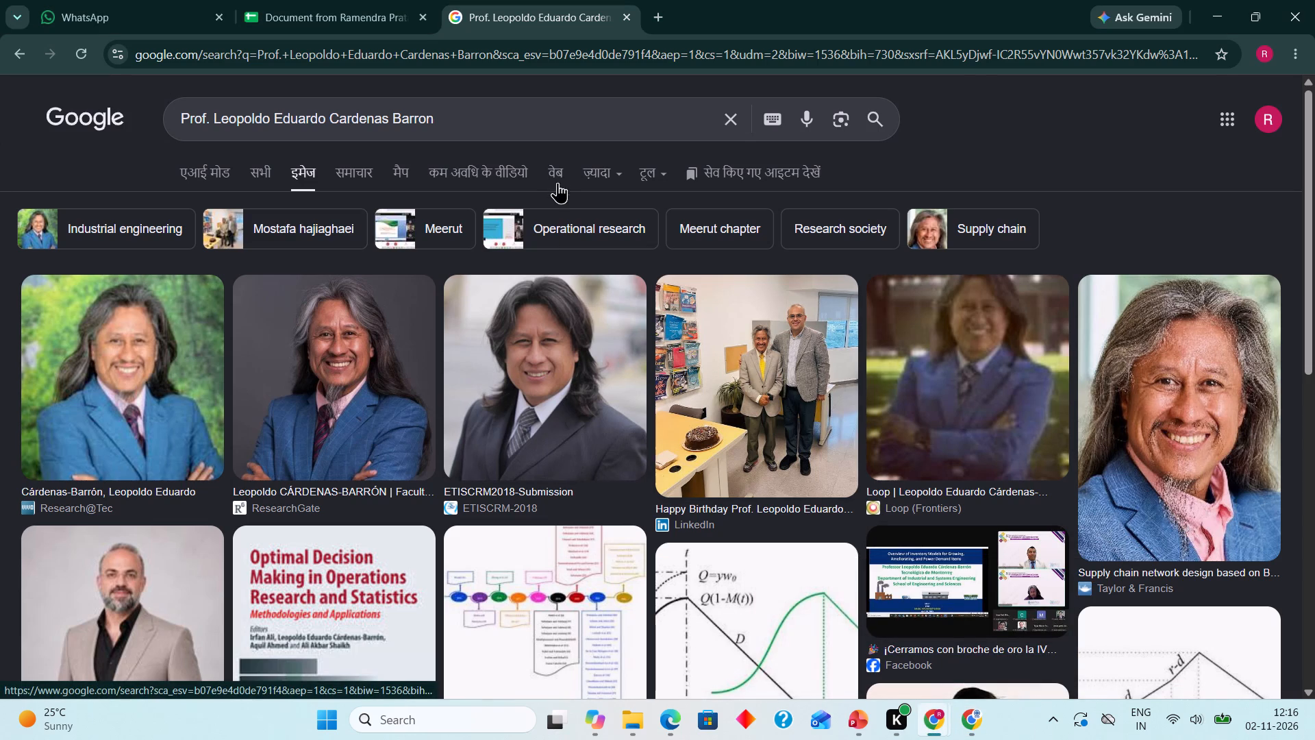
pyautogui.click(562, 131)
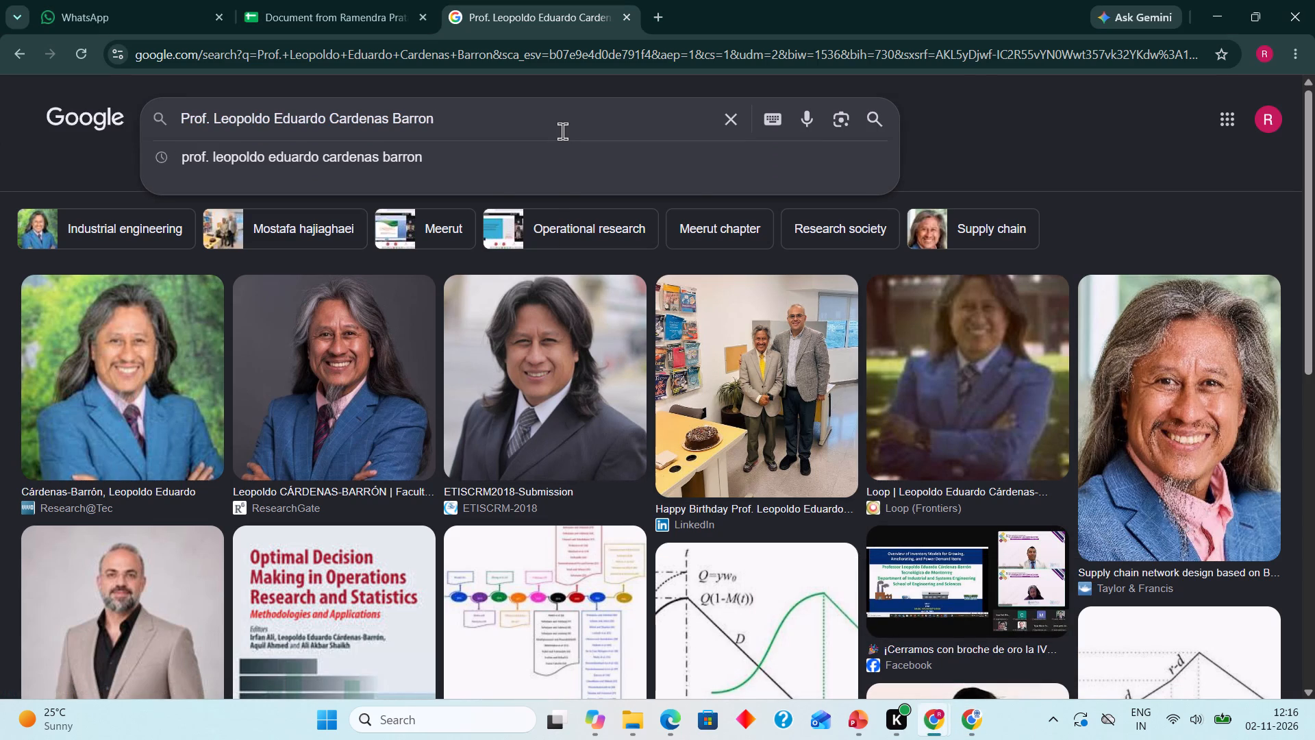
pyautogui.press('space')
pyautogui.write('is')
pyautogui.press('space')
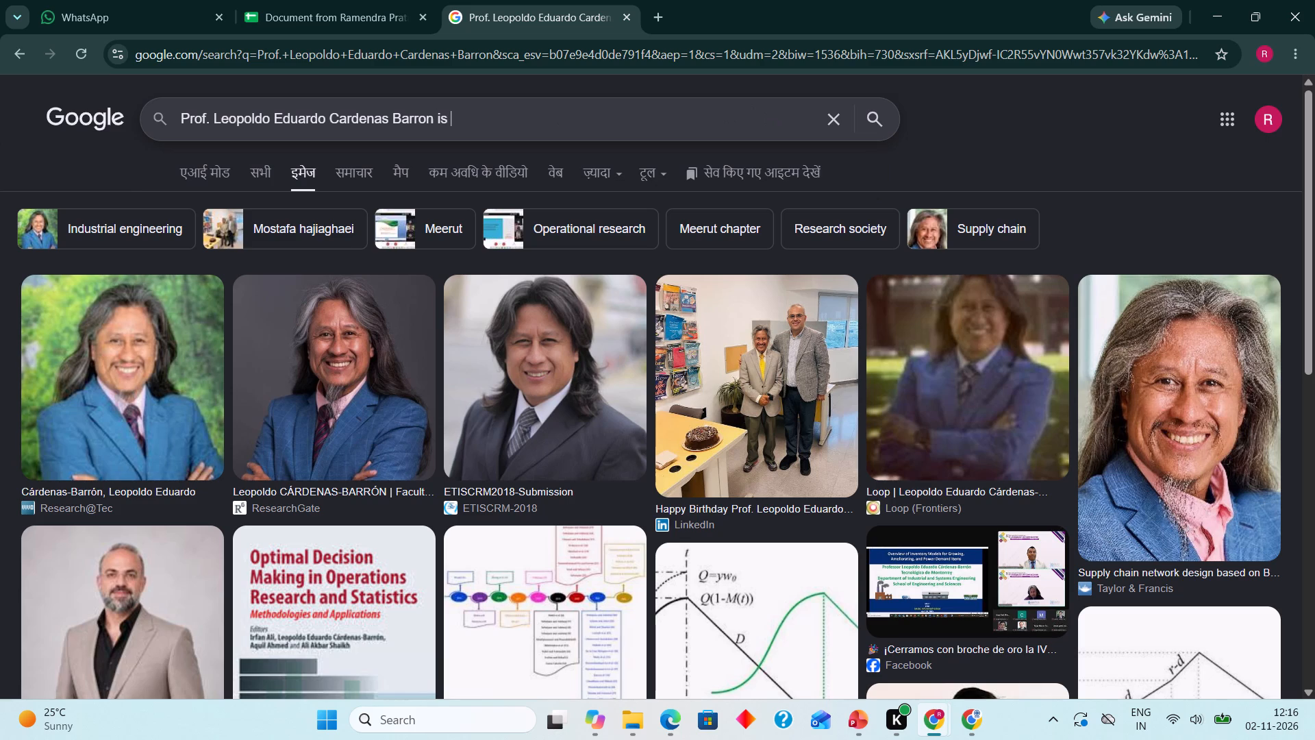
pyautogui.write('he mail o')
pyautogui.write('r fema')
# Finish the row 64 professor's query as "is he mail or female", run the Google search and view all results.
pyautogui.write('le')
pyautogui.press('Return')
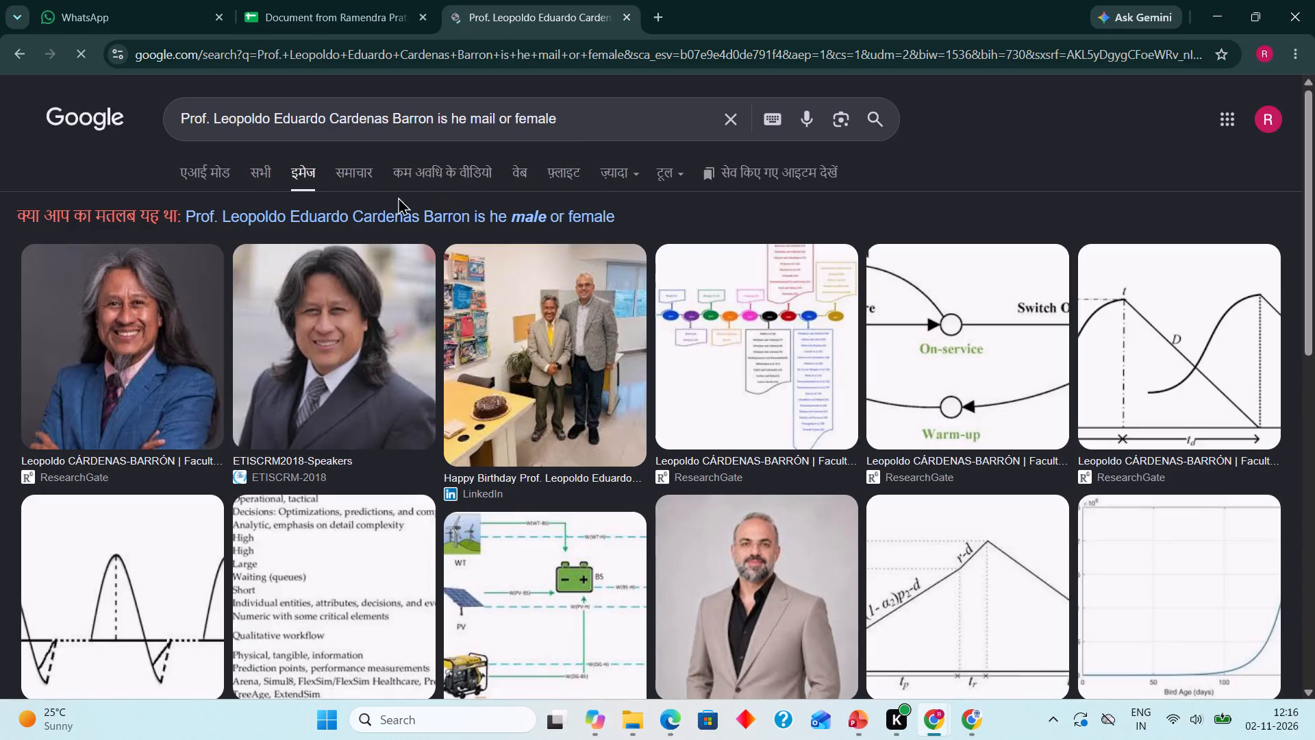
pyautogui.click(269, 164)
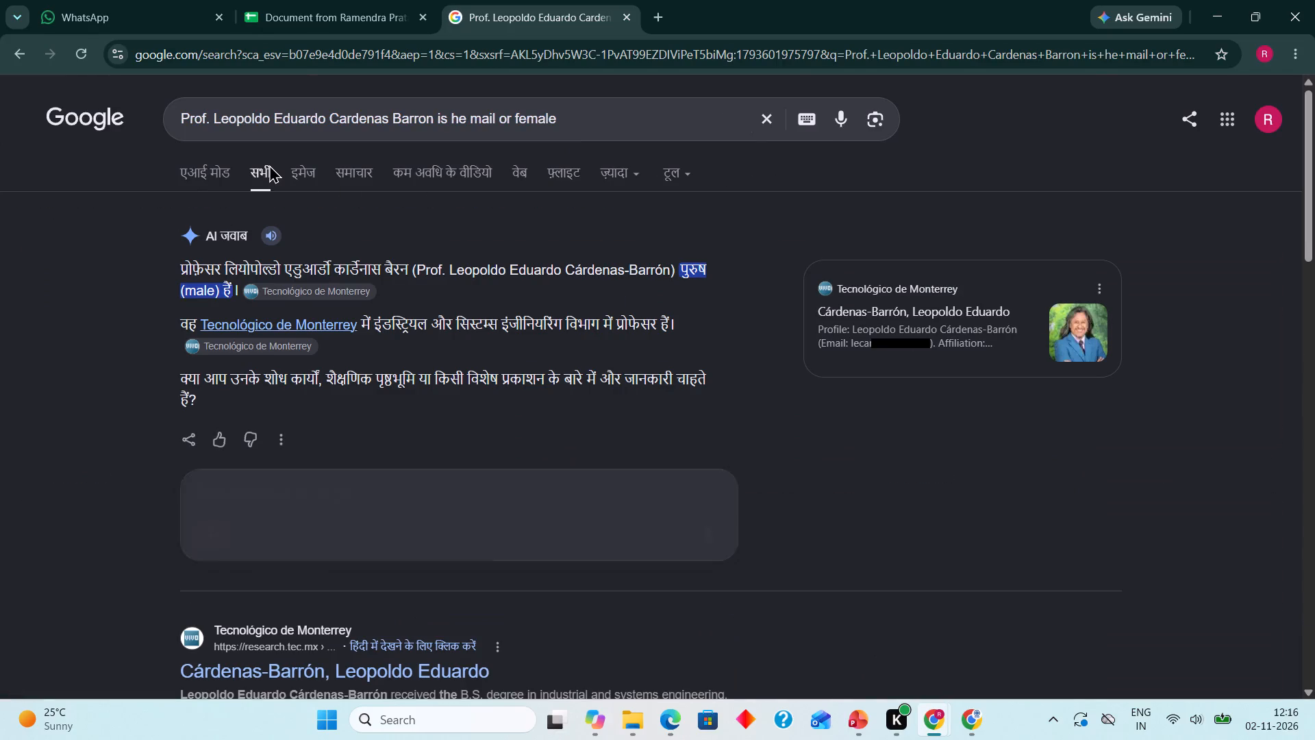
# Switch back to Gmail, check the row 64 professor's draft from greeting to signature, and send it.
pyautogui.click(968, 714)
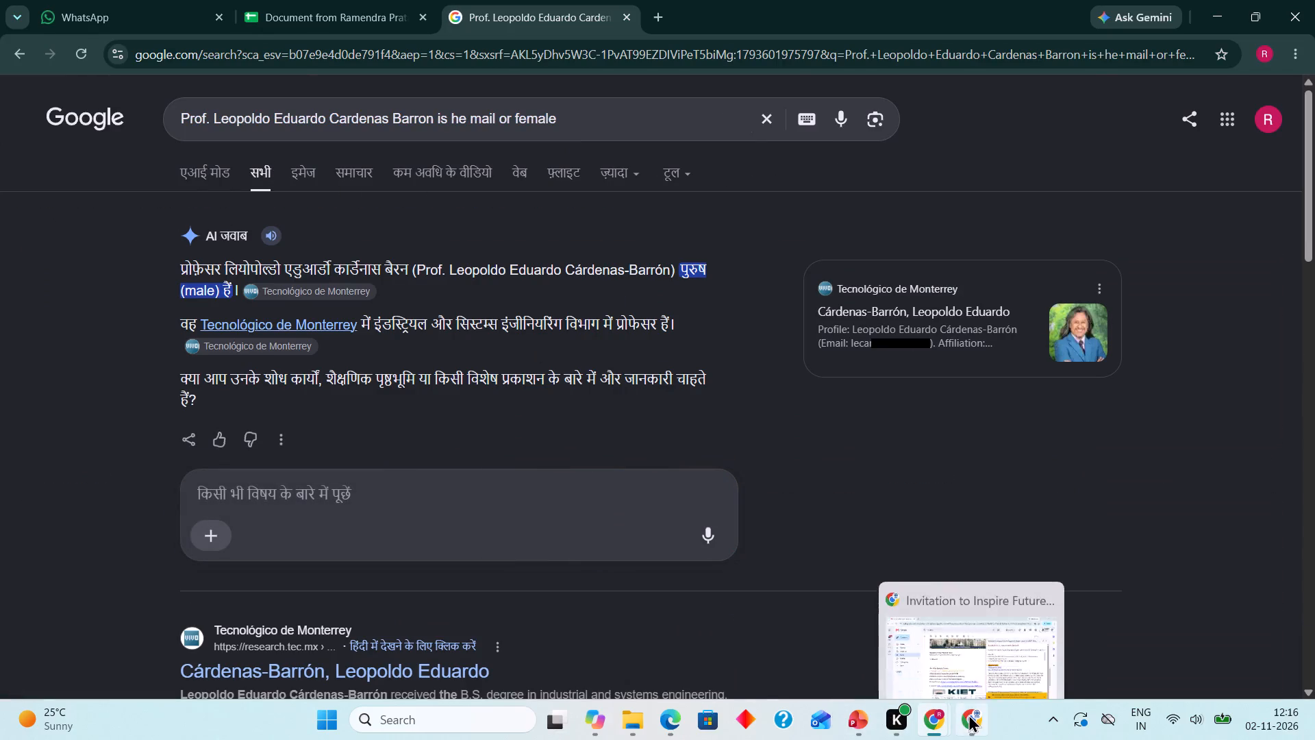
pyautogui.scroll(2, 873, 518)
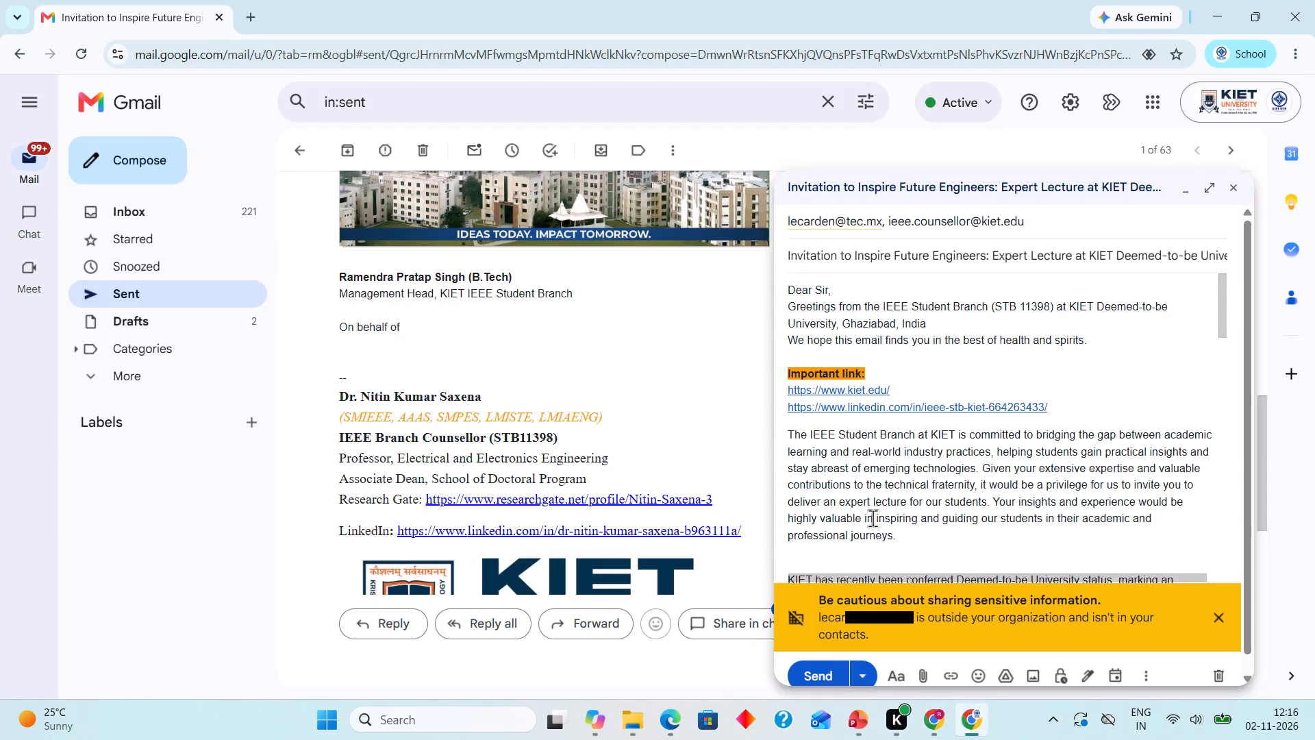
pyautogui.scroll(-10, 873, 518)
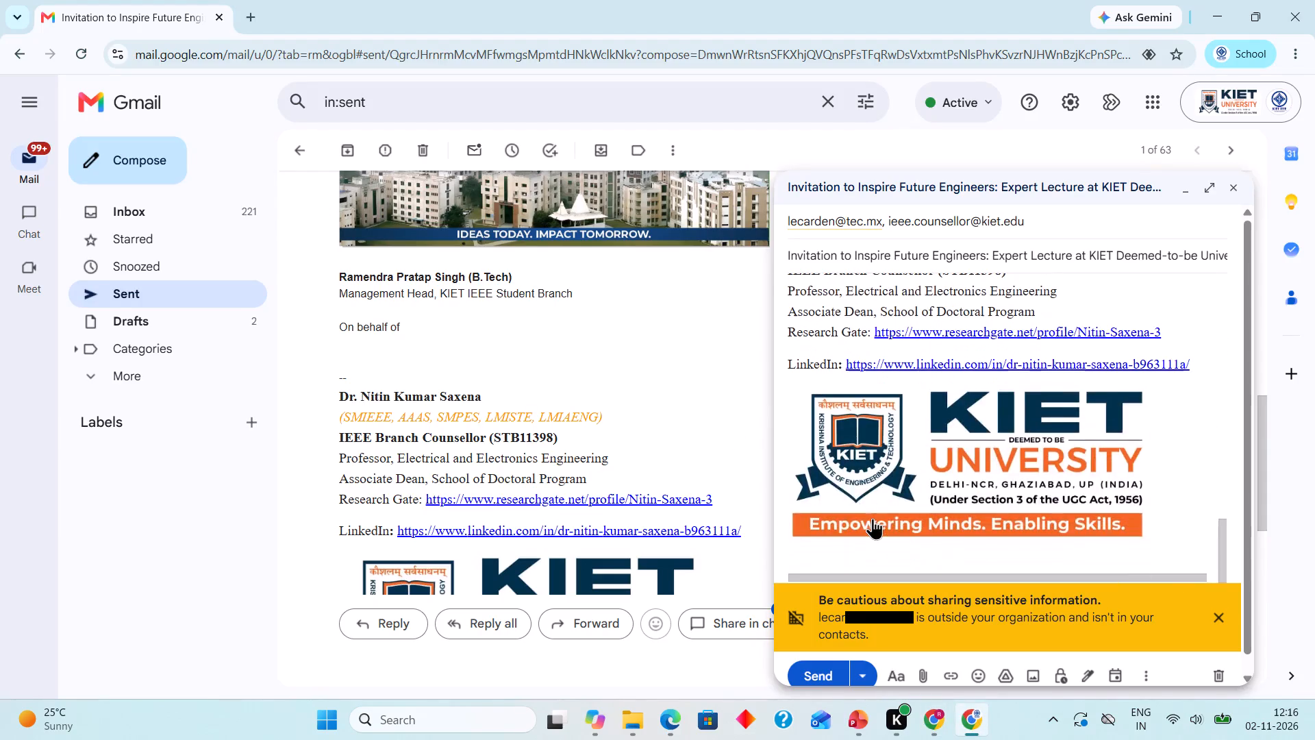
pyautogui.click(808, 674)
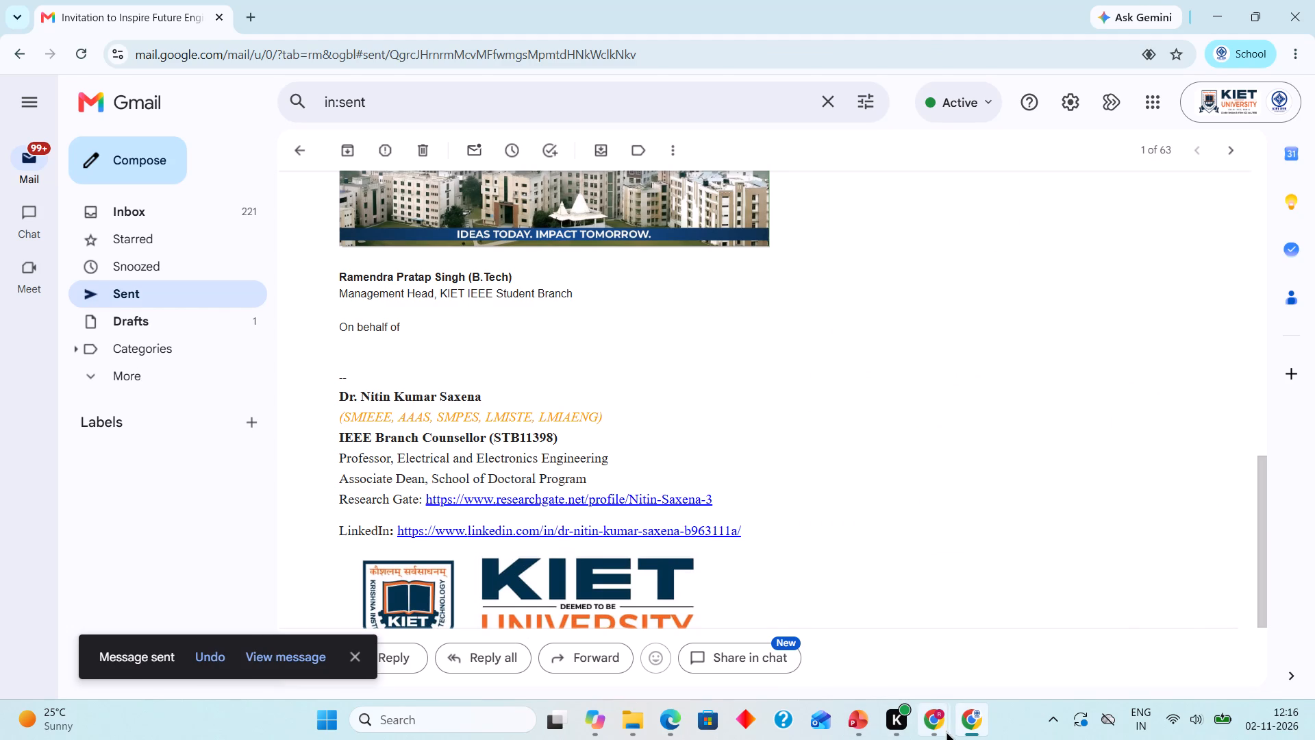
# Copy the row 65 professor's professional email address from the contacts spreadsheet and enter it as recipient of a new Gmail message.
pyautogui.click(995, 651)
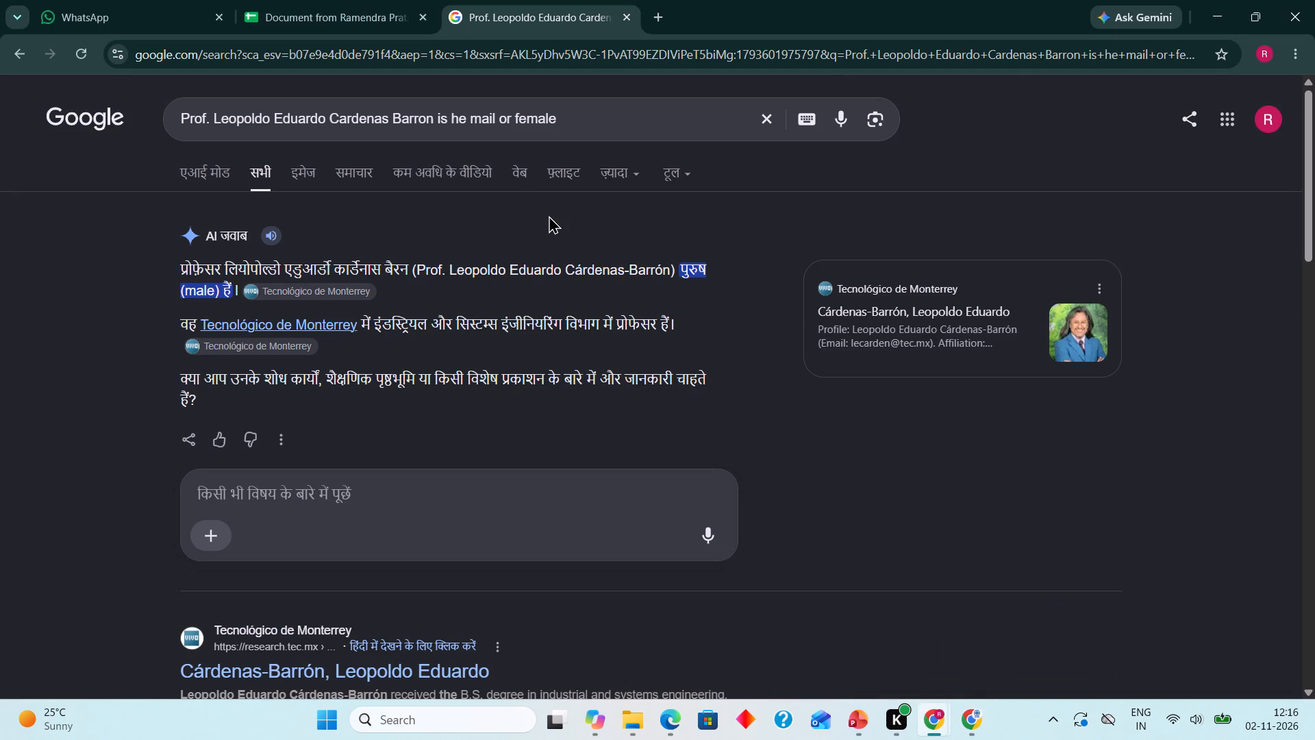
pyautogui.click(329, 0)
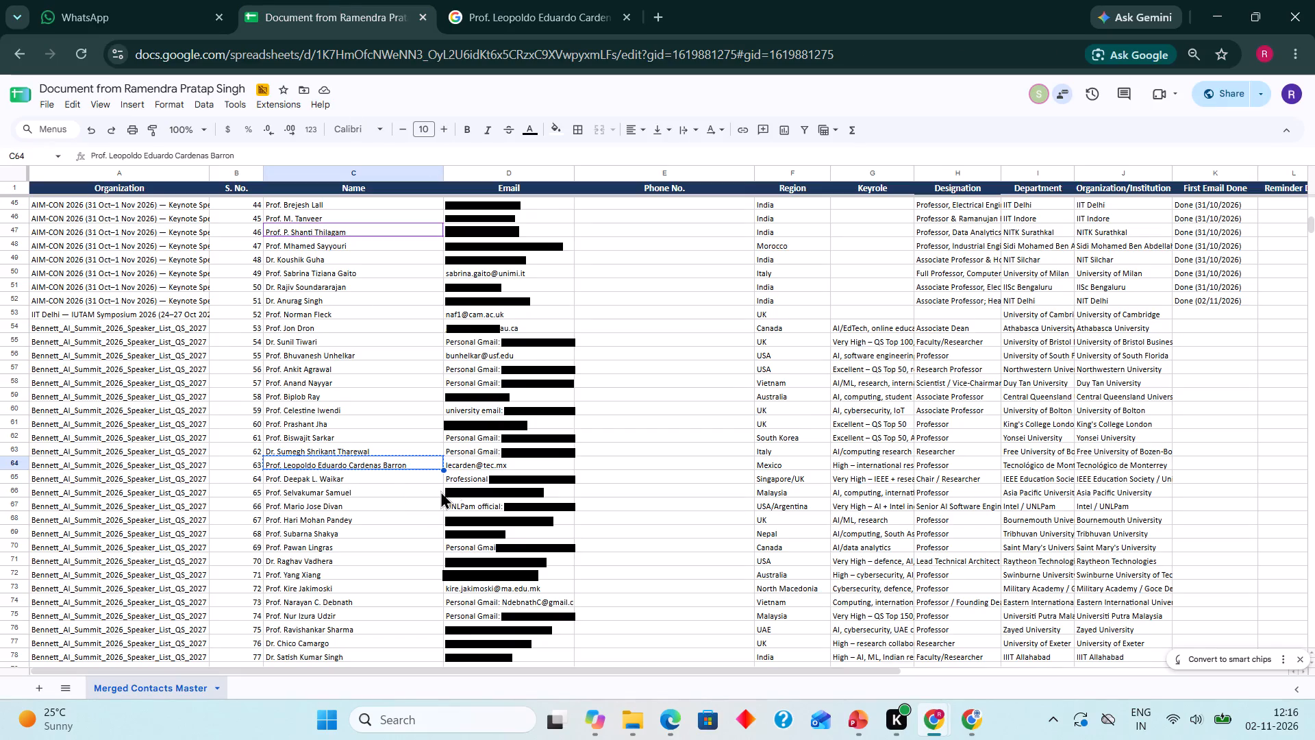
pyautogui.click(471, 473)
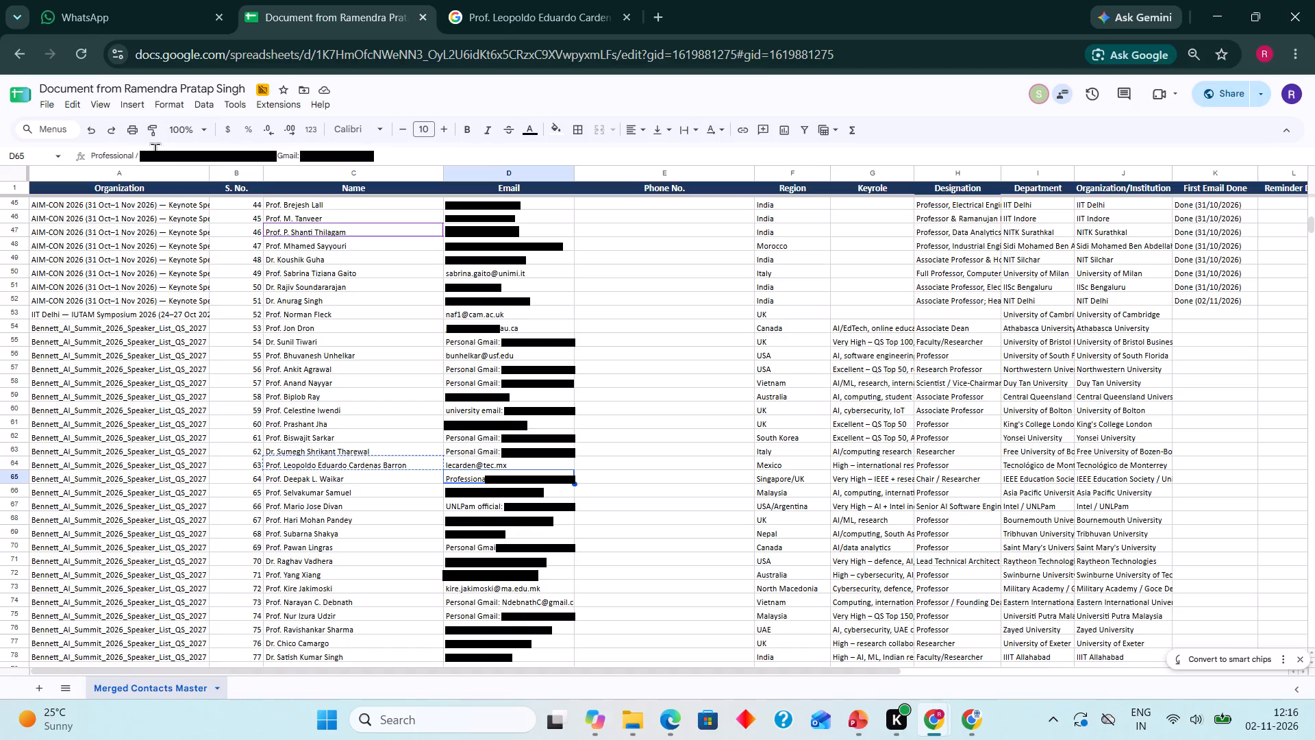
pyautogui.moveTo(158, 155); pyautogui.dragTo(211, 157)
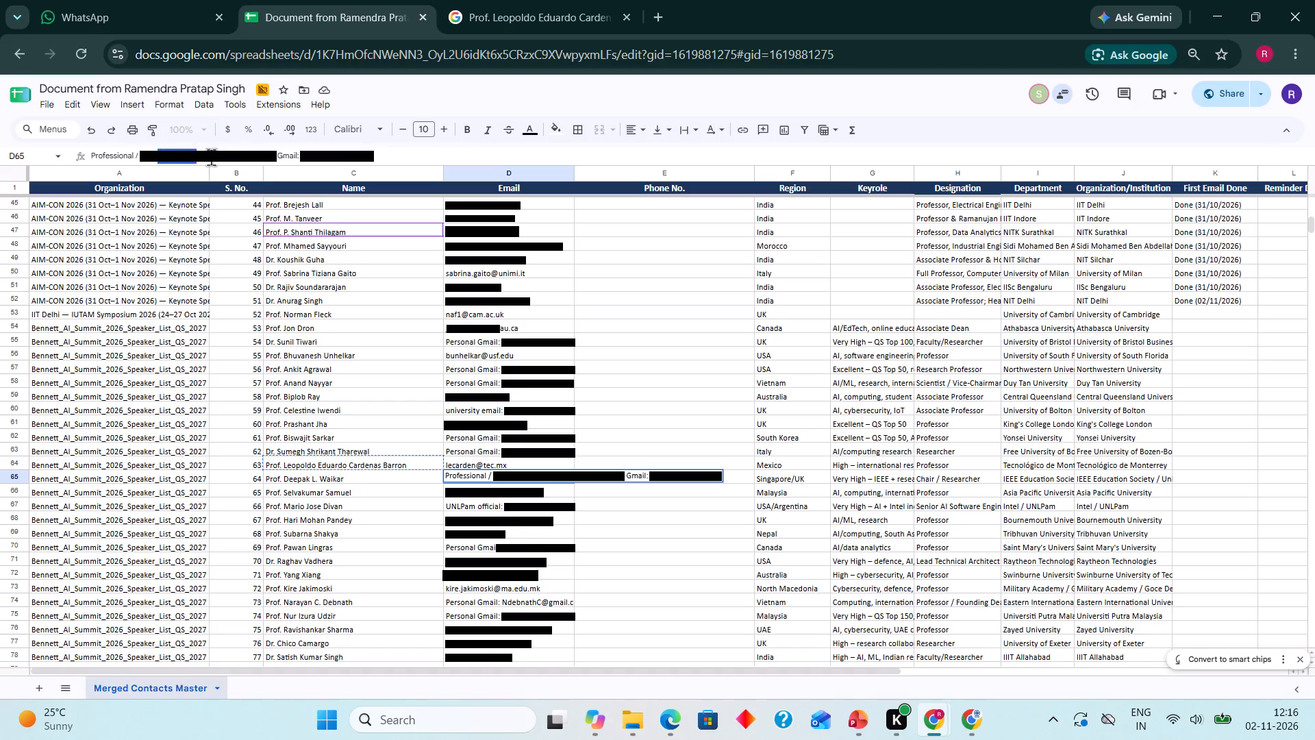
pyautogui.moveTo(211, 157); pyautogui.dragTo(242, 151)
pyautogui.hotkey('ctrl', 'c')
pyautogui.click(968, 713)
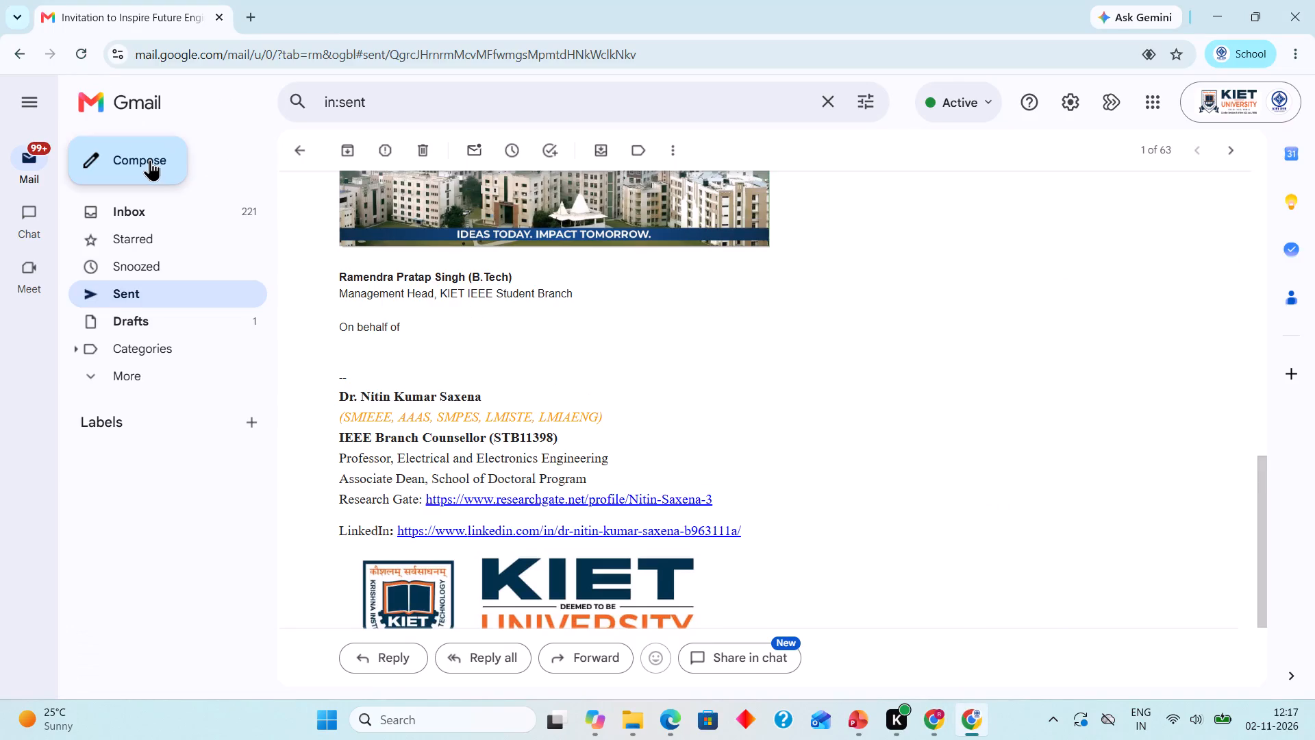
pyautogui.click(150, 160)
pyautogui.hotkey('ctrl', 'v')
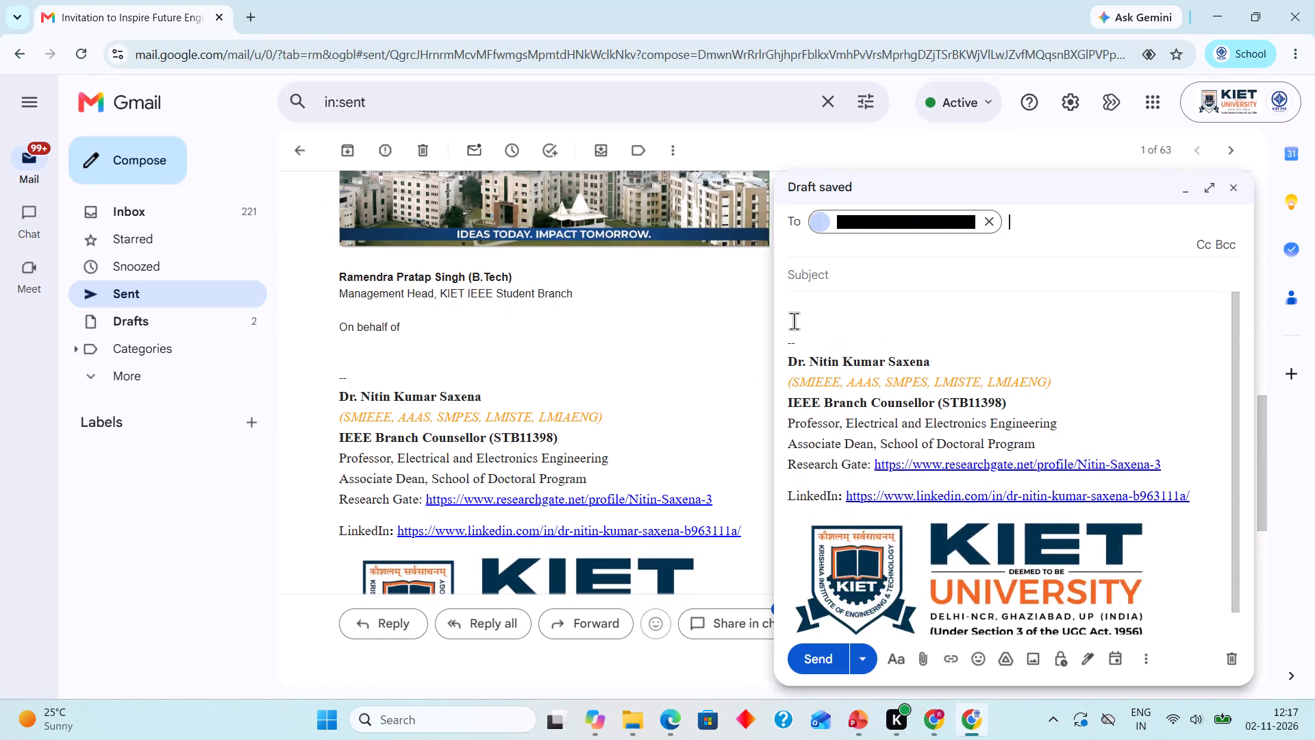
# Copy the Cc address from the sent invitation's details and add it as Cc in the row 65 professor's draft.
pyautogui.scroll(5, 597, 224)
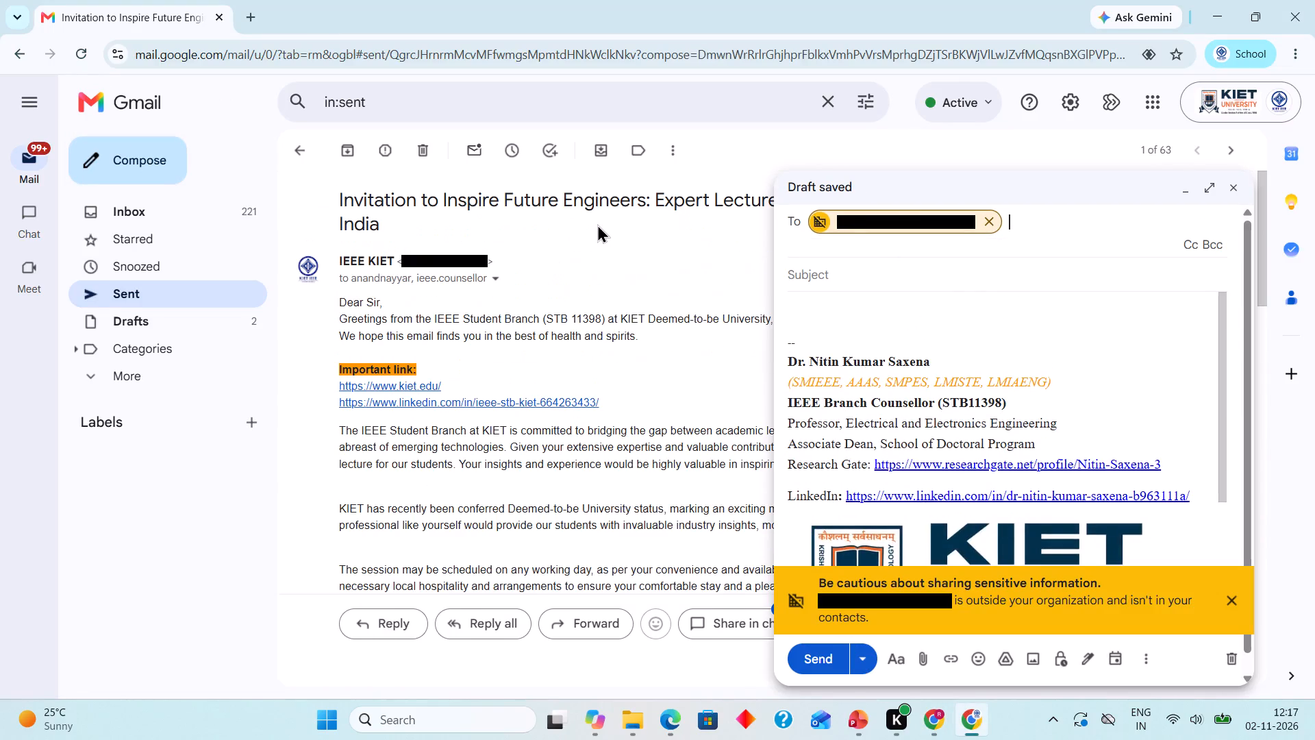
pyautogui.click(498, 277)
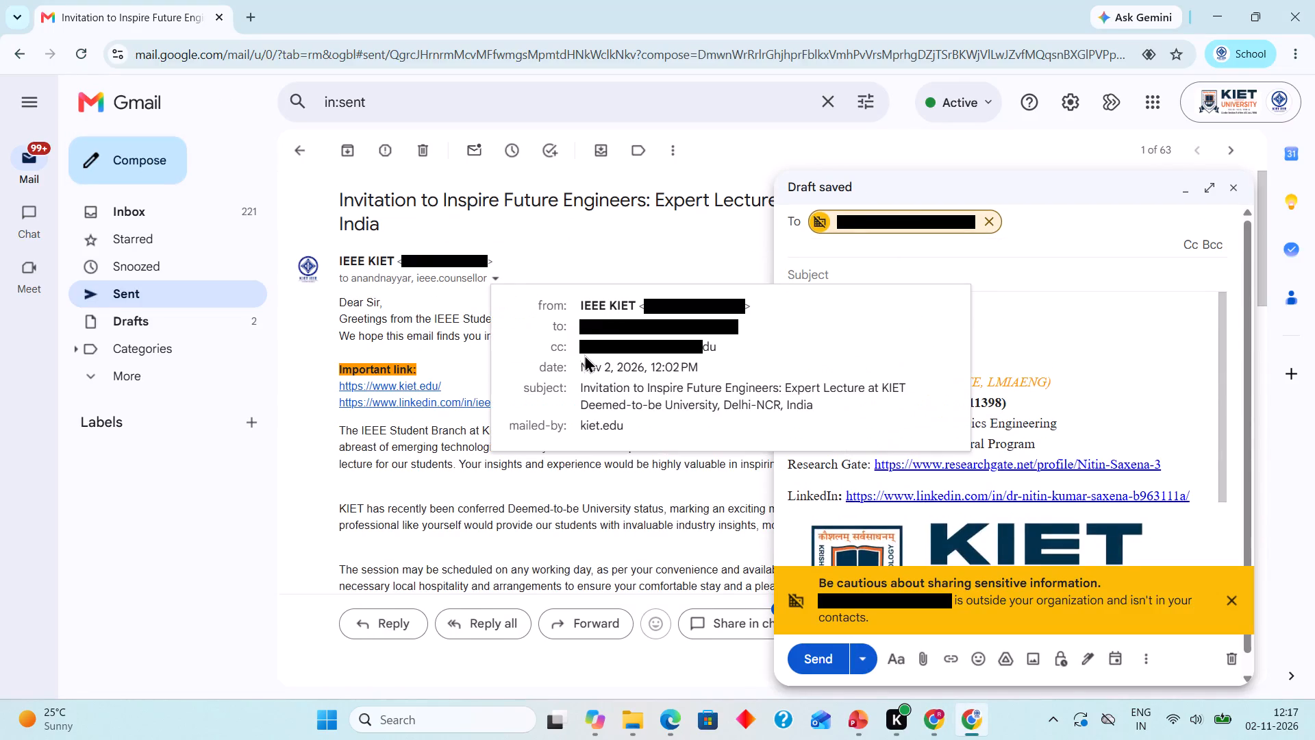
pyautogui.moveTo(578, 341); pyautogui.dragTo(653, 351)
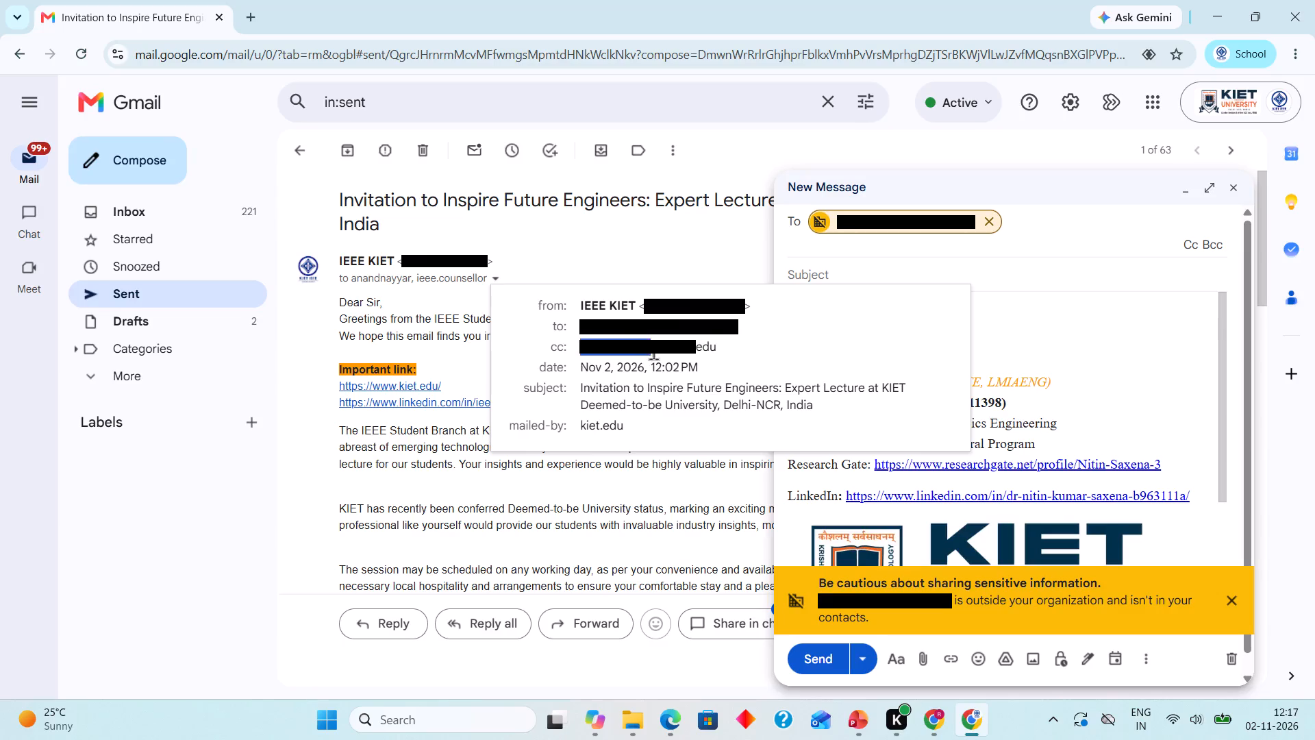
pyautogui.moveTo(653, 351); pyautogui.dragTo(721, 347)
pyautogui.hotkey('ctrl', 'c')
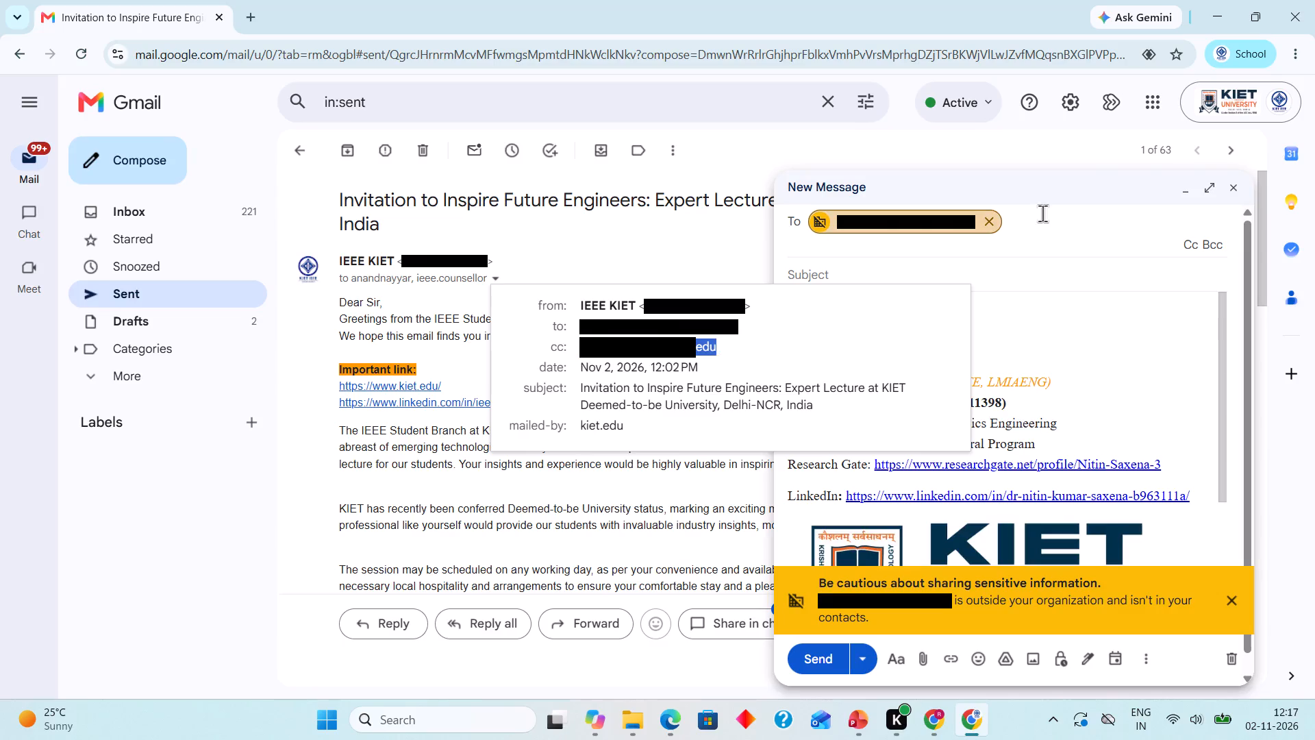
pyautogui.click(1191, 251)
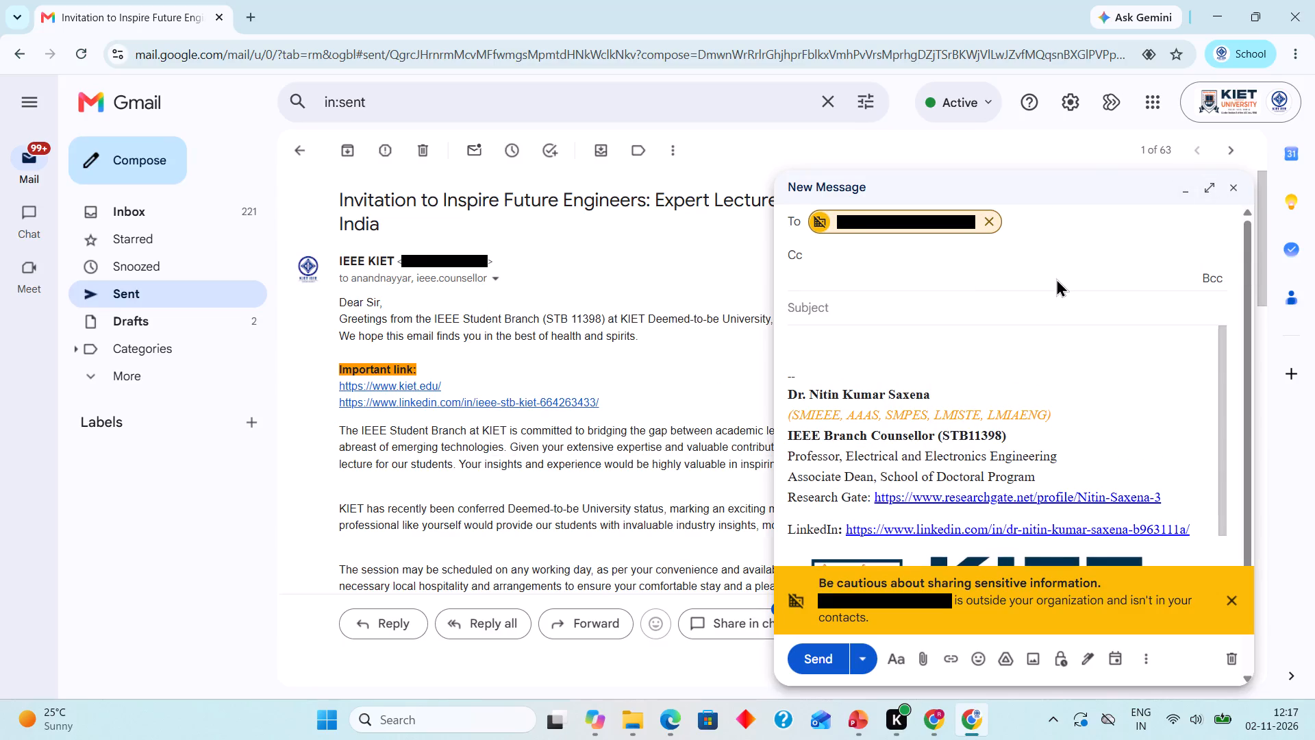
pyautogui.hotkey('ctrl', 'v')
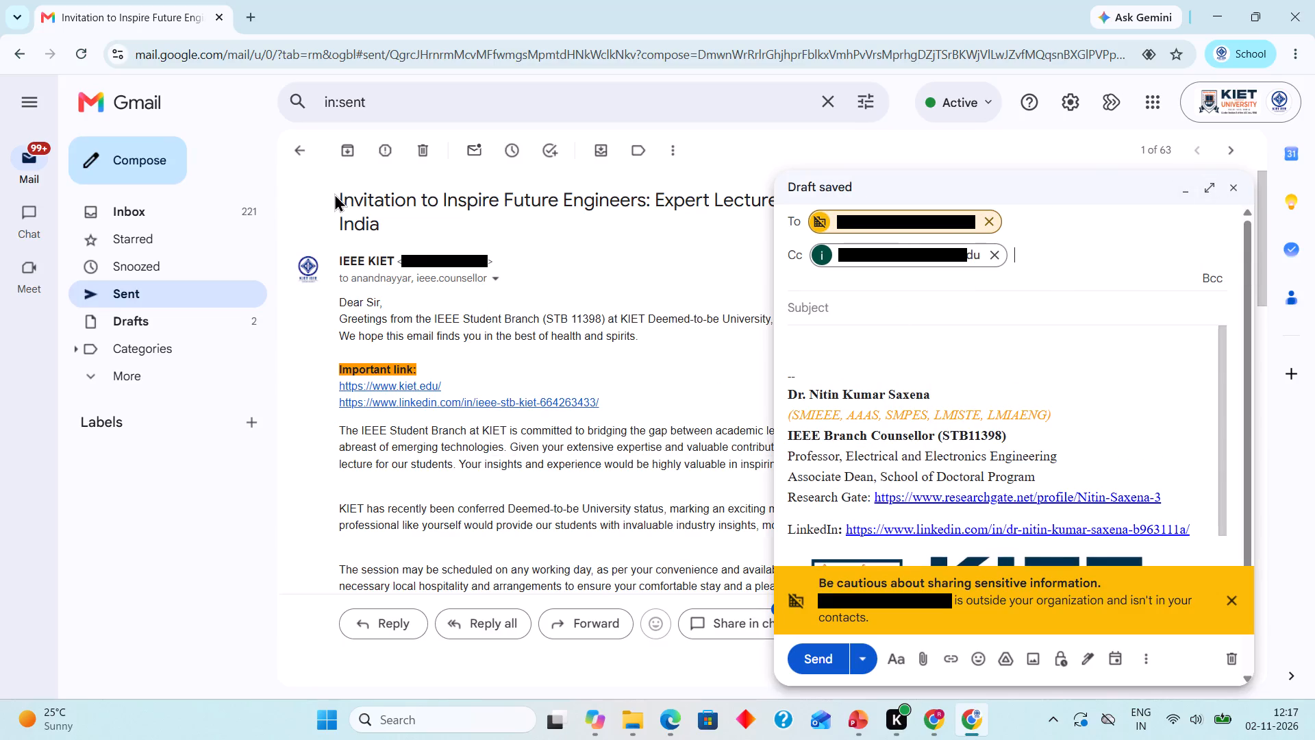
# Copy the subject "Invitation to Inspire Future Engineers: Expert Lecture at KIET Deemed-to-be University, Delhi-NCR, India" from the sent invitation into the row 65 draft.
pyautogui.moveTo(336, 193); pyautogui.dragTo(380, 223)
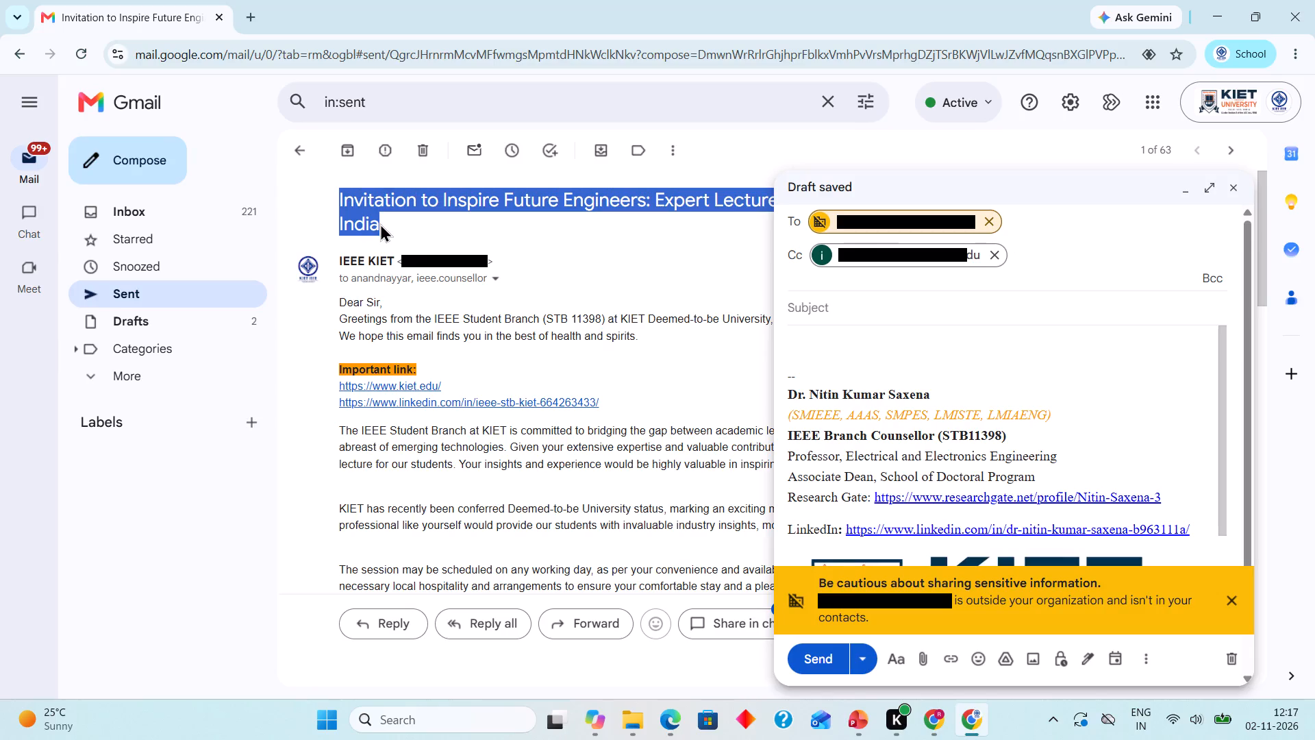
pyautogui.hotkey('ctrl', 'c')
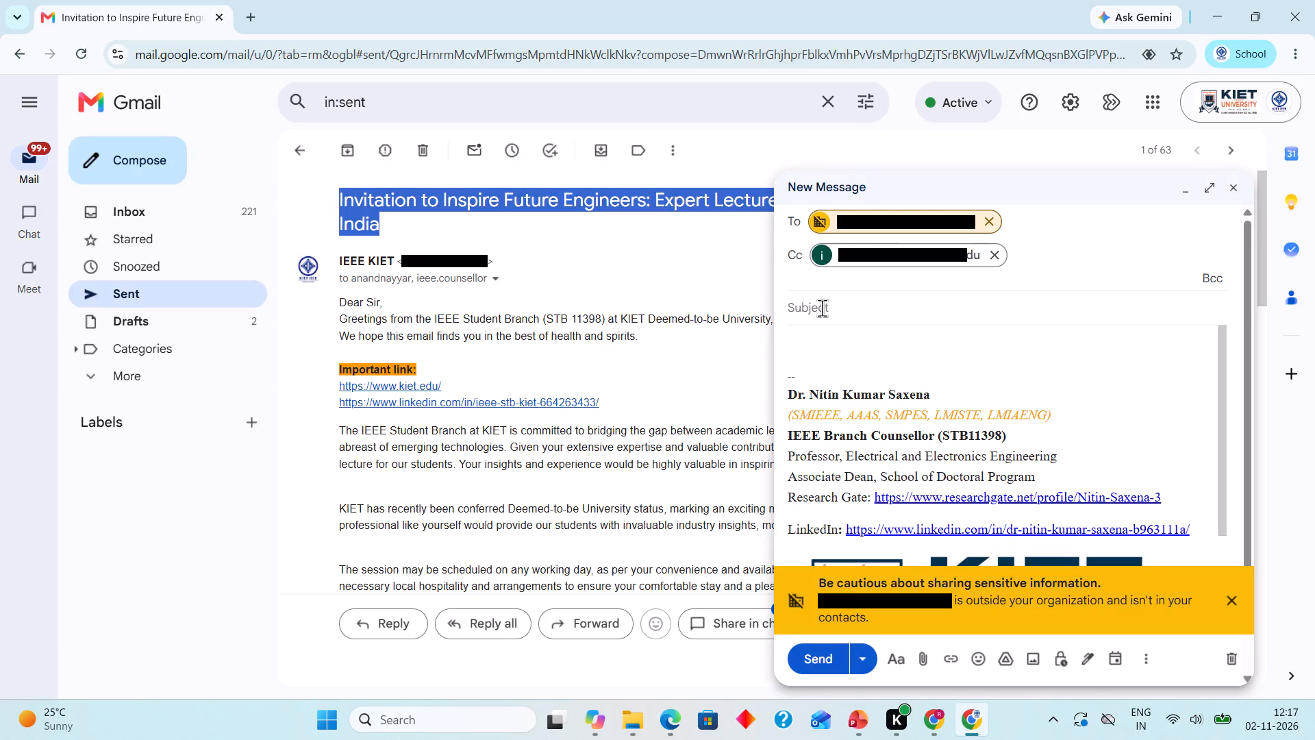
pyautogui.click(822, 308)
pyautogui.hotkey('ctrl', 'v')
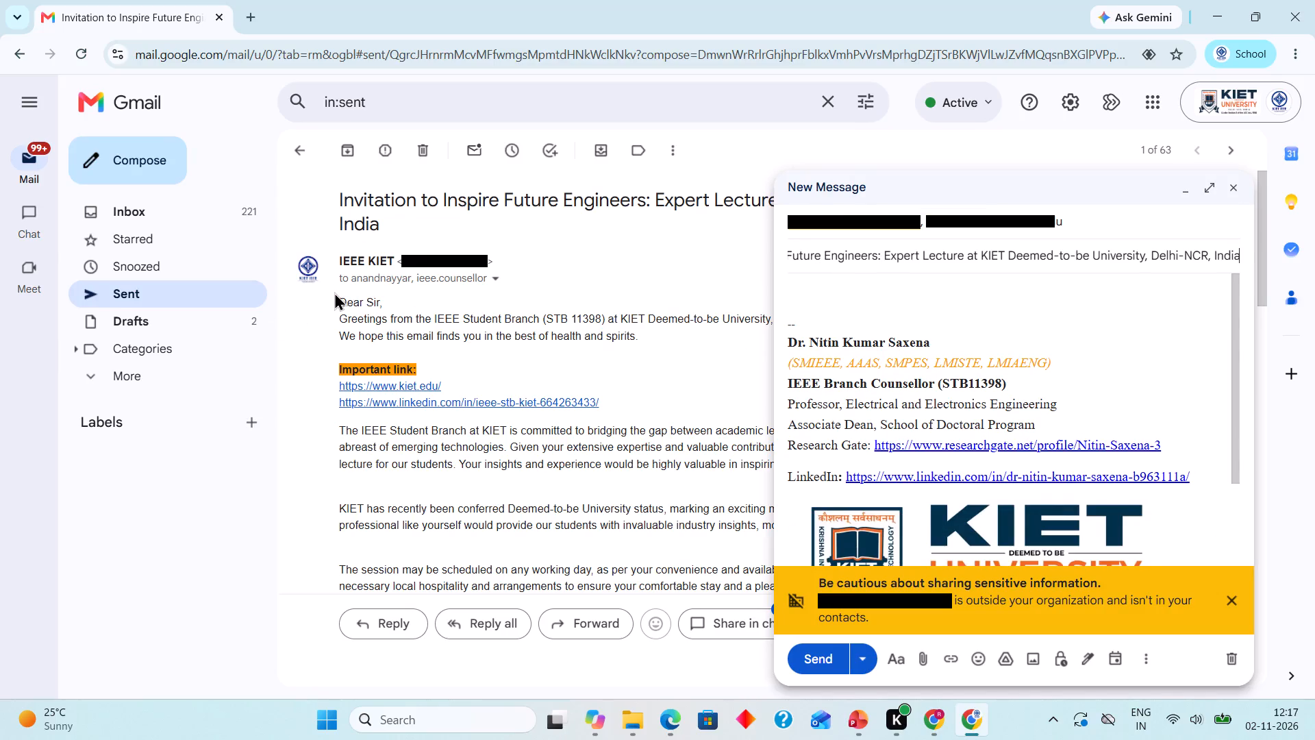
pyautogui.moveTo(341, 301); pyautogui.dragTo(522, 600)
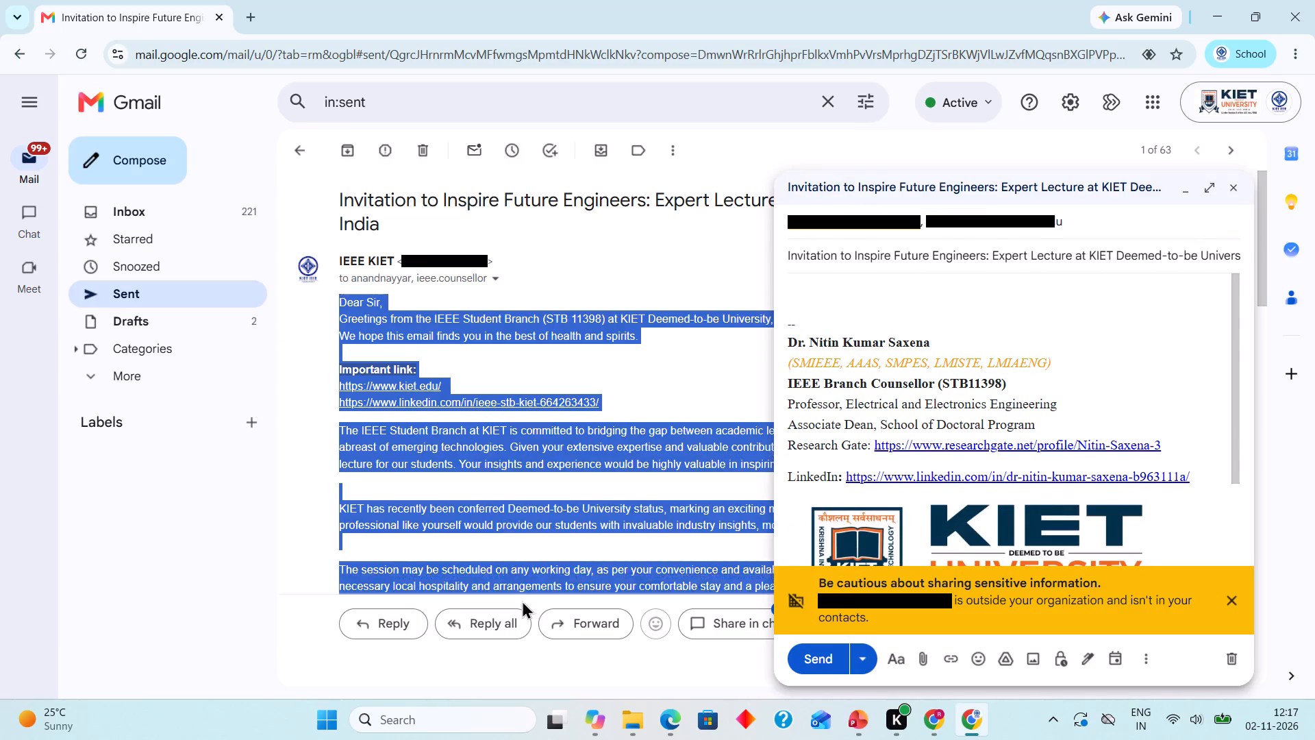
pyautogui.moveTo(522, 600); pyautogui.dragTo(479, 263)
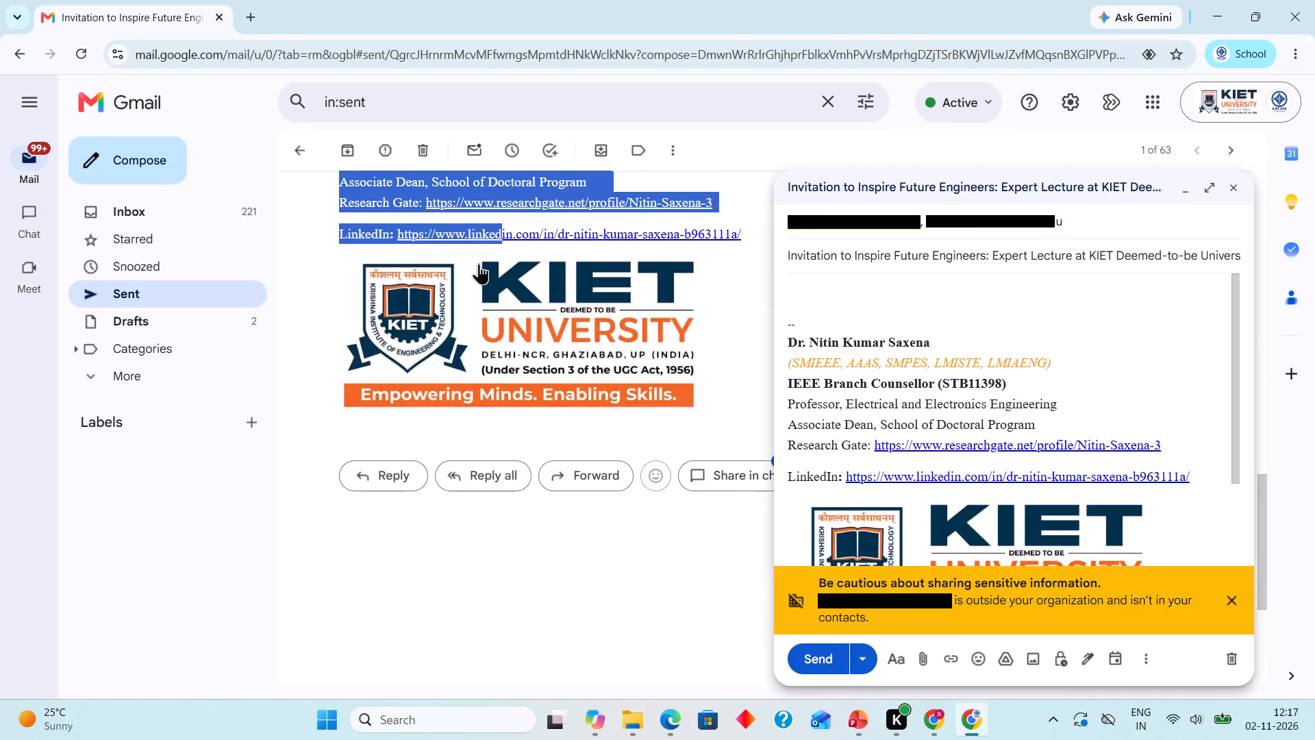
pyautogui.moveTo(479, 263); pyautogui.dragTo(462, 268)
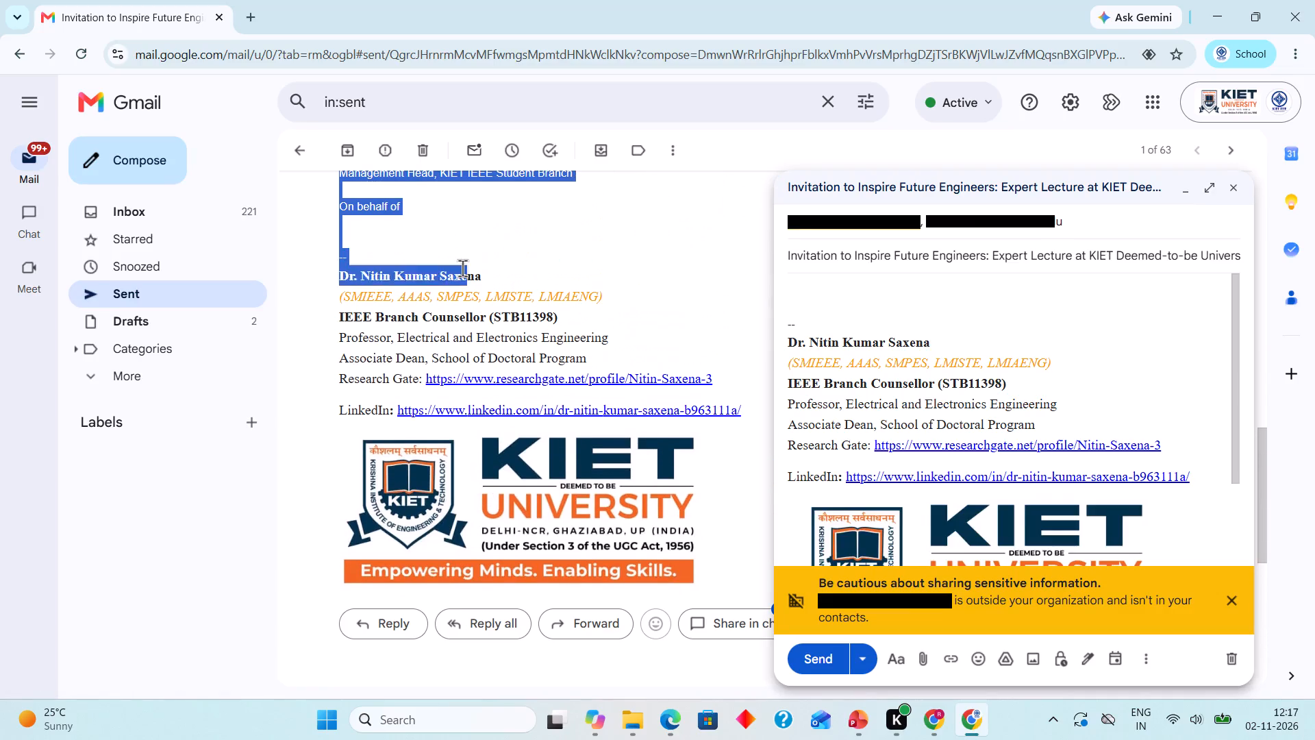
pyautogui.moveTo(462, 268); pyautogui.dragTo(451, 215)
pyautogui.hotkey('ctrl', 'c')
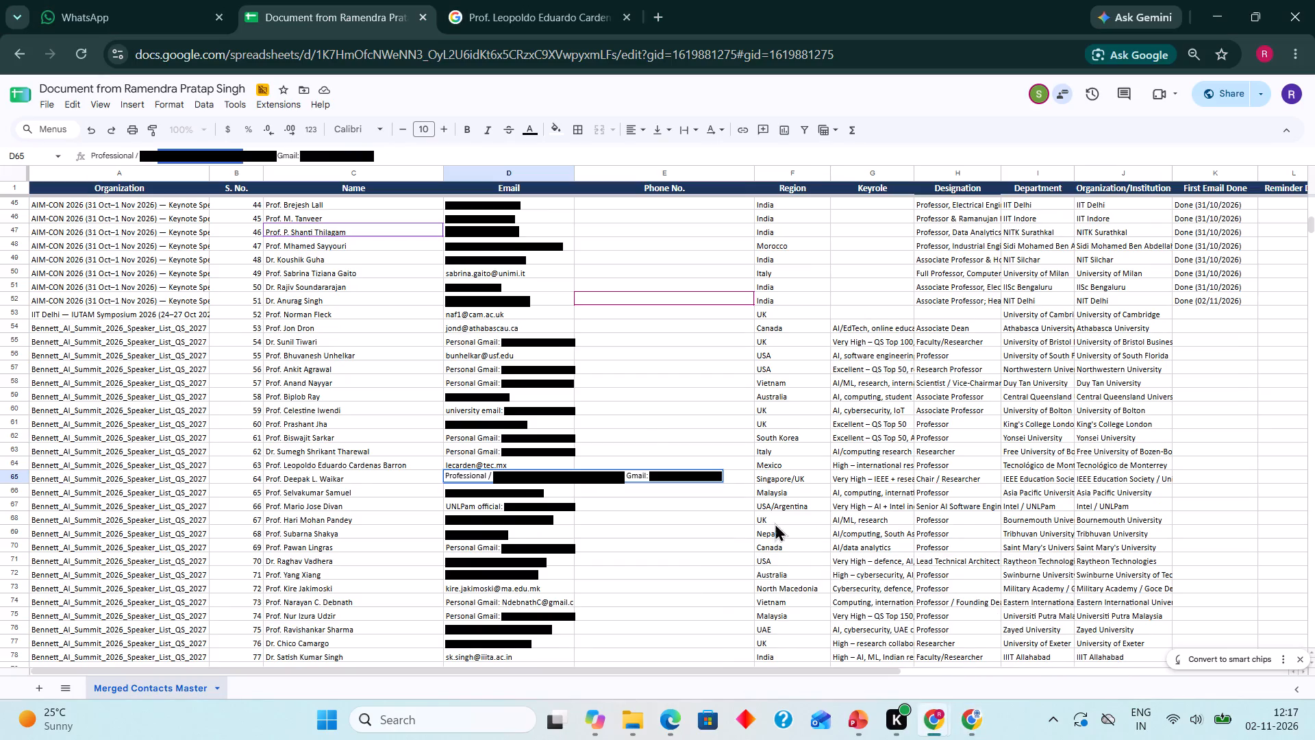
pyautogui.click(367, 486)
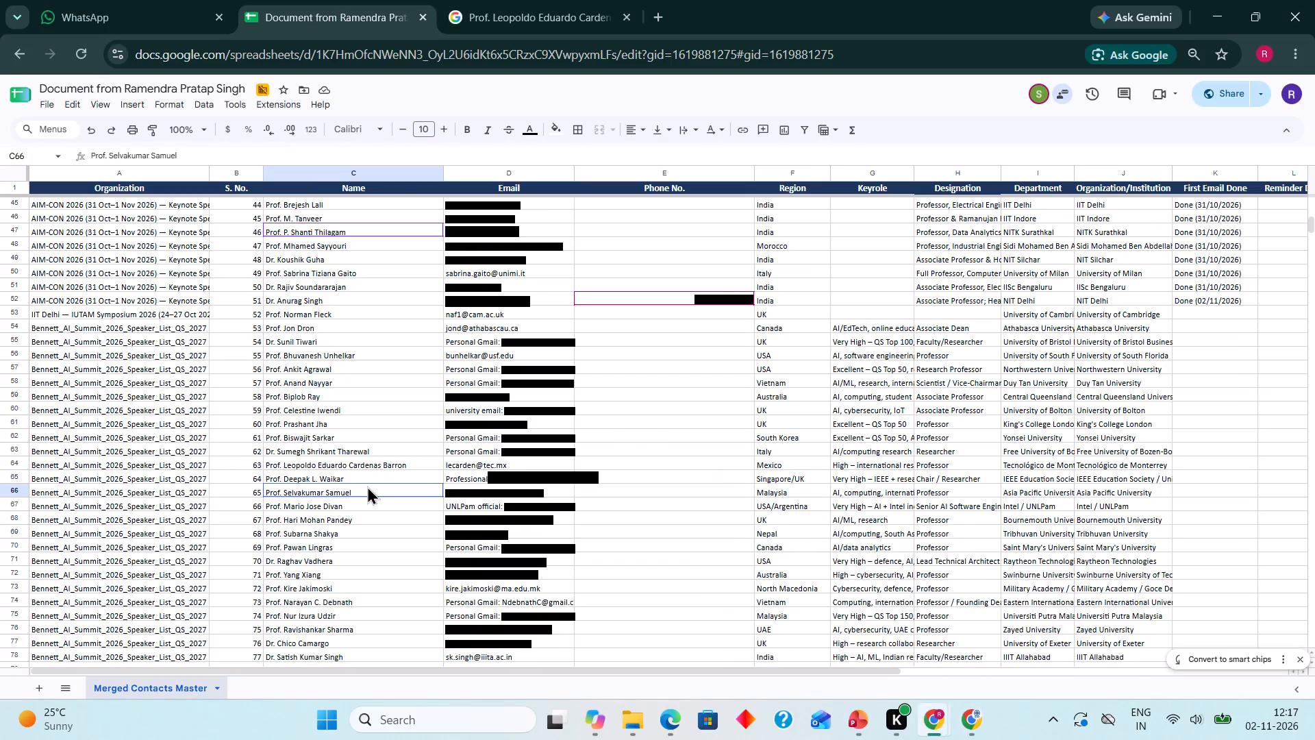
pyautogui.hotkey('ctrl', 'c')
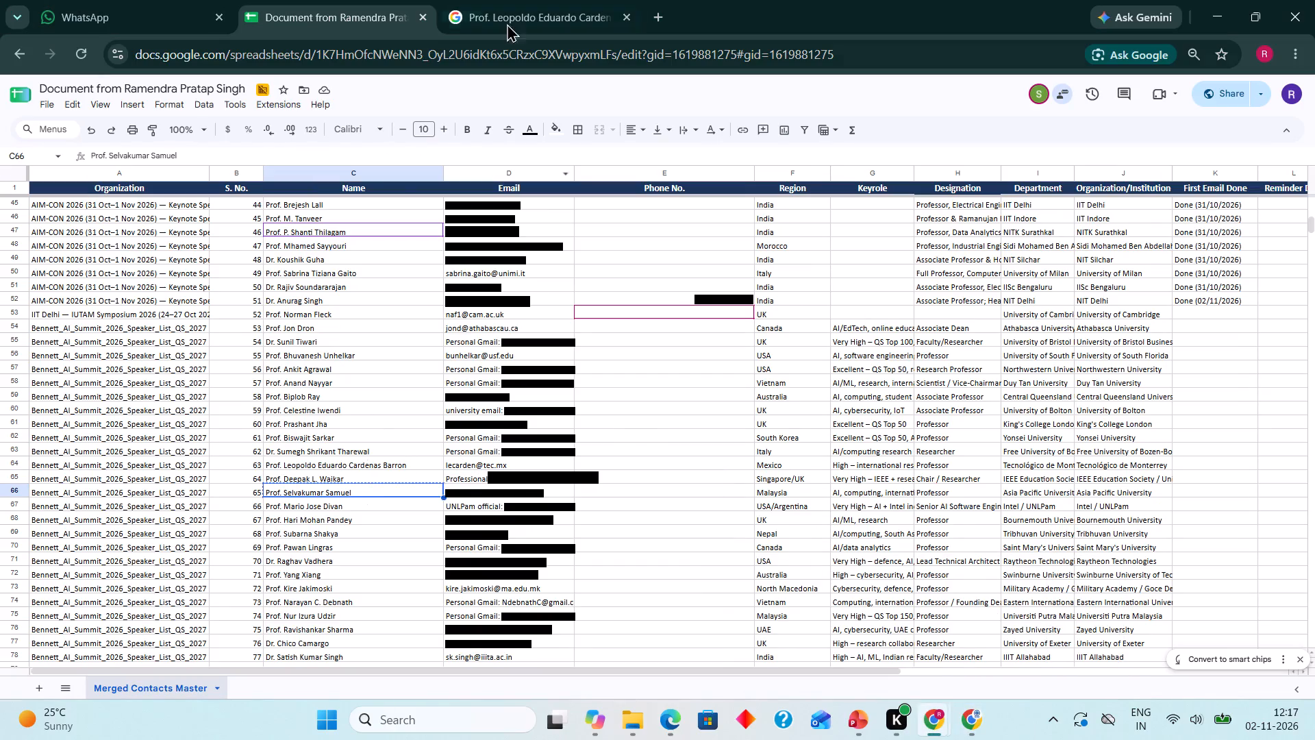
pyautogui.click(522, 0)
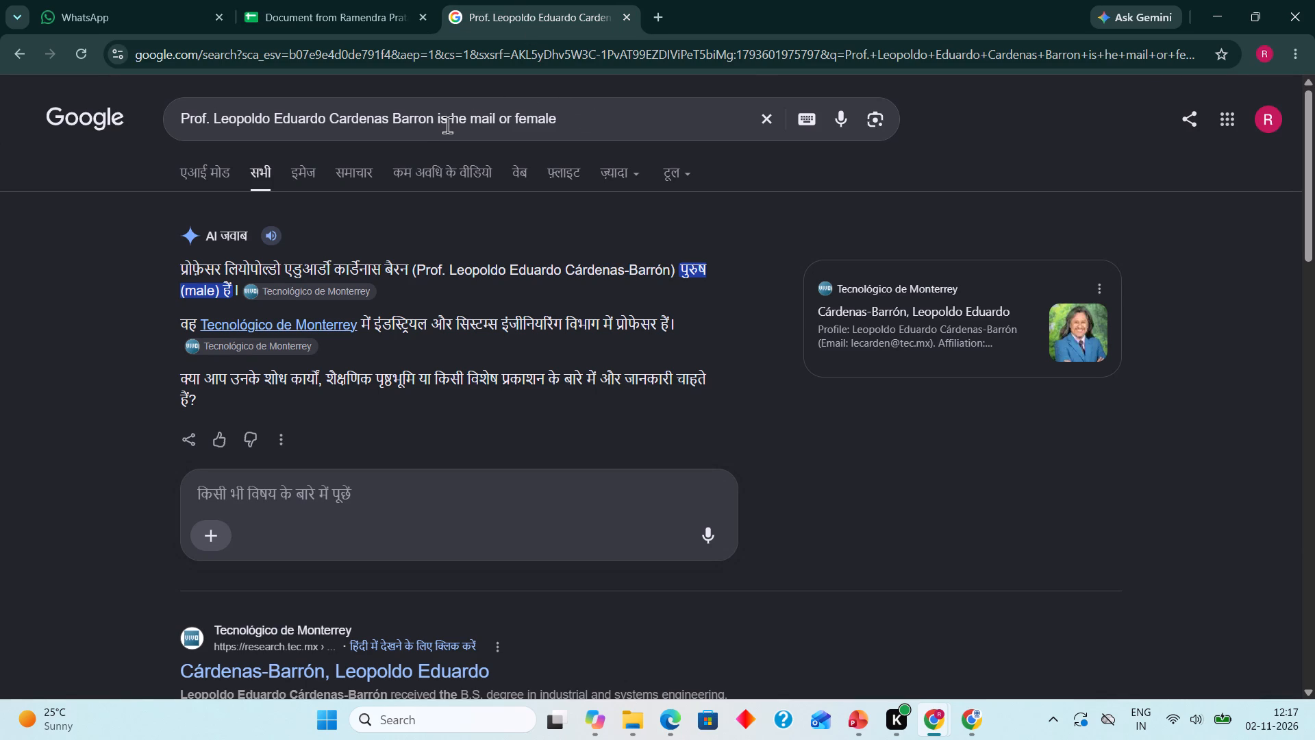
pyautogui.moveTo(432, 118); pyautogui.dragTo(147, 116)
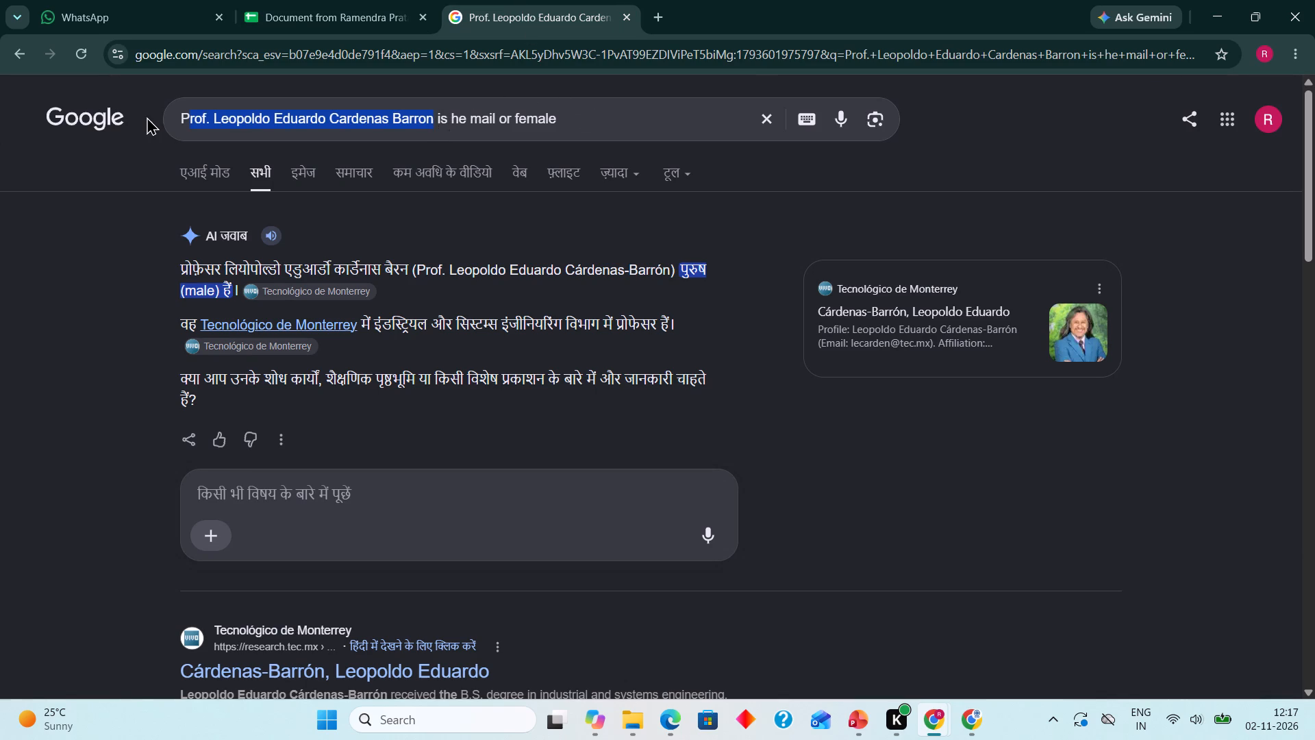
pyautogui.moveTo(147, 116); pyautogui.dragTo(147, 117)
pyautogui.press('BackSpace')
pyautogui.hotkey('ctrl', 'v')
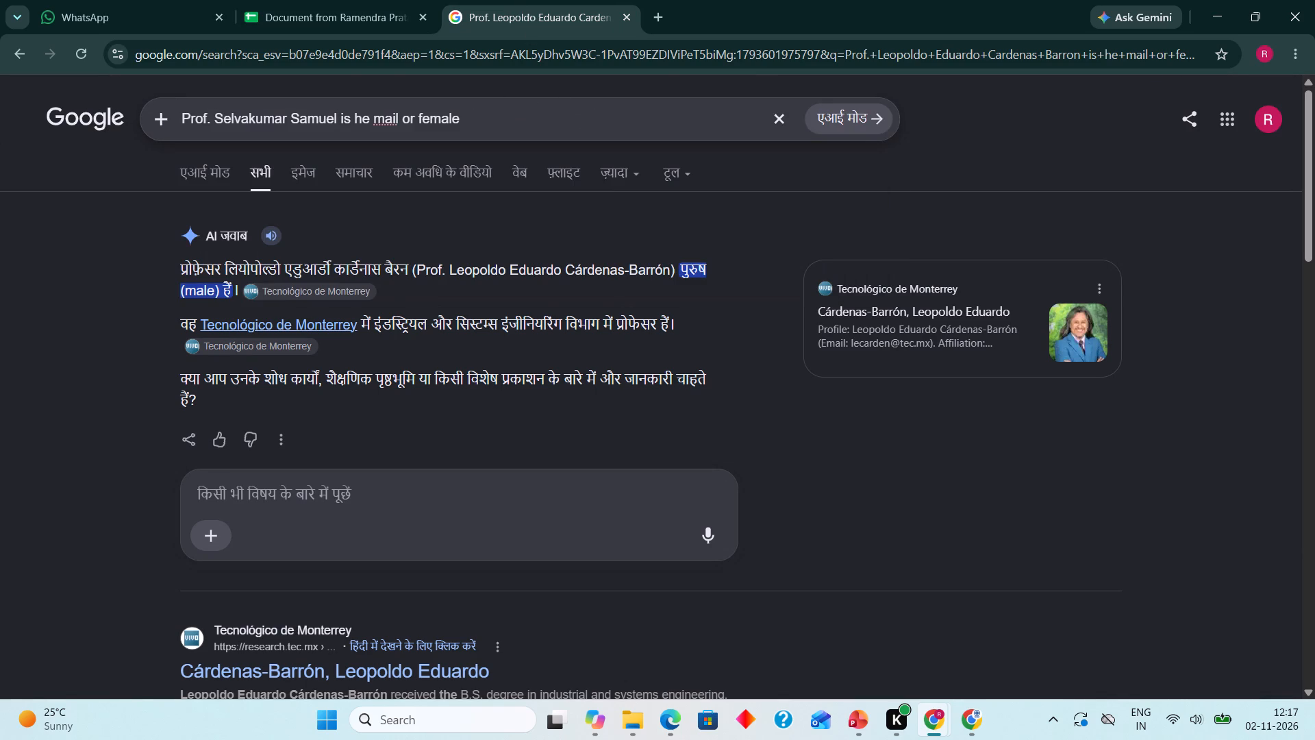
pyautogui.press('Return')
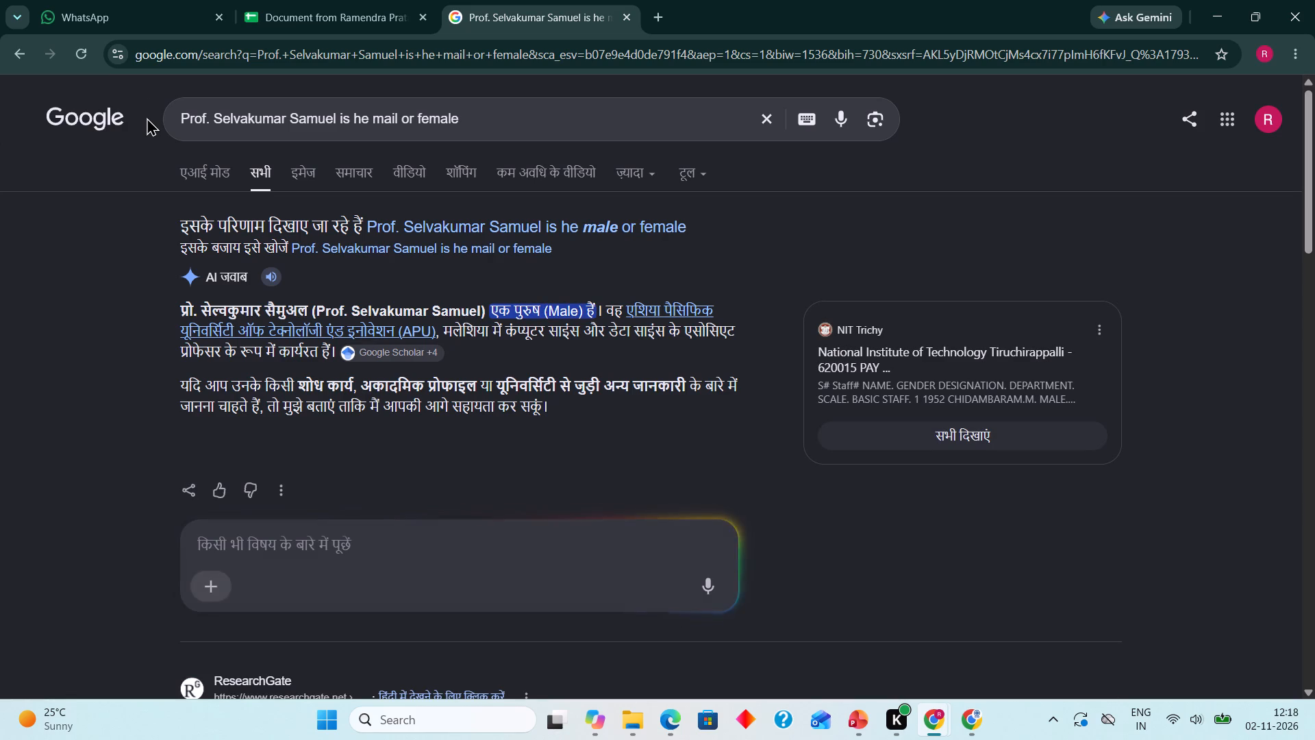
# Copy the row 66 professor's email address from the Merged Contacts Master spreadsheet.
pyautogui.click(347, 0)
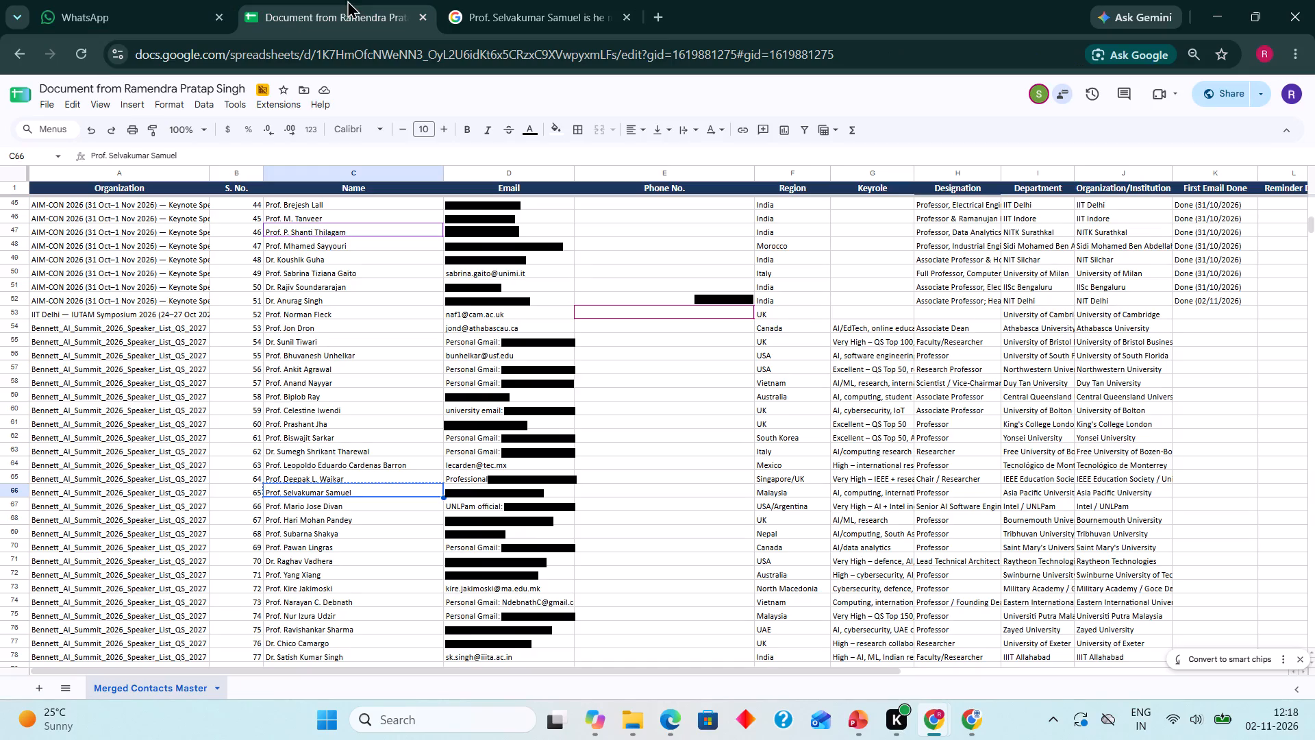
pyautogui.click(466, 488)
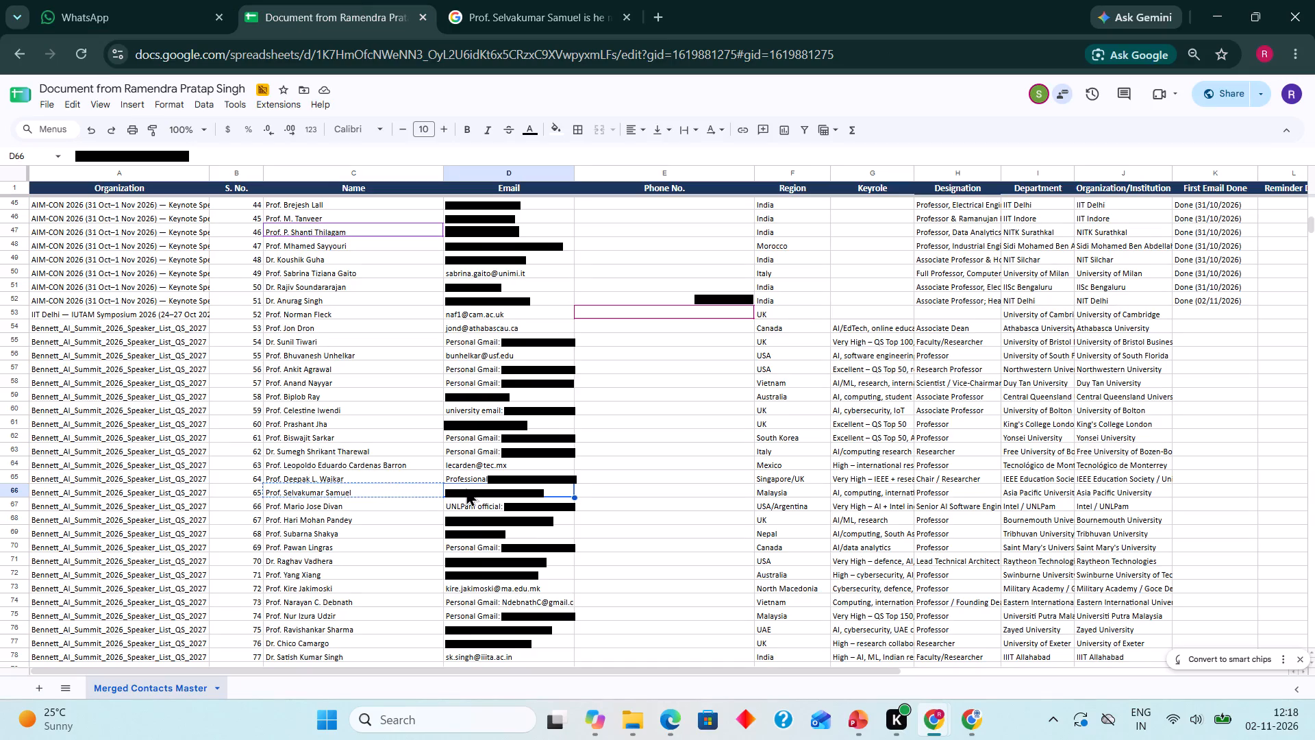
pyautogui.hotkey('ctrl', 'c')
pyautogui.click(960, 720)
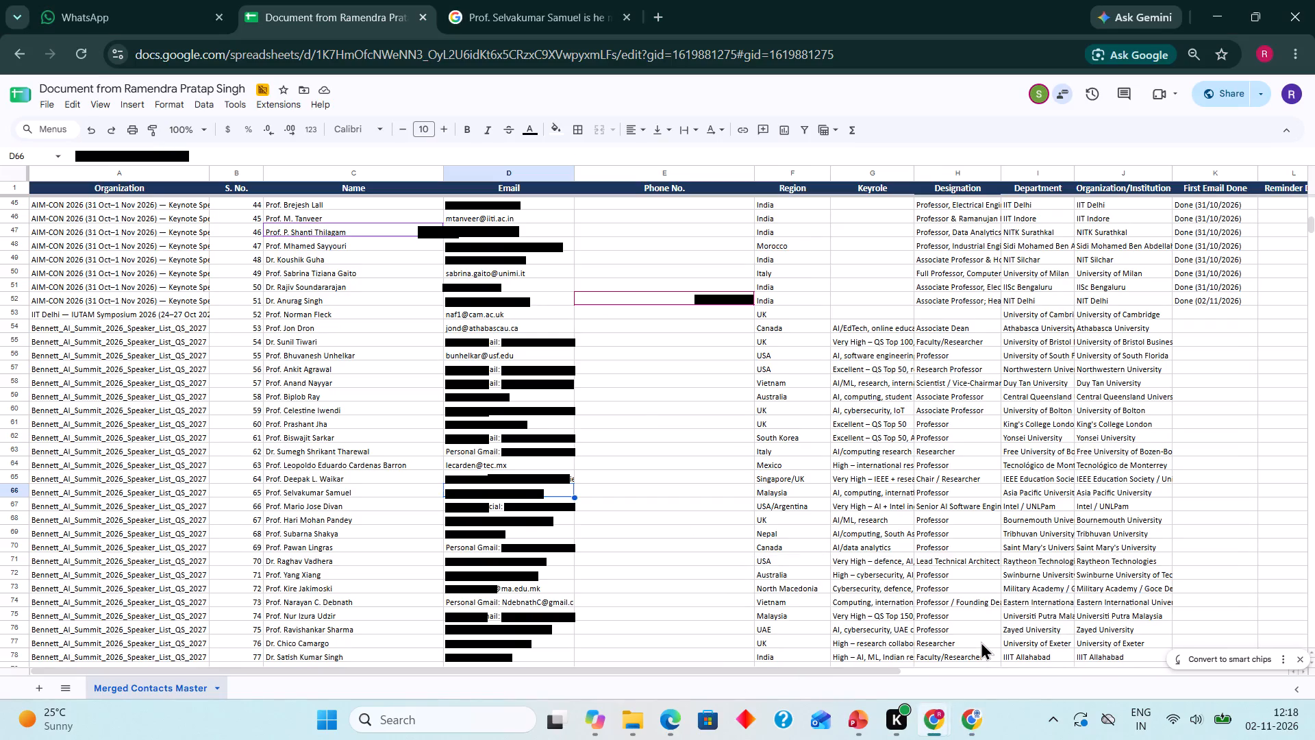
pyautogui.hscroll(-1, 1193, 502)
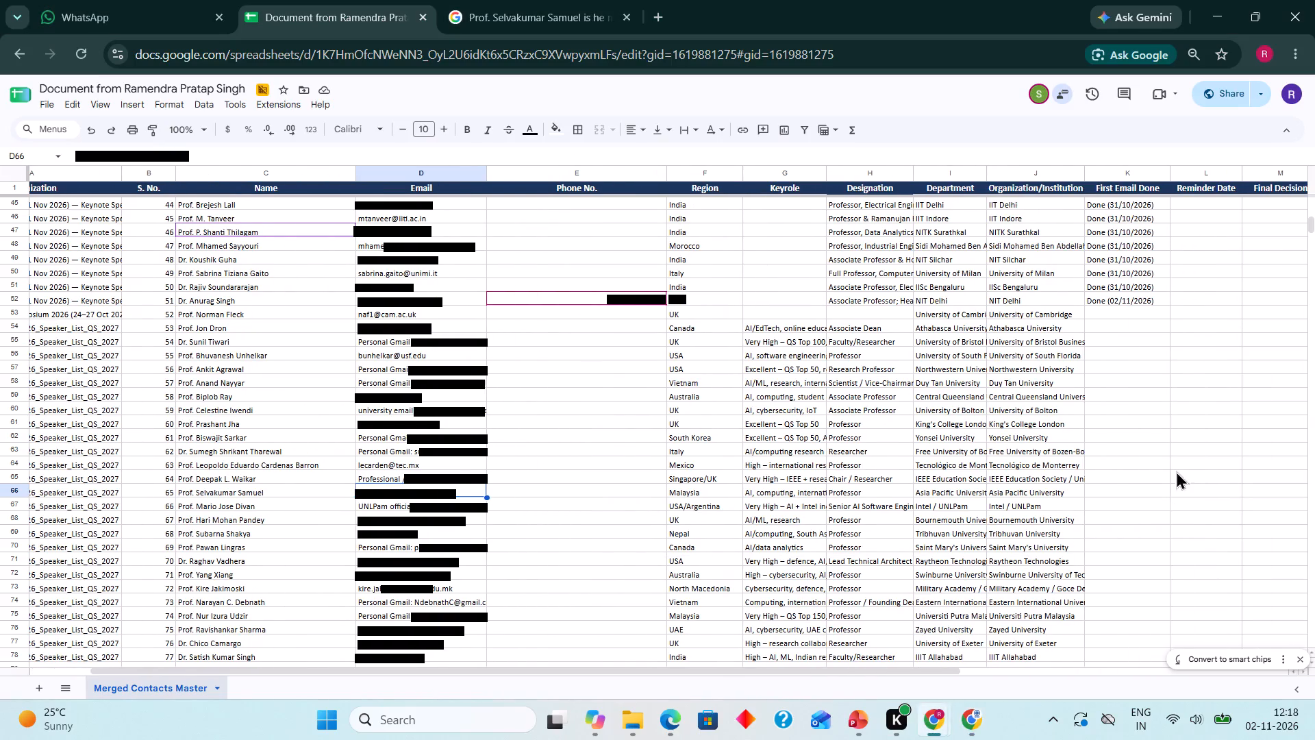
pyautogui.click(1092, 300)
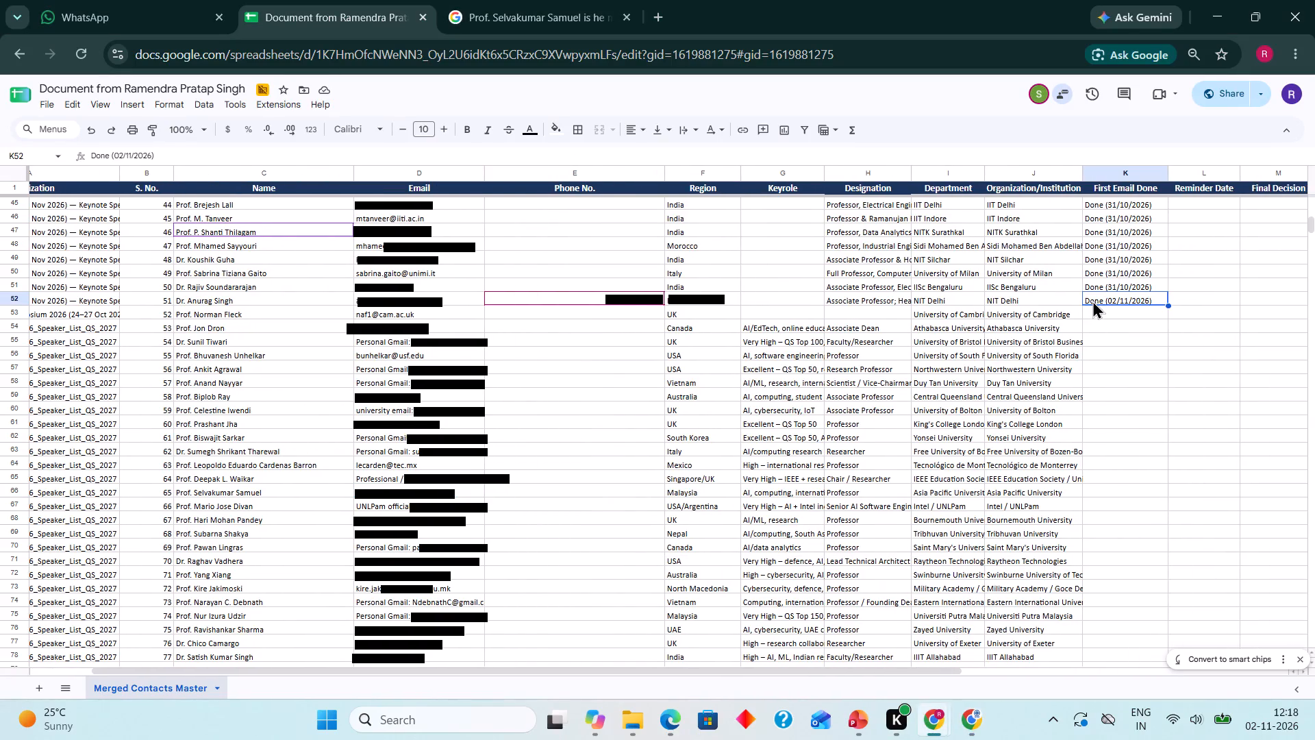
pyautogui.hotkey('ctrl', 'c')
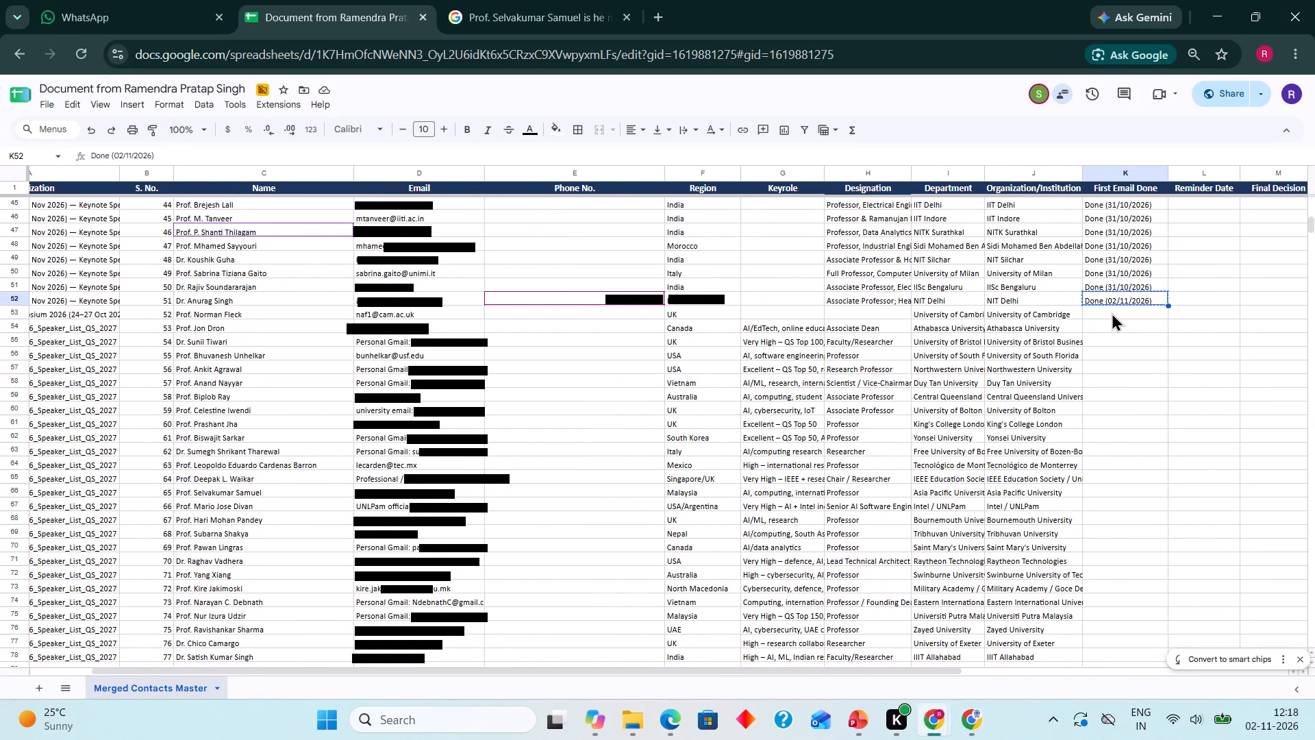
pyautogui.click(1110, 310)
pyautogui.hotkey('ctrl', 'v')
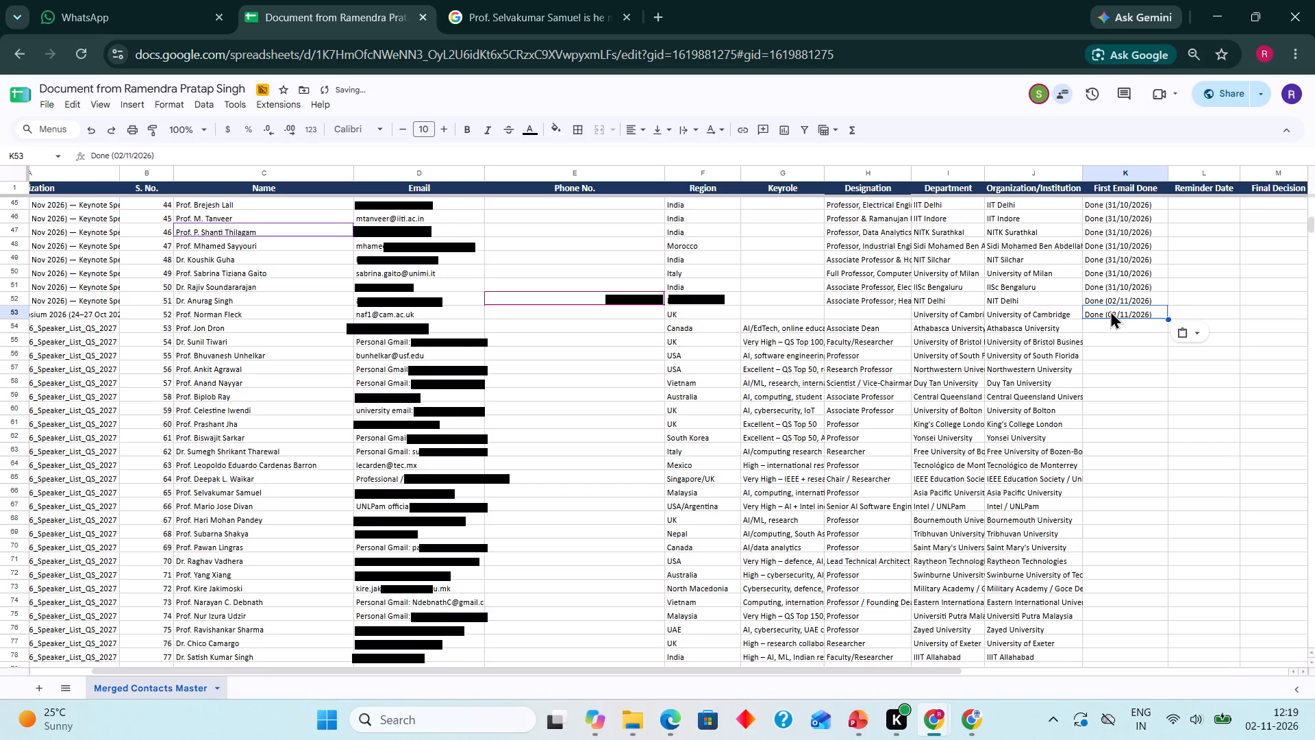
pyautogui.hotkey('ctrl', 'Down')
pyautogui.hotkey('ctrl', 'Up')
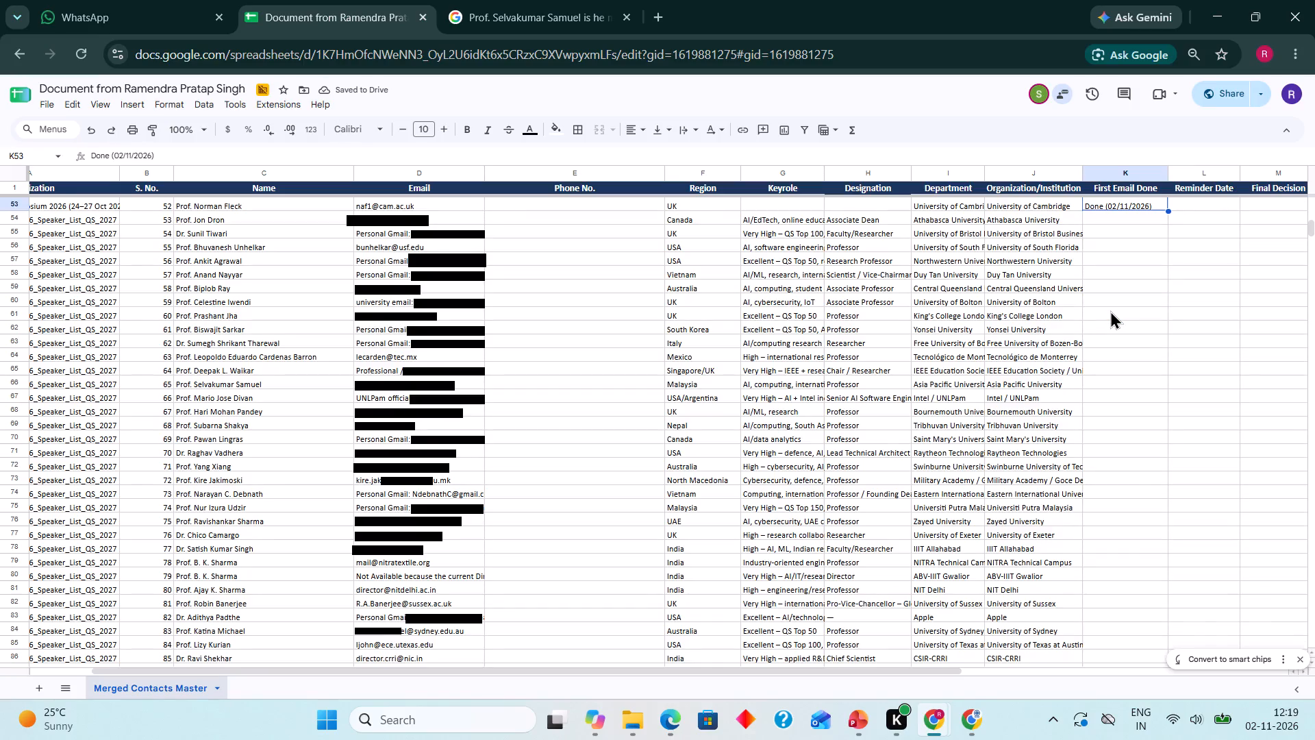
# Copy the entry "Done (02/11/2026)" from row 53 into the First Email Done column for rows 54 to 56.
pyautogui.scroll(1, 1110, 310)
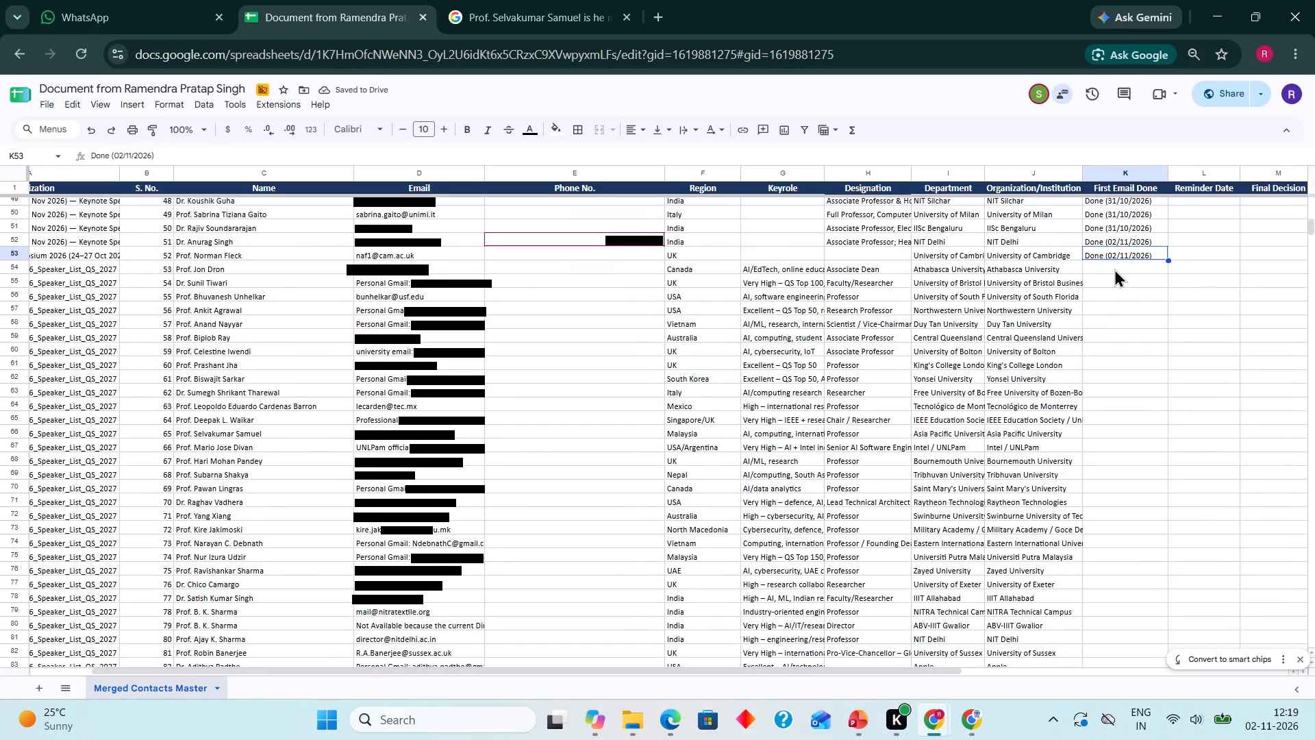
pyautogui.click(1114, 269)
pyautogui.moveTo(1102, 250); pyautogui.dragTo(1117, 265)
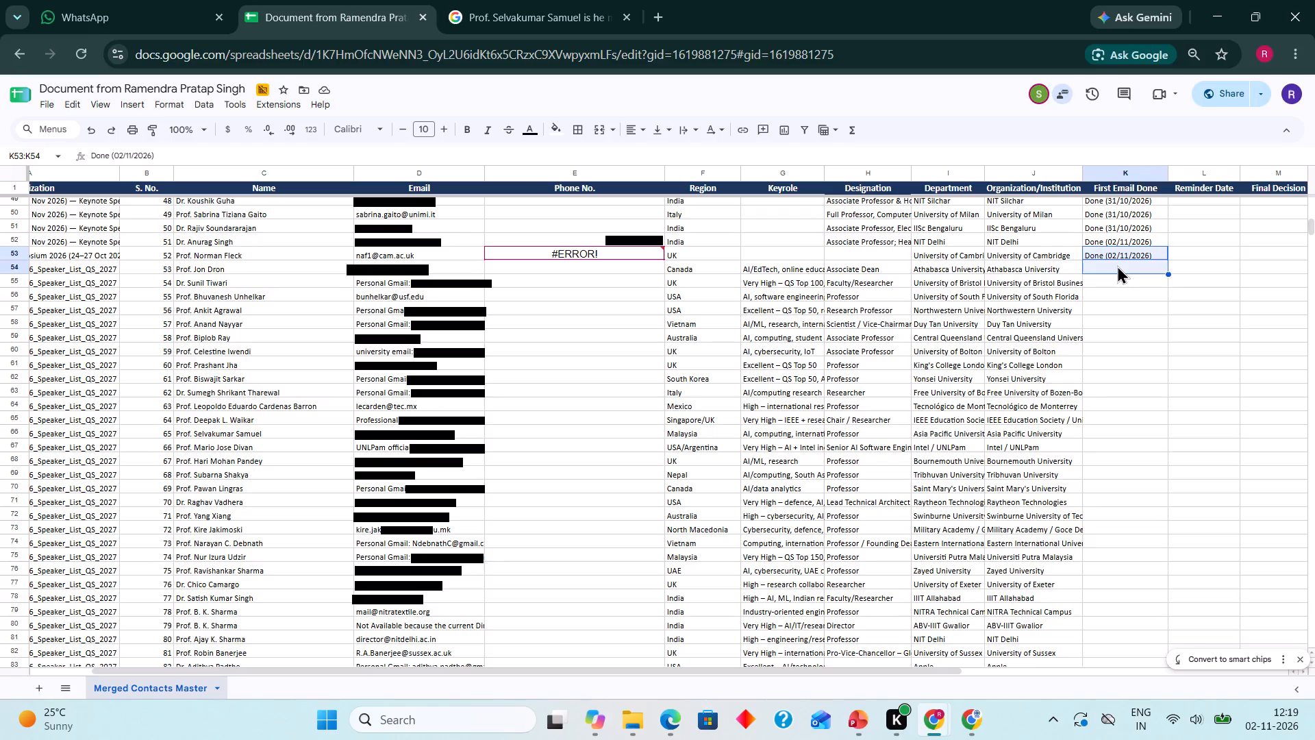
pyautogui.click(1117, 265)
pyautogui.click(1098, 256)
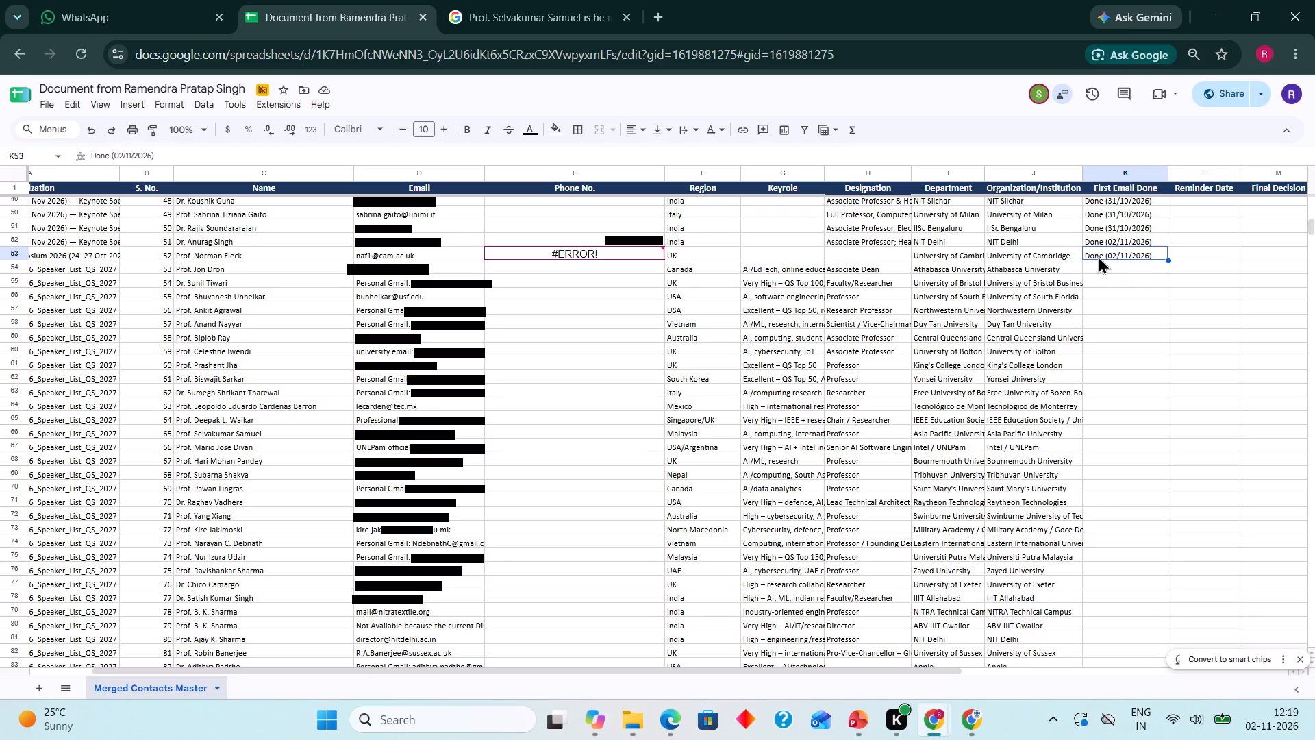
pyautogui.keyDown('ctrl'); pyautogui.click(1098, 256); pyautogui.keyUp('ctrl')
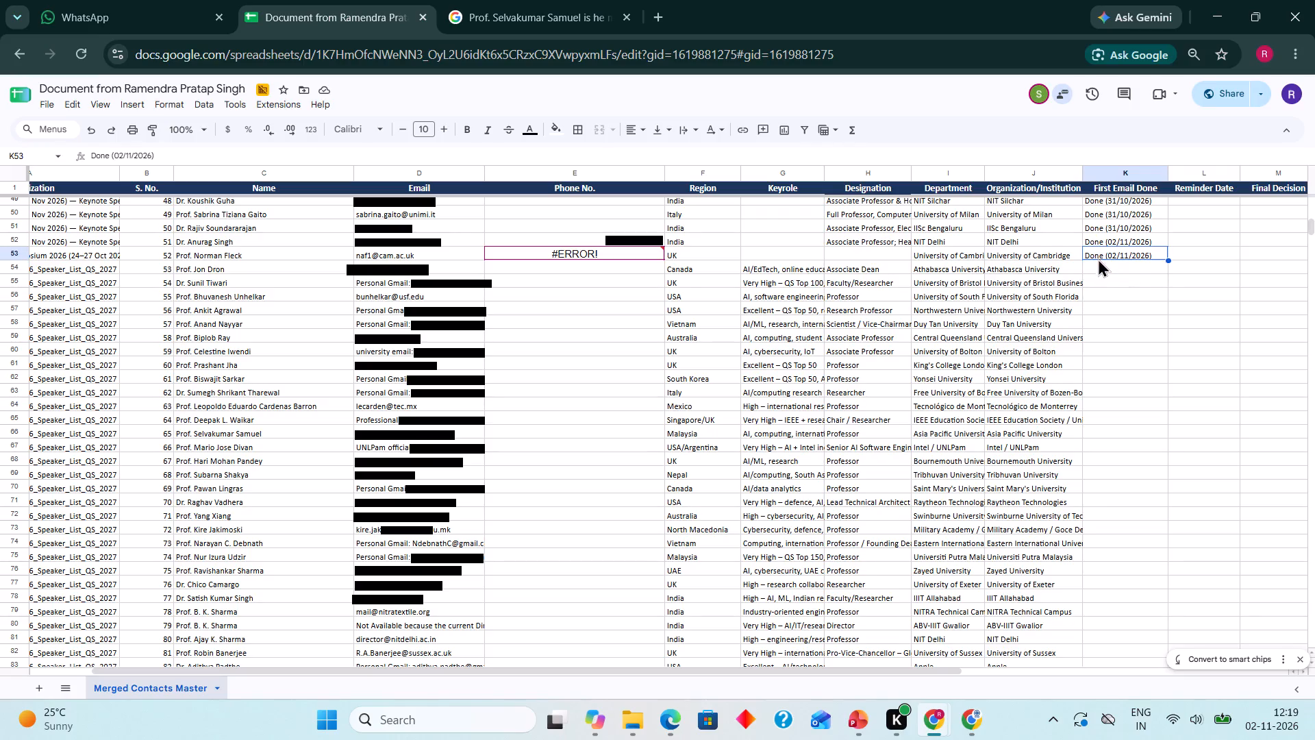
pyautogui.keyDown('ctrl'); pyautogui.click(1100, 263); pyautogui.keyUp('ctrl')
pyautogui.hotkey('ctrl', 'v')
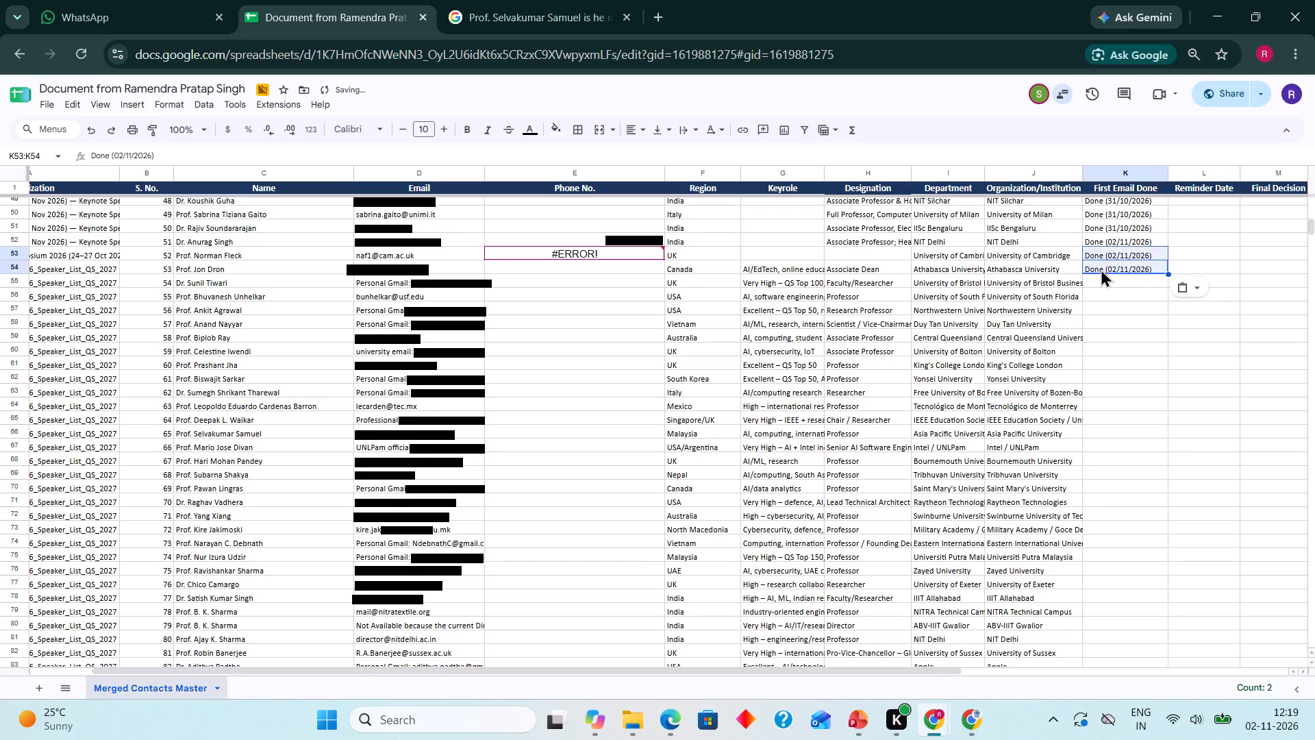
pyautogui.keyDown('ctrl'); pyautogui.click(1103, 277); pyautogui.keyUp('ctrl')
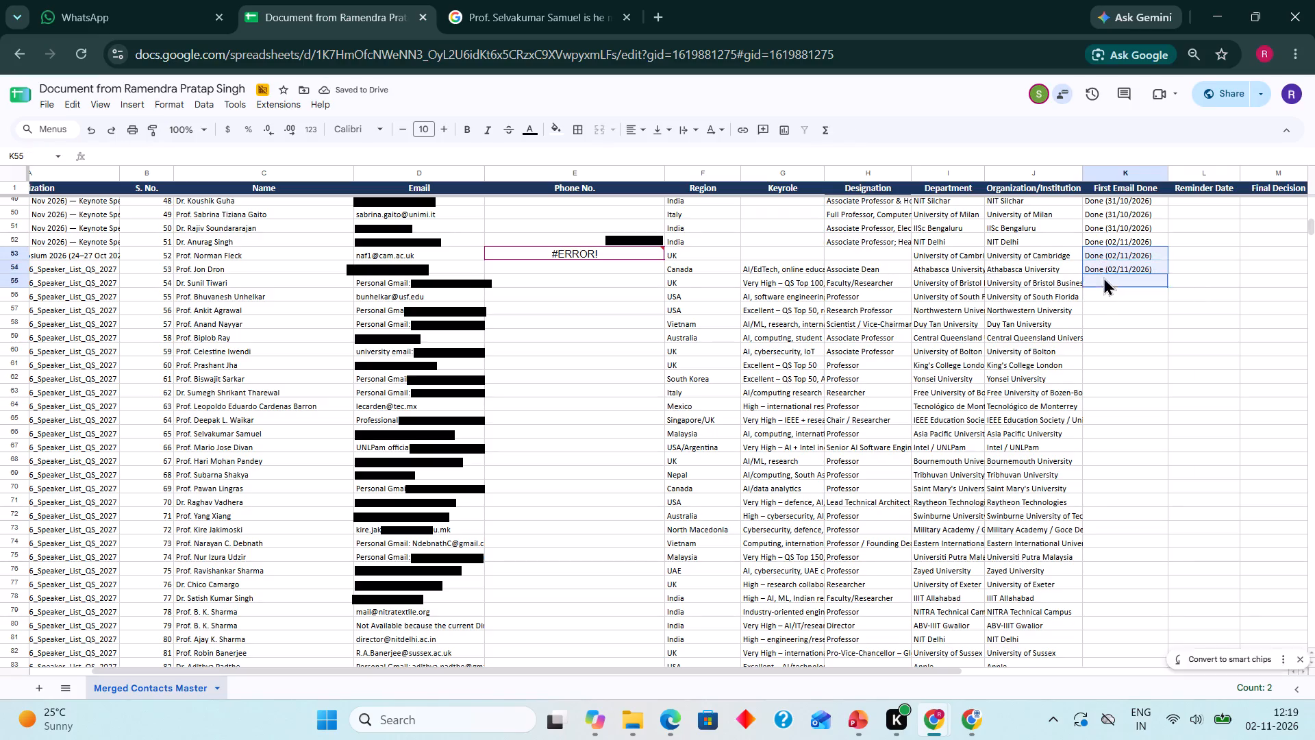
pyautogui.hotkey('ctrl', 'v')
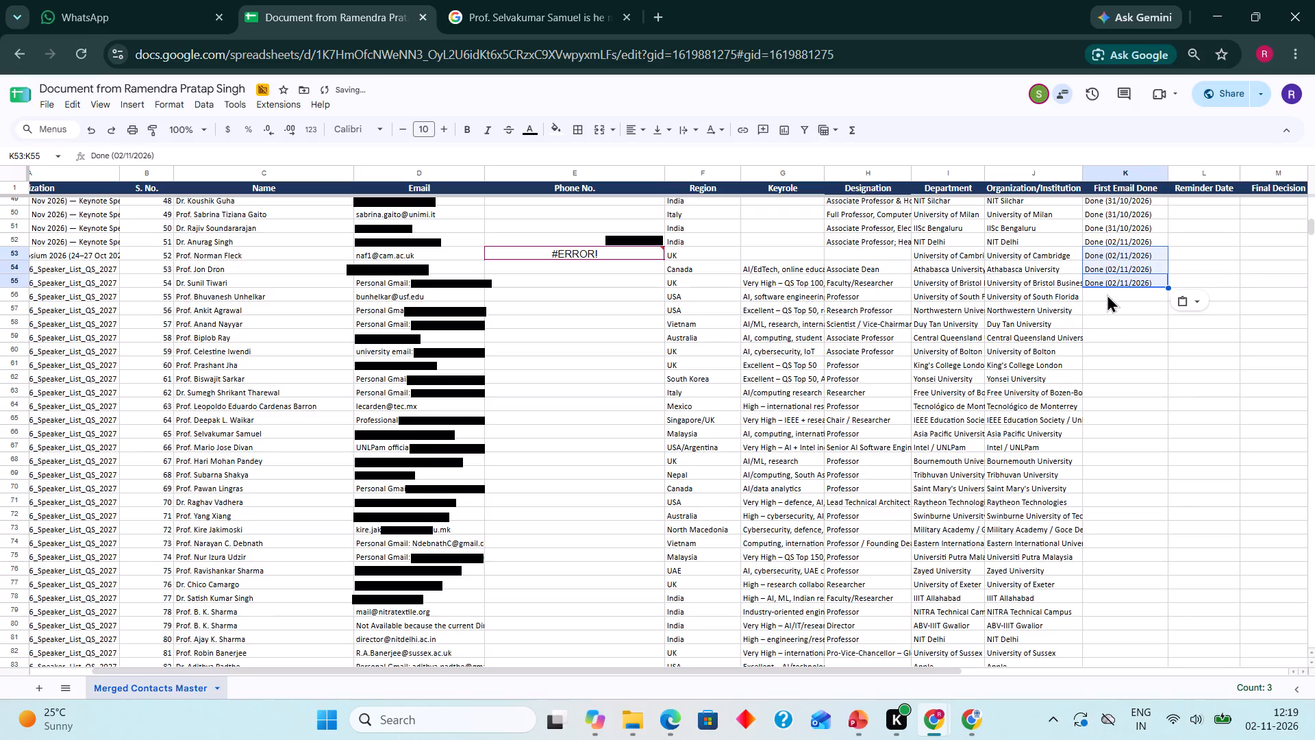
pyautogui.keyDown('ctrl'); pyautogui.click(1106, 293); pyautogui.keyUp('ctrl')
pyautogui.hotkey('ctrl', 'v')
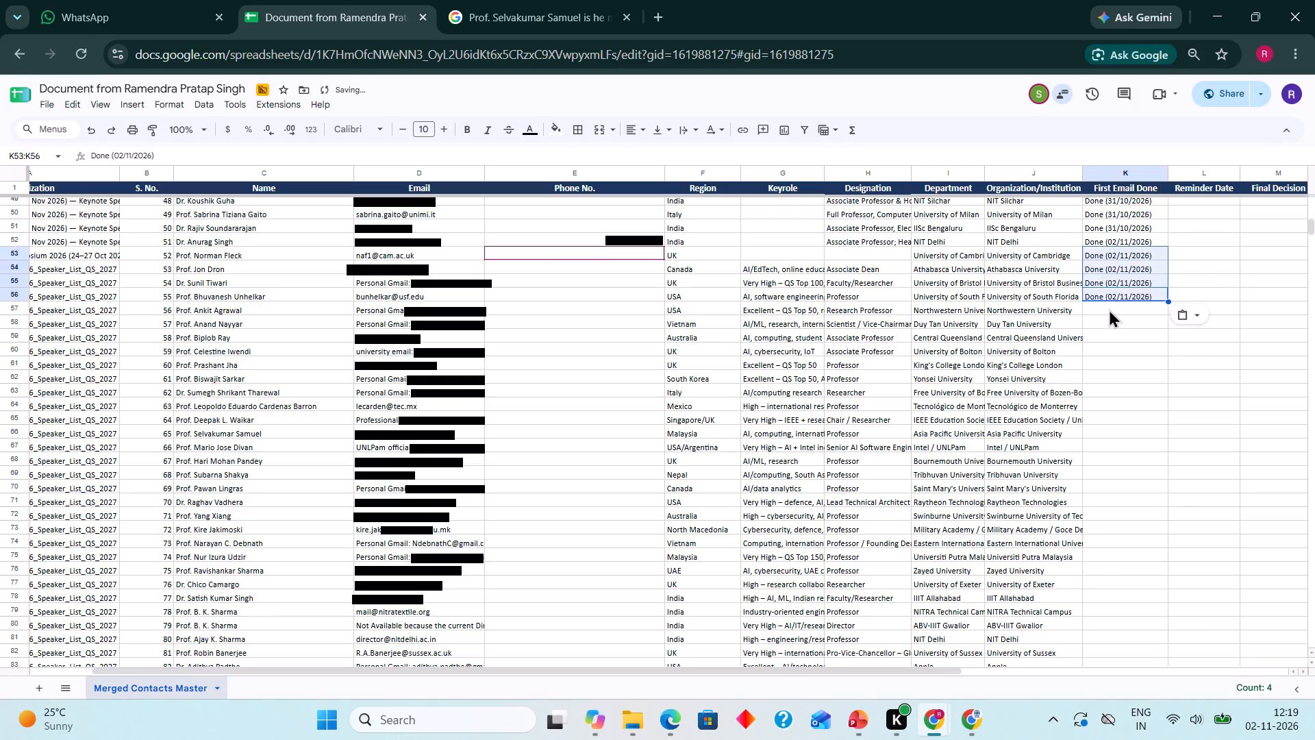
# Paste the copied entry "Done (02/11/2026)" into the First Email Done column for rows 57 to 66.
pyautogui.keyDown('ctrl'); pyautogui.click(1109, 309); pyautogui.keyUp('ctrl')
pyautogui.hotkey('ctrl', 'v')
pyautogui.keyDown('ctrl'); pyautogui.click(1108, 322); pyautogui.keyUp('ctrl')
pyautogui.hotkey('ctrl', 'v')
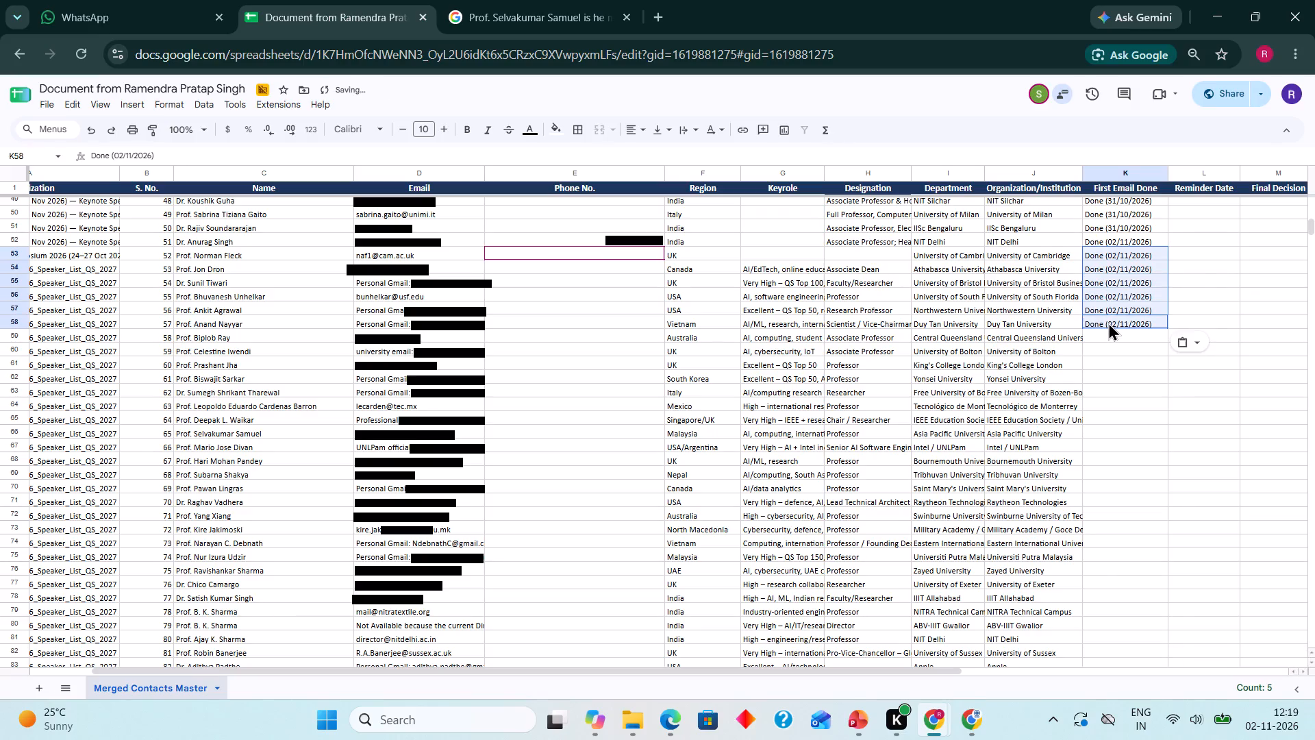
pyautogui.keyDown('ctrl'); pyautogui.click(1105, 336); pyautogui.keyUp('ctrl')
pyautogui.hotkey('ctrl', 'v')
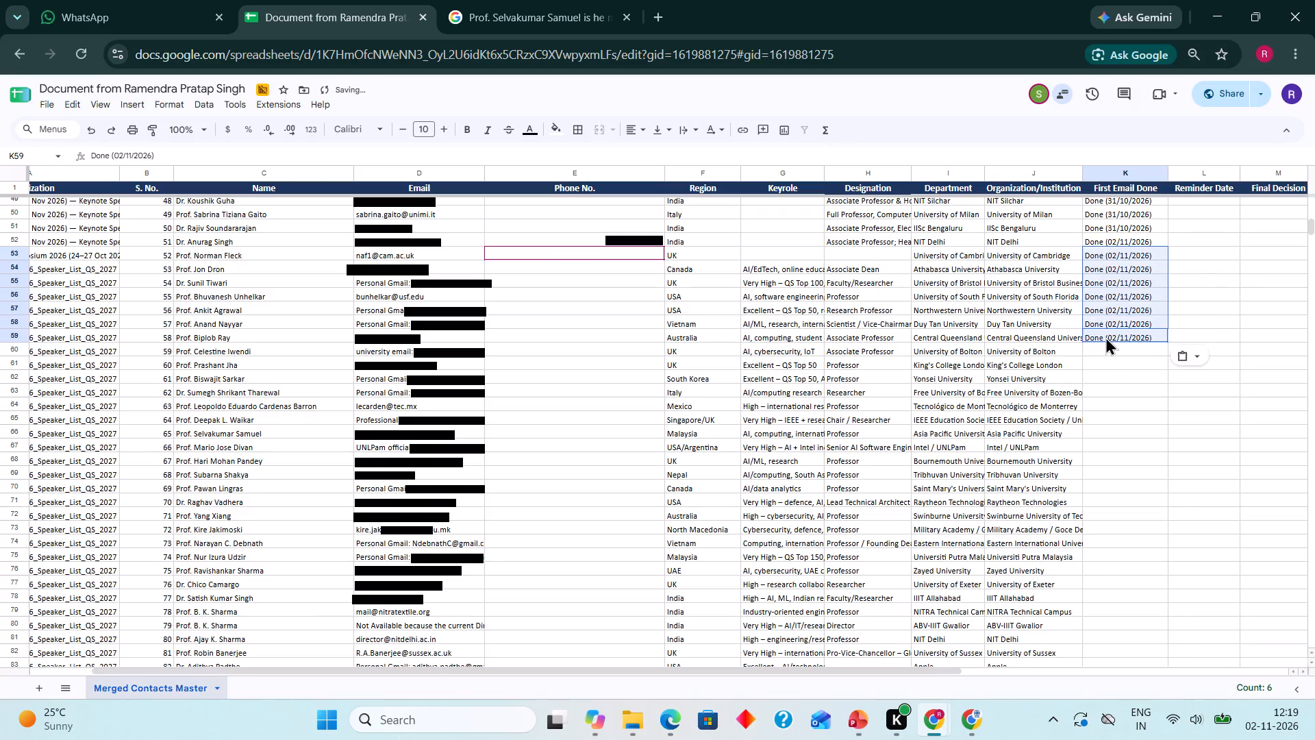
pyautogui.keyDown('ctrl'); pyautogui.click(1107, 345); pyautogui.keyUp('ctrl')
pyautogui.hotkey('ctrl', 'v')
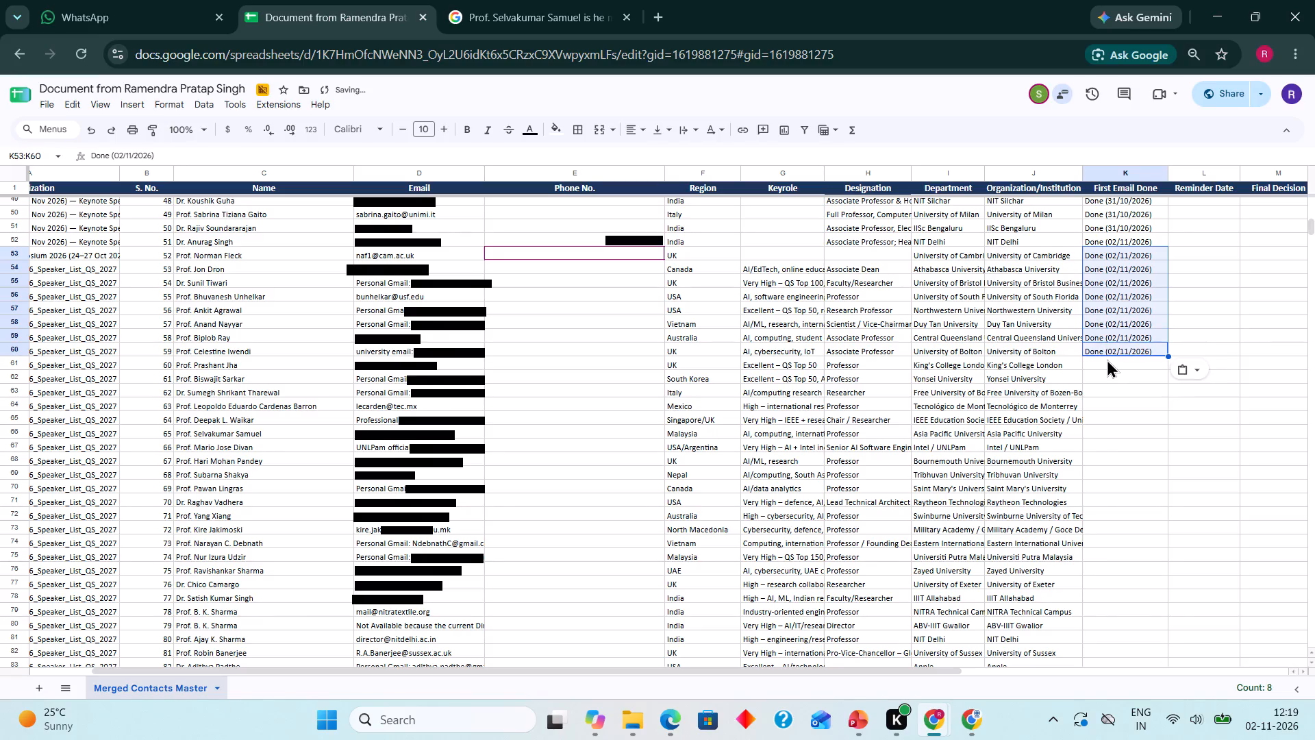
pyautogui.keyDown('ctrl'); pyautogui.click(1107, 361); pyautogui.keyUp('ctrl')
pyautogui.hotkey('ctrl', 'v')
pyautogui.keyDown('ctrl'); pyautogui.click(1107, 375); pyautogui.keyUp('ctrl')
pyautogui.hotkey('ctrl', 'v')
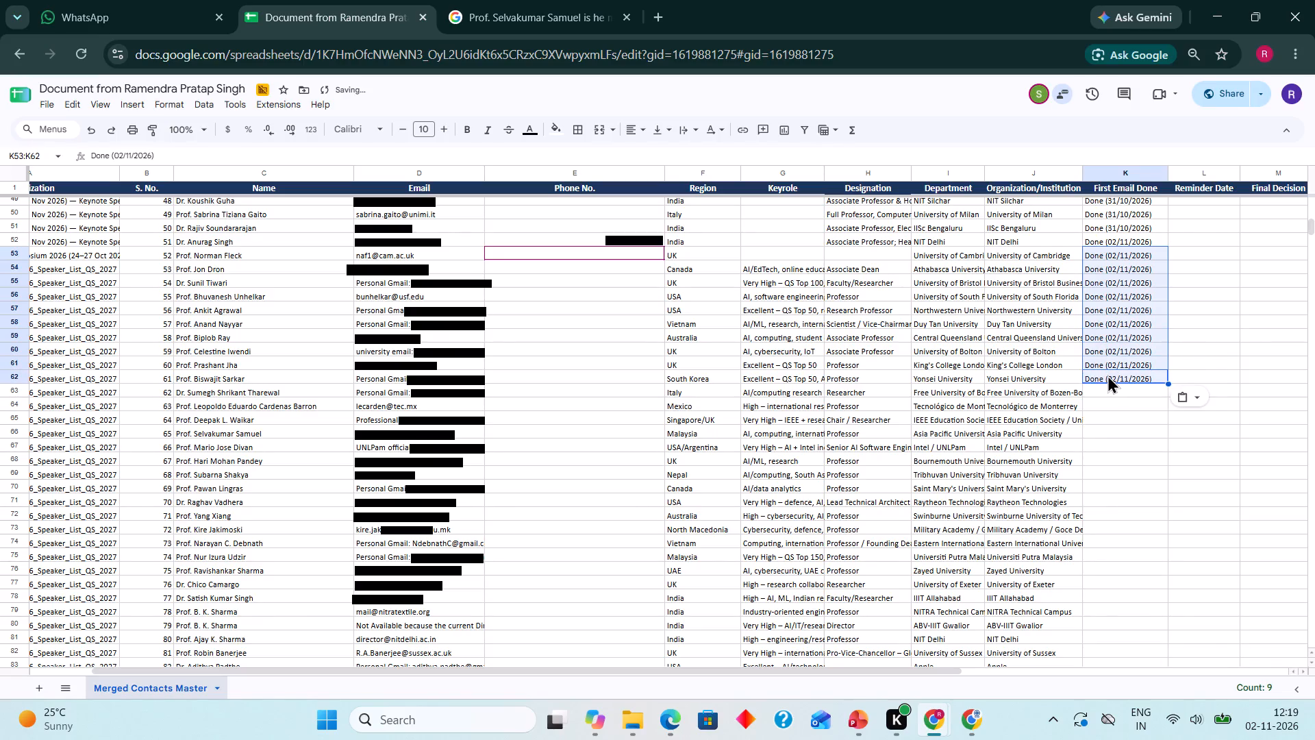
pyautogui.keyDown('ctrl'); pyautogui.click(1107, 389); pyautogui.keyUp('ctrl')
pyautogui.hotkey('ctrl', 'v')
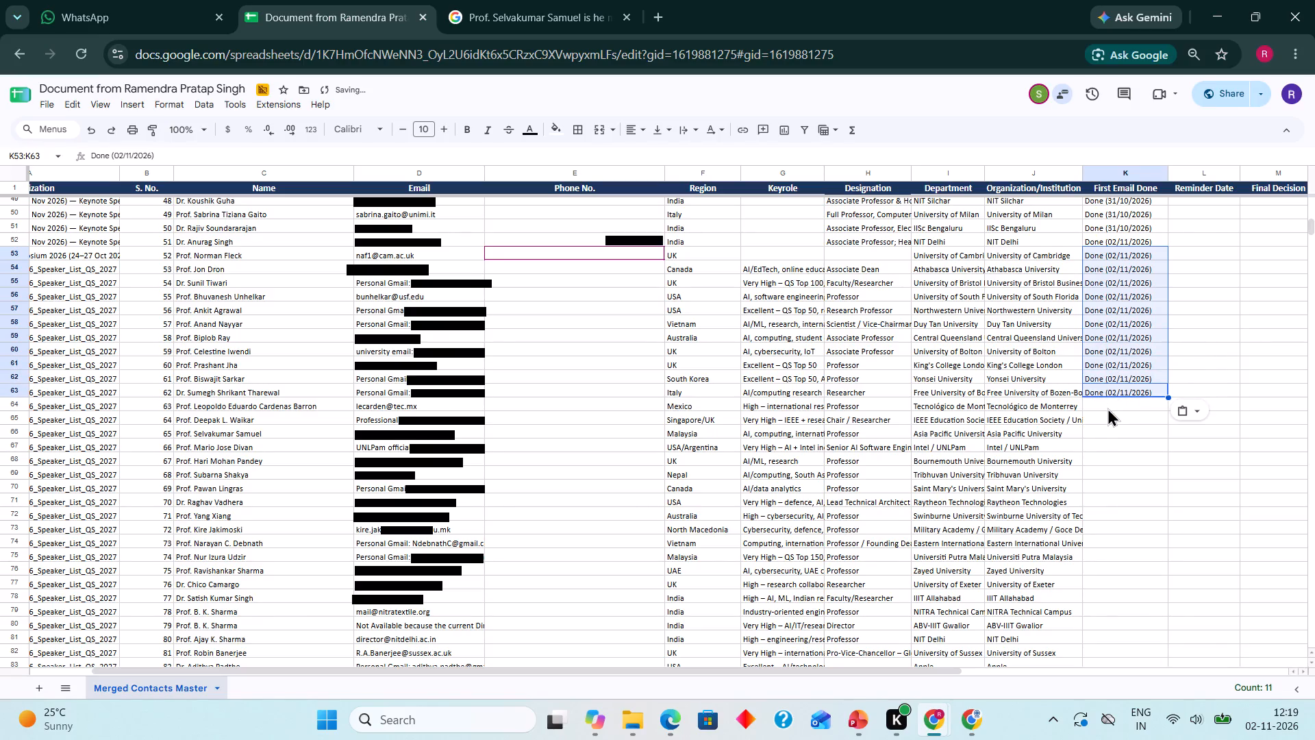
pyautogui.keyDown('ctrl'); pyautogui.click(1105, 399); pyautogui.keyUp('ctrl')
pyautogui.hotkey('ctrl', 'v')
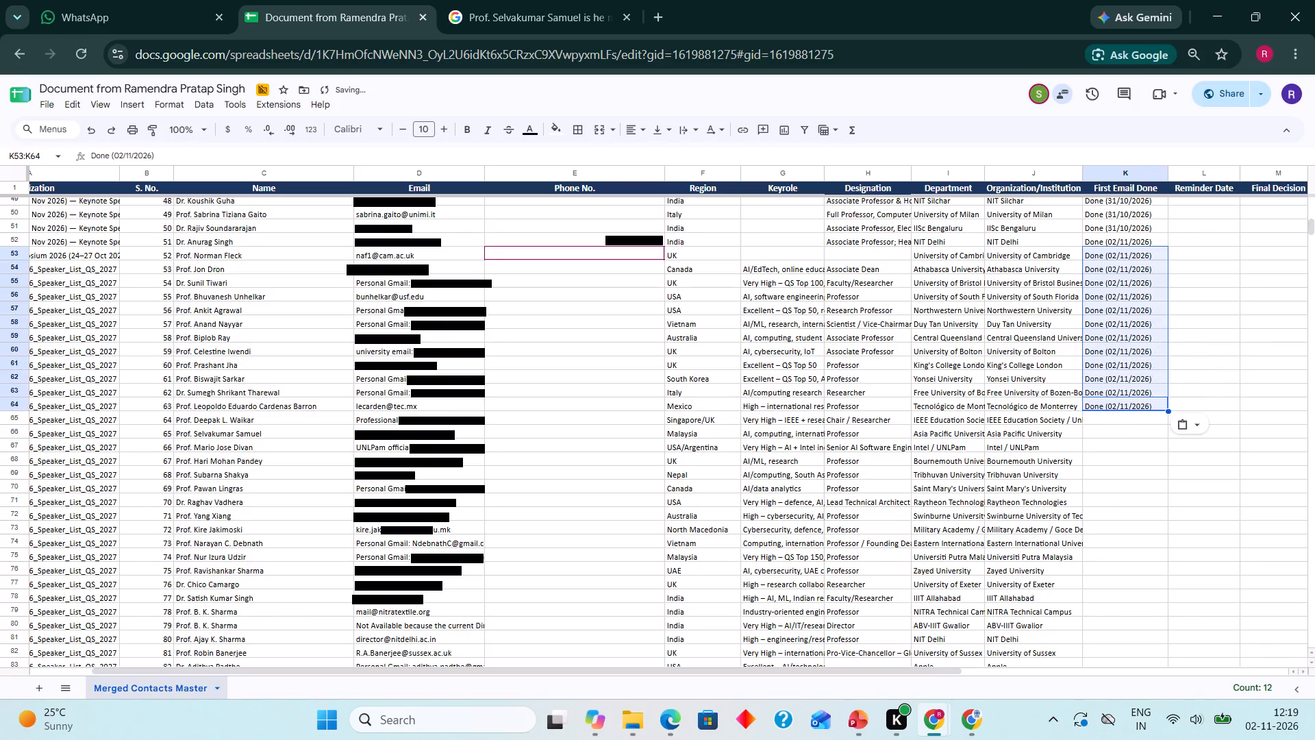
pyautogui.keyDown('ctrl'); pyautogui.click(1103, 417); pyautogui.keyUp('ctrl')
pyautogui.hotkey('ctrl', 'v')
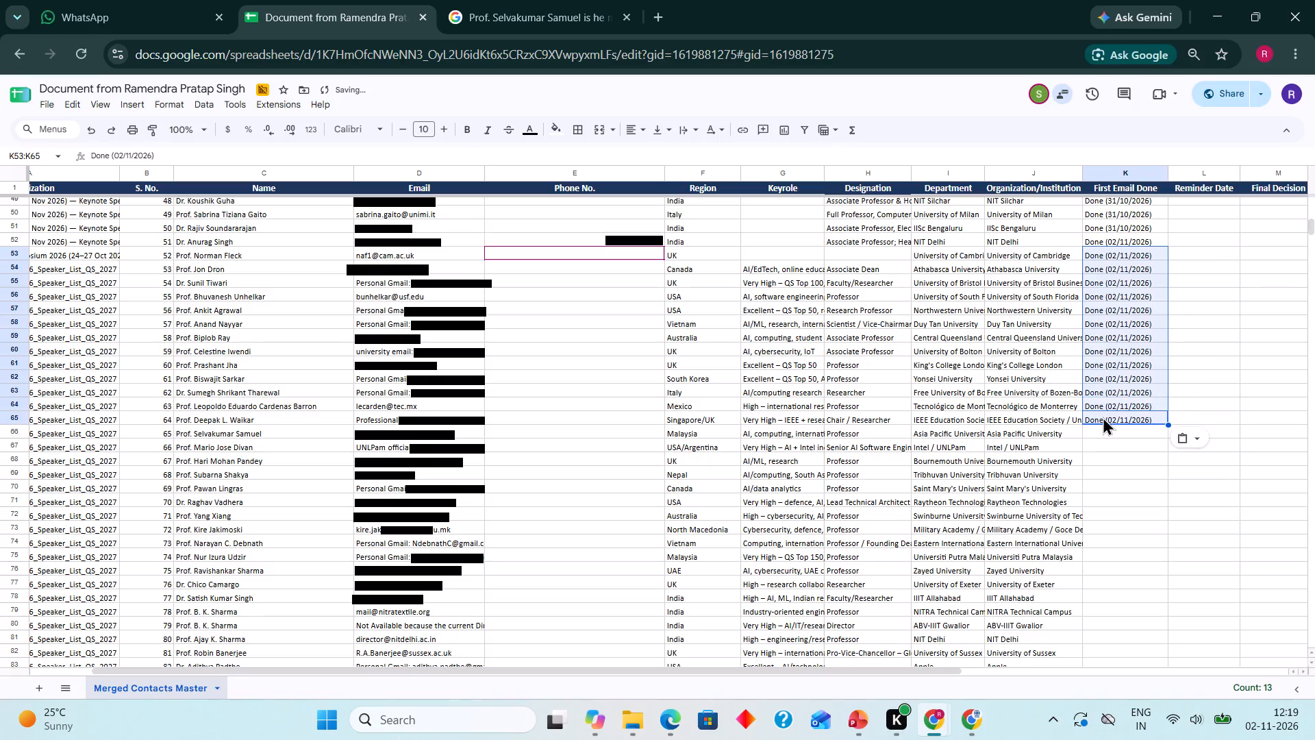
pyautogui.keyDown('ctrl'); pyautogui.click(1103, 432); pyautogui.keyUp('ctrl')
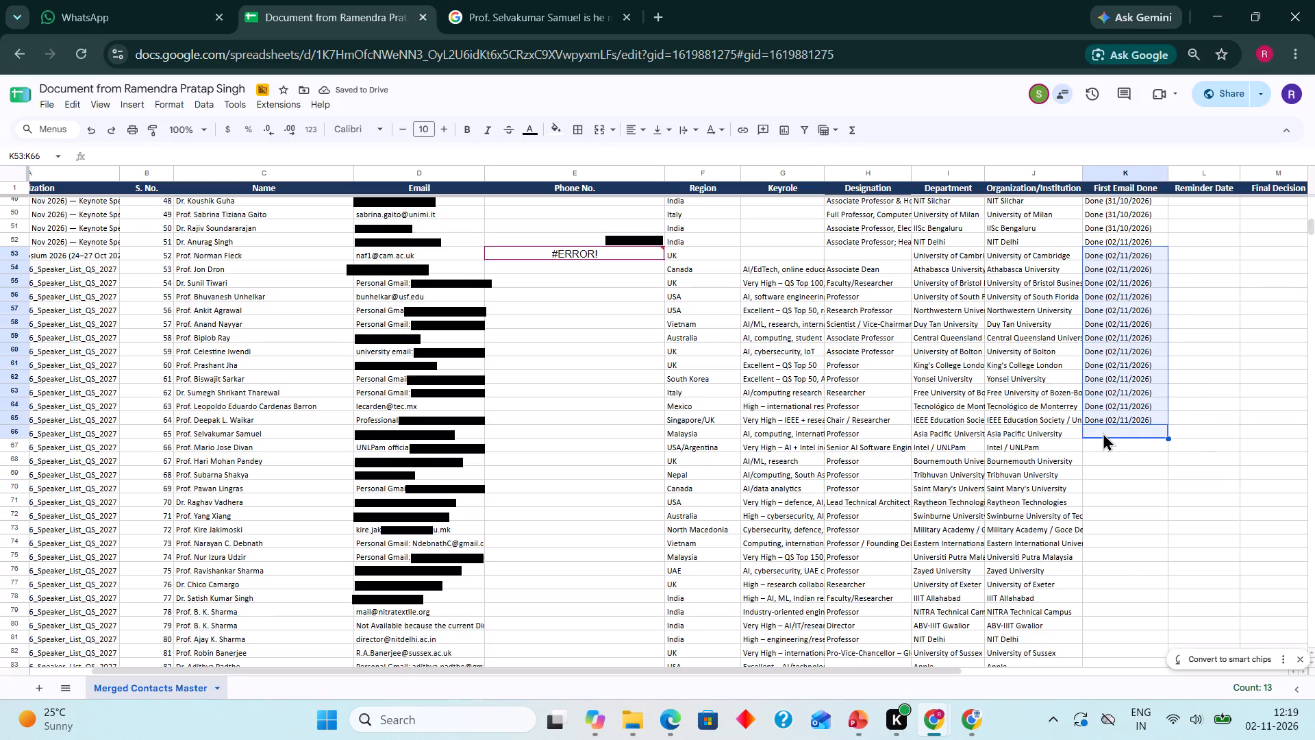
pyautogui.hotkey('ctrl', 'v')
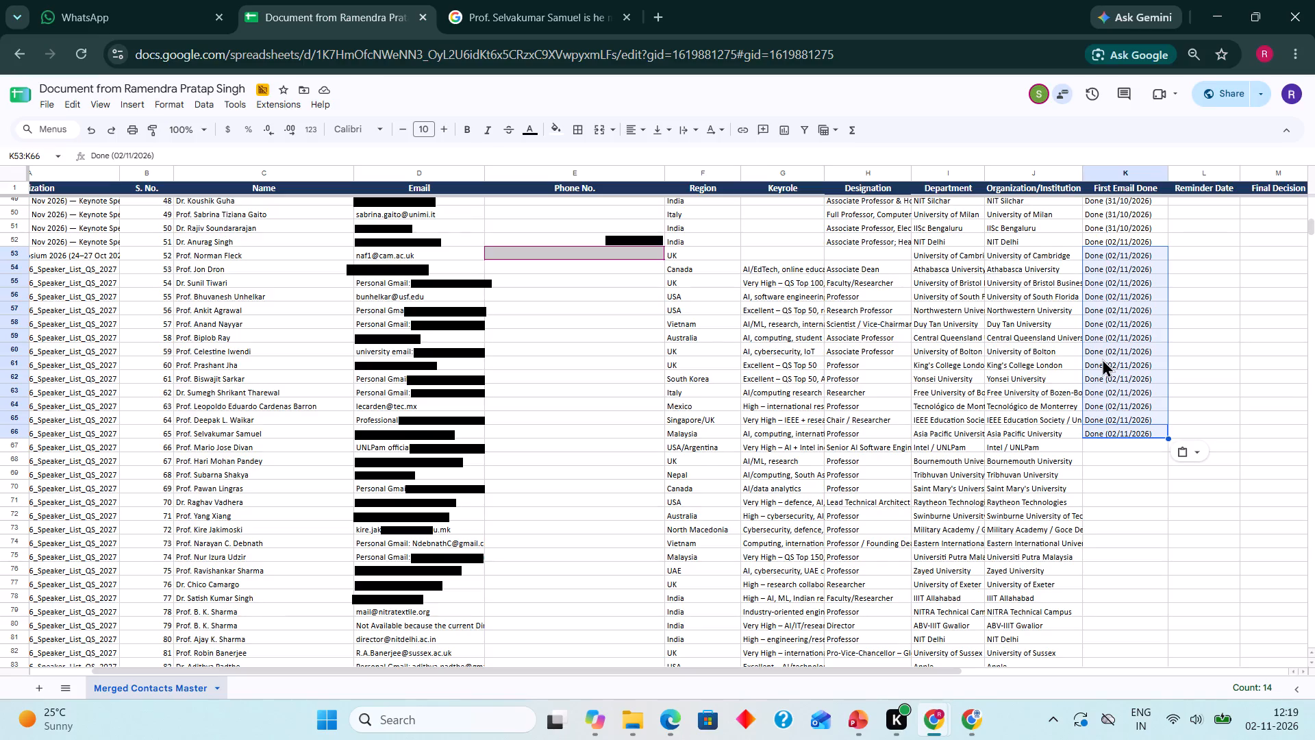
# Inspect the Phone No. cell in row 53 and look through the contacts list down to its last entry.
pyautogui.click(724, 256)
pyautogui.scroll(1, 724, 256)
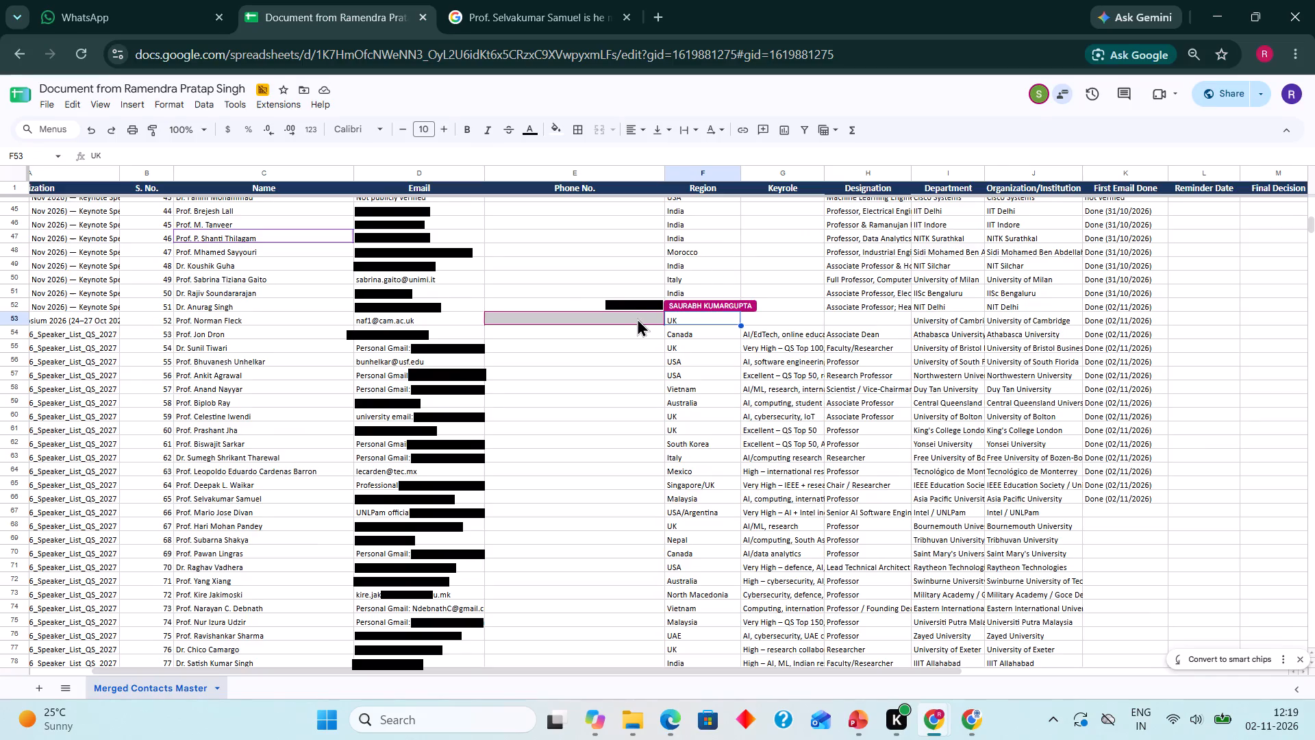
pyautogui.click(636, 318)
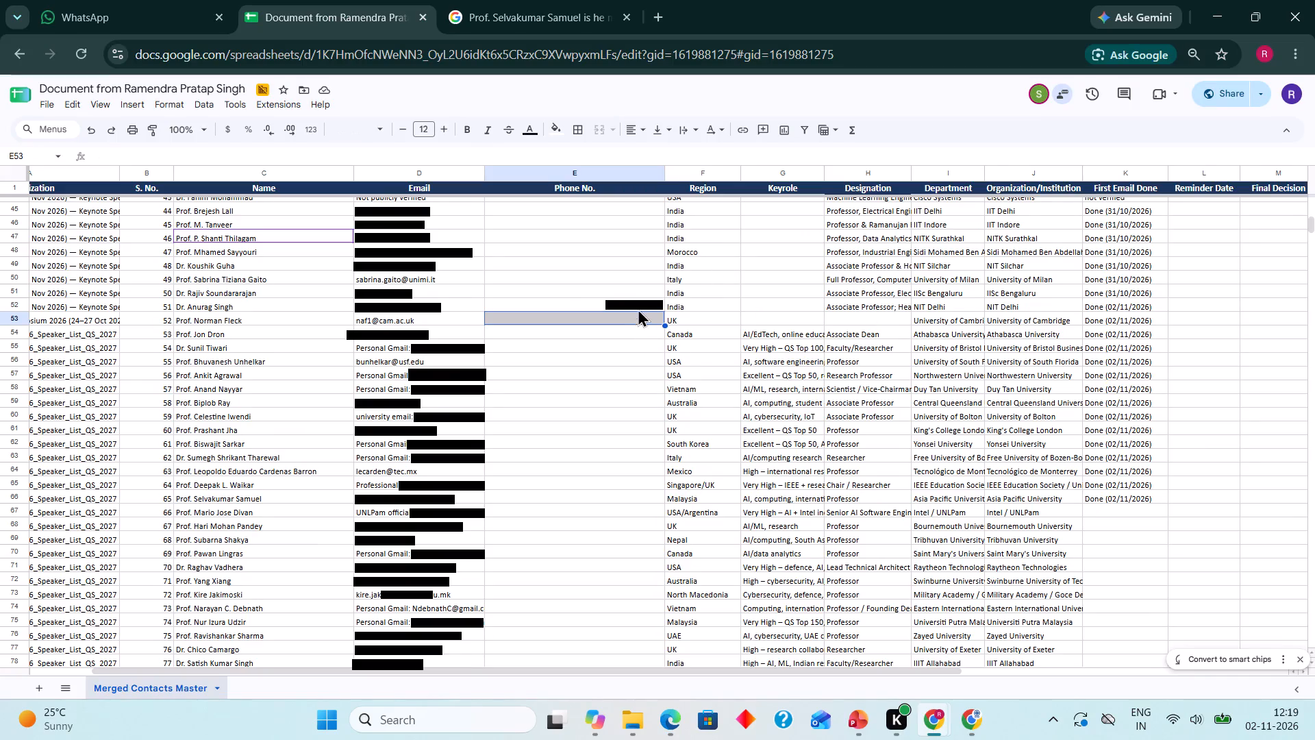
pyautogui.scroll(4, 636, 291)
pyautogui.scroll(-2, 636, 291)
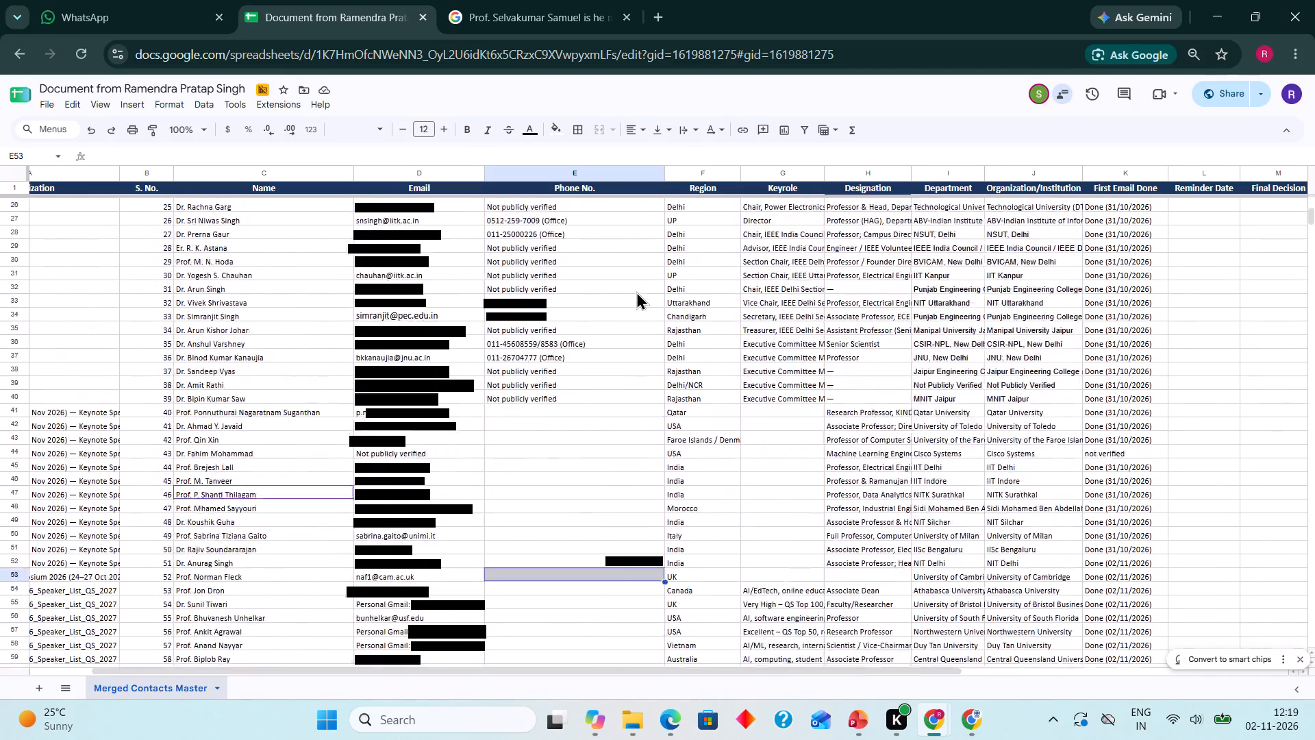
pyautogui.scroll(-6, 636, 291)
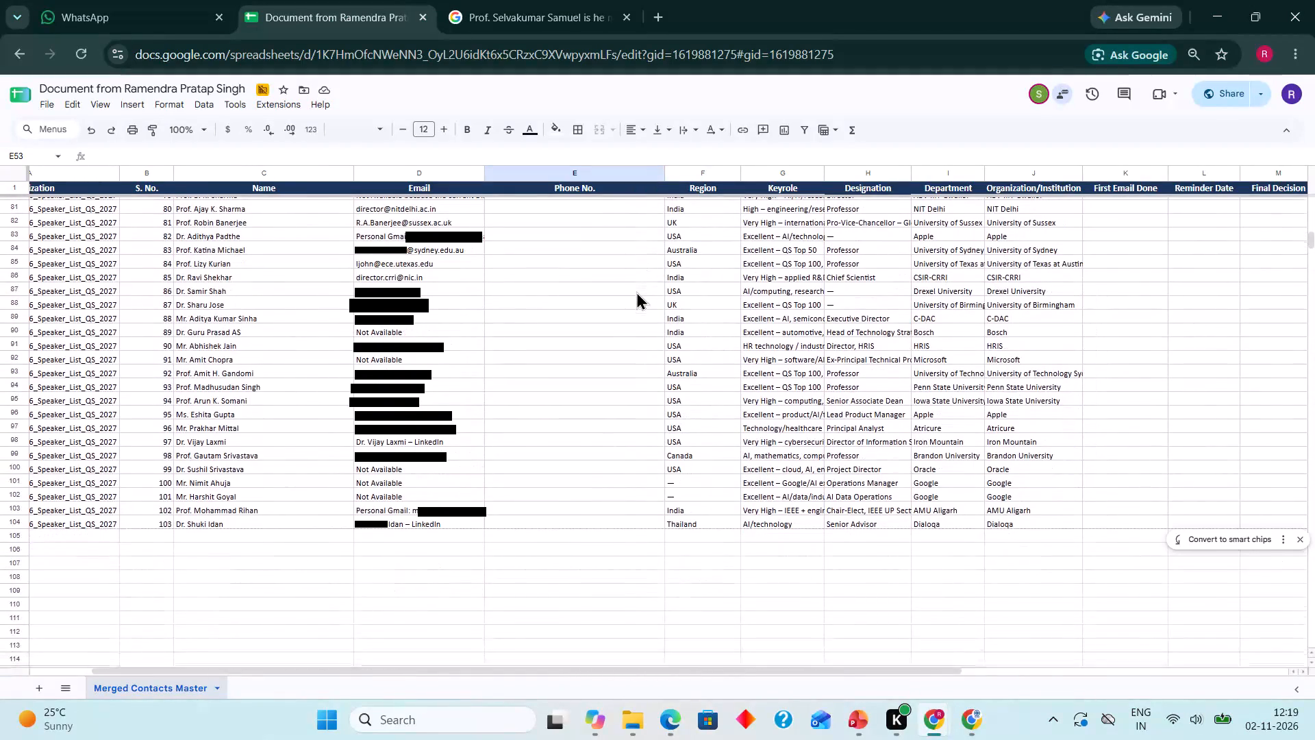
pyautogui.scroll(6, 636, 291)
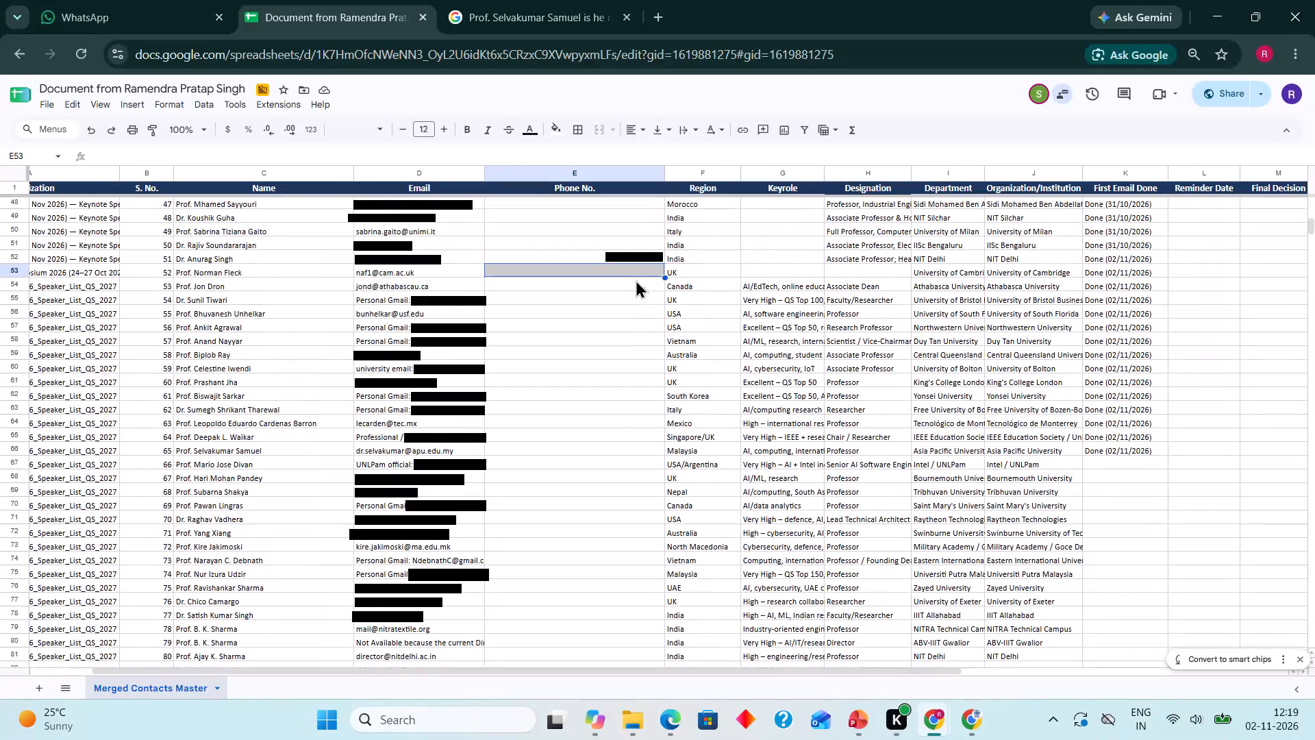